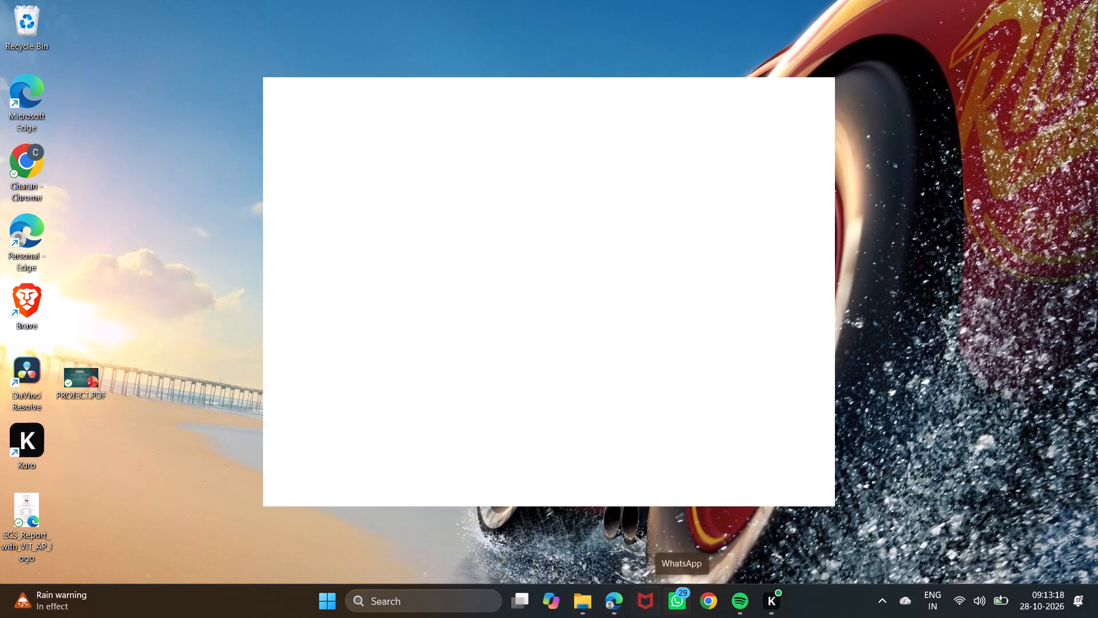
Open the ECS_Report PDF from the recent files and examine it from the last page back to the cover page.
{"action": "left_click", "coordinate": [575, 613]}
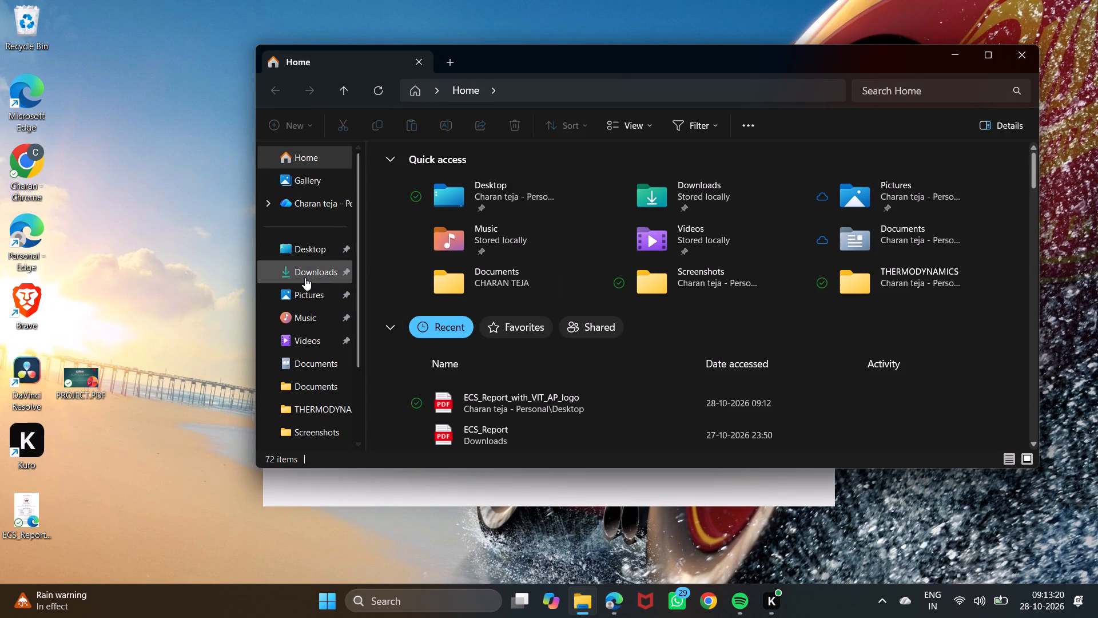
{"action": "scroll", "coordinate": [569, 422], "scroll_direction": "up", "scroll_amount": 1}
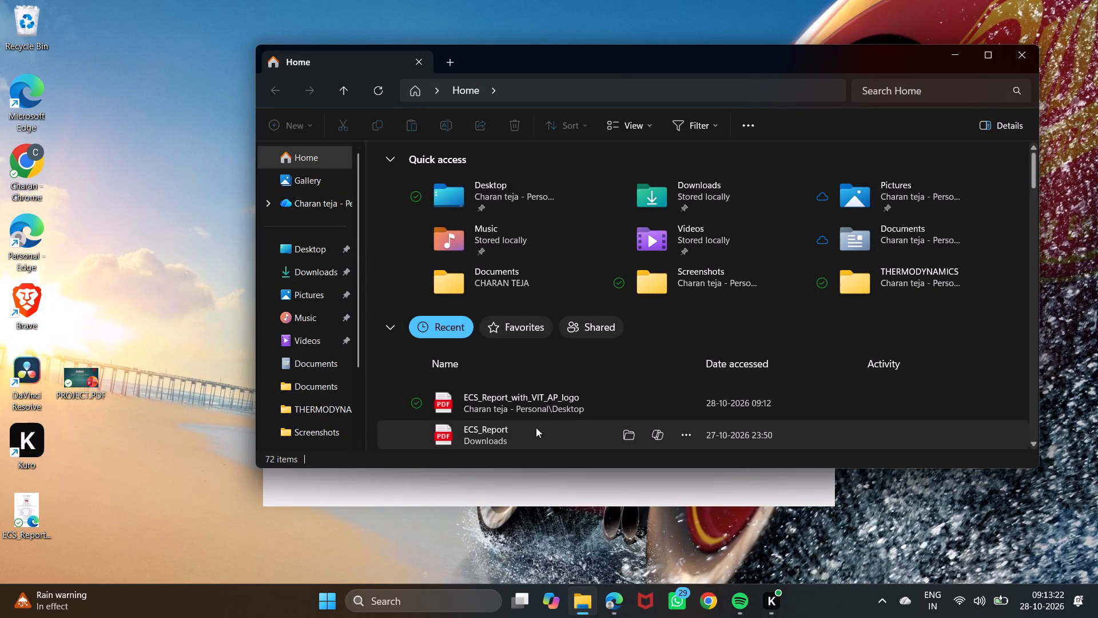
{"action": "left_click", "coordinate": [536, 427]}
{"action": "left_click_drag", "start_coordinate": [539, 431], "coordinate": [539, 449]}
{"action": "double_click", "coordinate": [539, 433]}
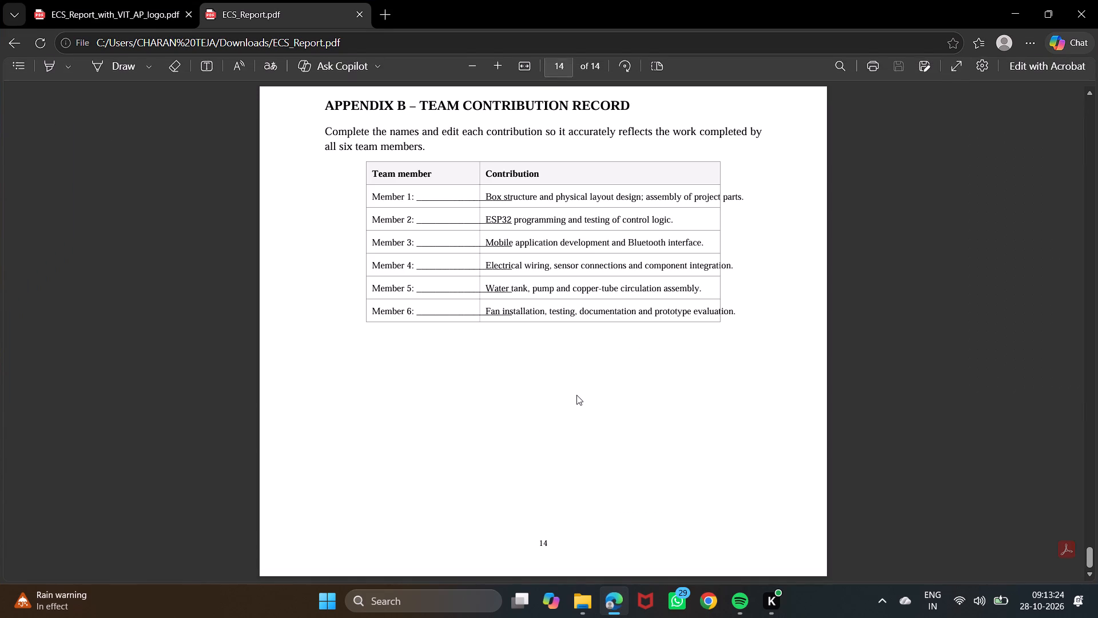
{"action": "scroll", "coordinate": [576, 395], "scroll_direction": "down", "scroll_amount": 4}
{"action": "scroll", "coordinate": [576, 395], "scroll_direction": "up", "scroll_amount": 12}
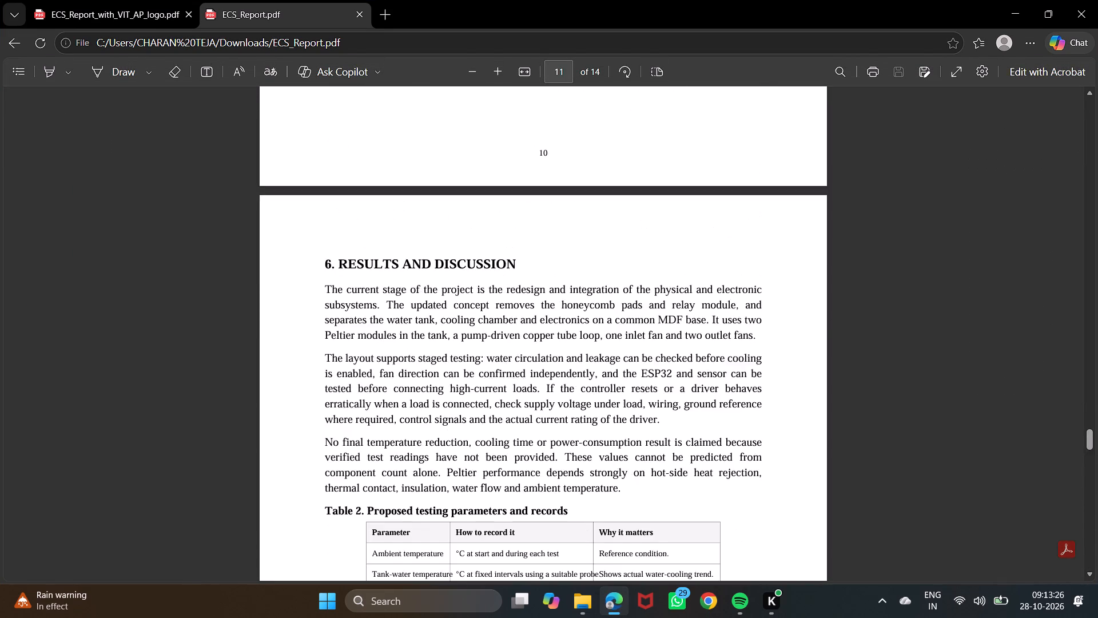
{"action": "scroll", "coordinate": [579, 403], "scroll_direction": "up", "scroll_amount": 20}
{"action": "scroll", "coordinate": [579, 403], "scroll_direction": "up", "scroll_amount": 2}
{"action": "scroll", "coordinate": [523, 402], "scroll_direction": "up", "scroll_amount": 6}
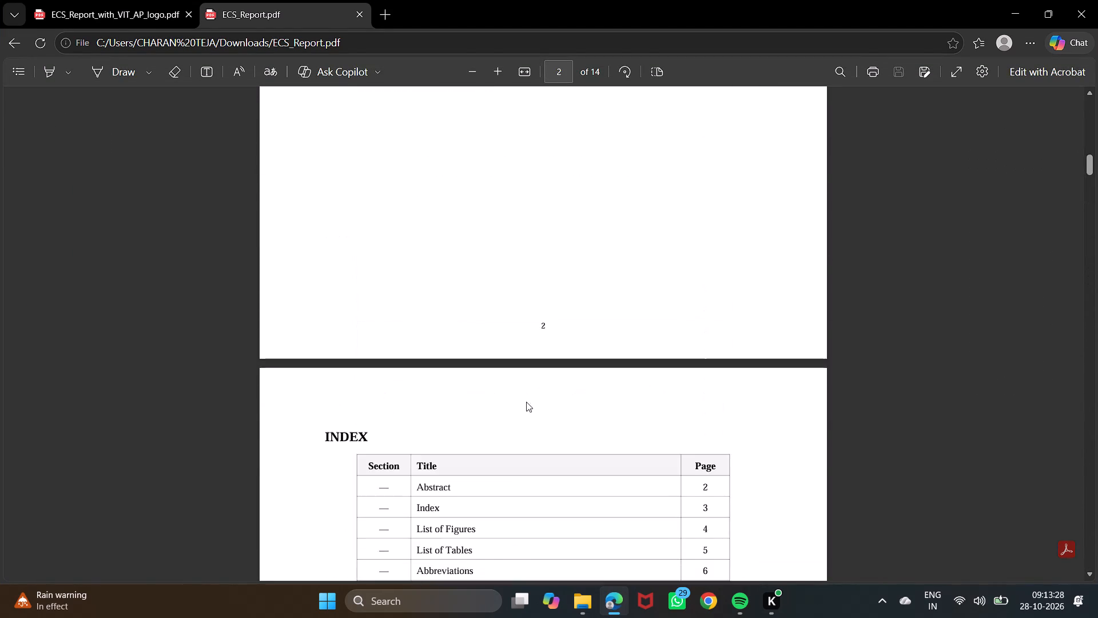
{"action": "scroll", "coordinate": [526, 402], "scroll_direction": "up", "scroll_amount": 11}
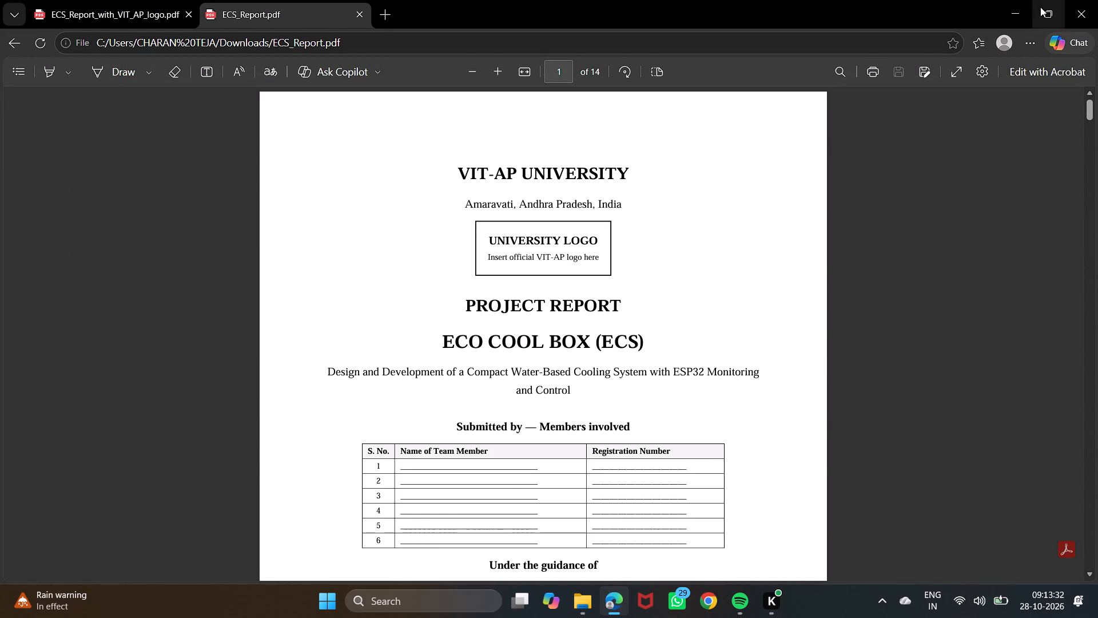
{"action": "left_click", "coordinate": [1011, 7]}
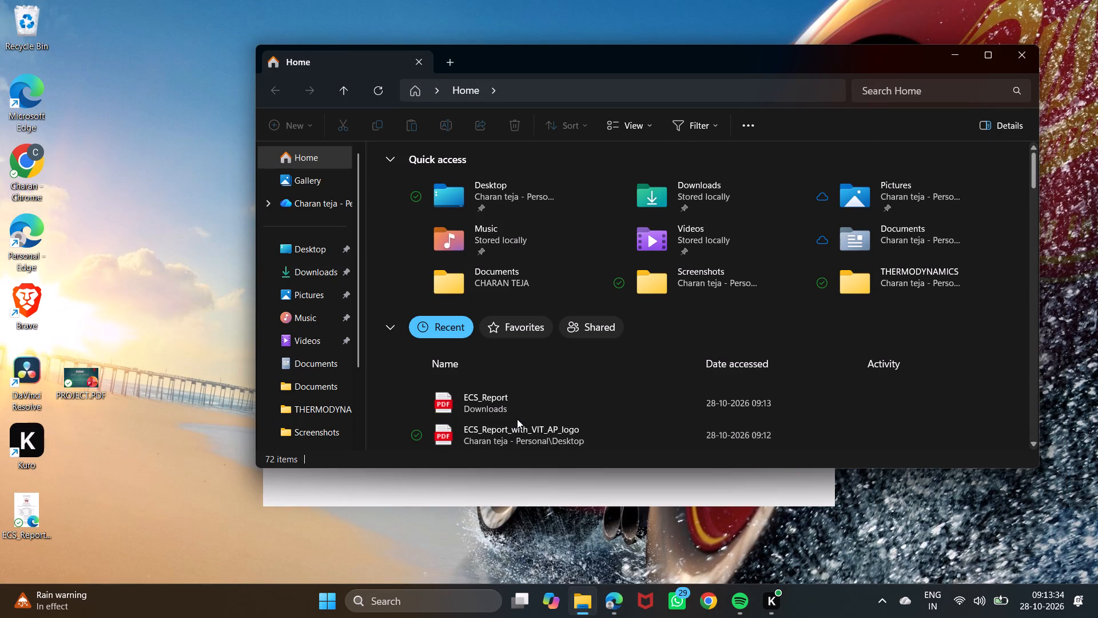
Open the ECS_Report Word document from the recent files.
{"action": "scroll", "coordinate": [517, 419], "scroll_direction": "down", "scroll_amount": 1}
{"action": "double_click", "coordinate": [503, 342]}
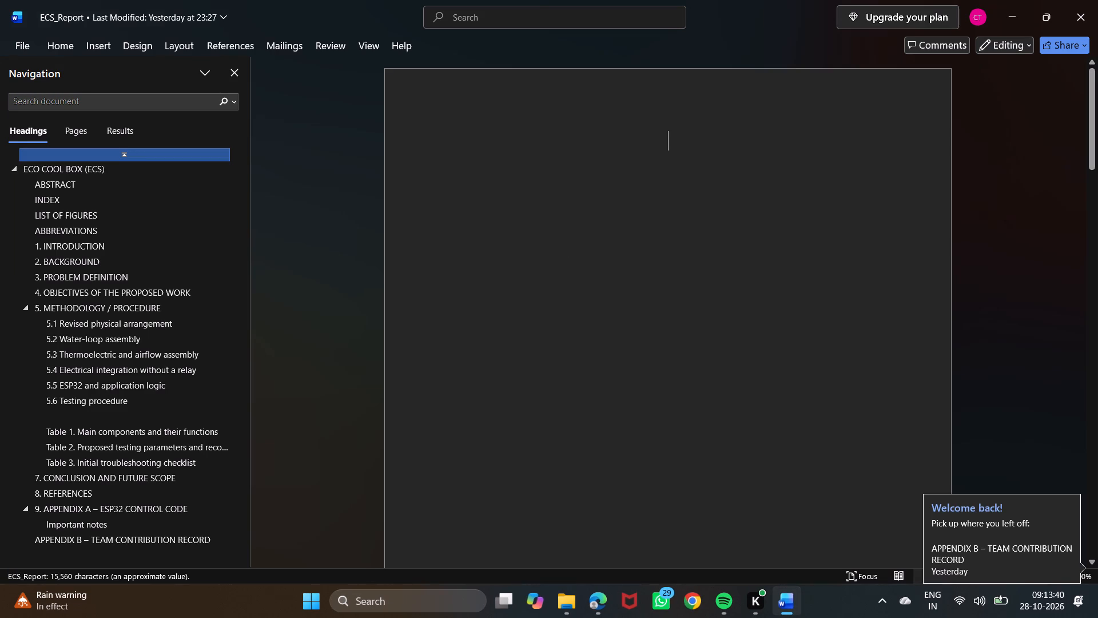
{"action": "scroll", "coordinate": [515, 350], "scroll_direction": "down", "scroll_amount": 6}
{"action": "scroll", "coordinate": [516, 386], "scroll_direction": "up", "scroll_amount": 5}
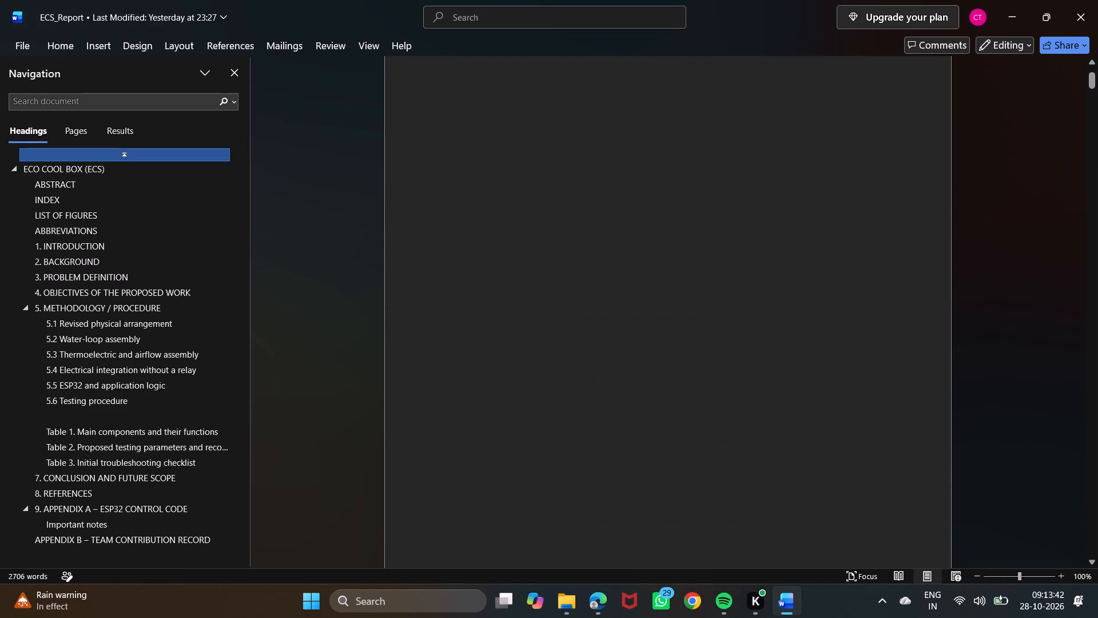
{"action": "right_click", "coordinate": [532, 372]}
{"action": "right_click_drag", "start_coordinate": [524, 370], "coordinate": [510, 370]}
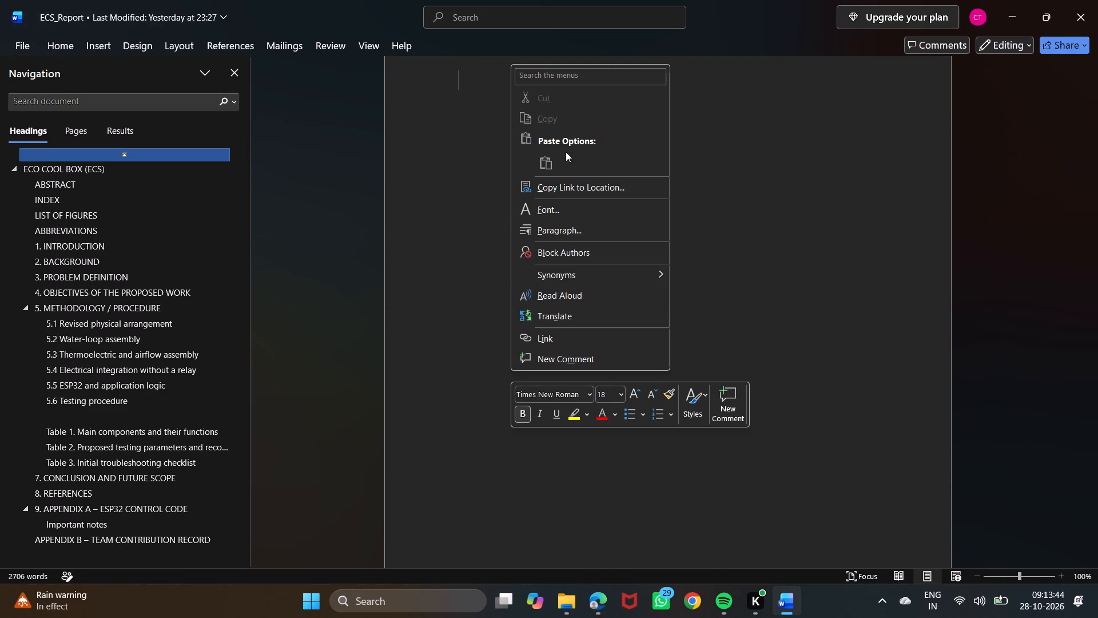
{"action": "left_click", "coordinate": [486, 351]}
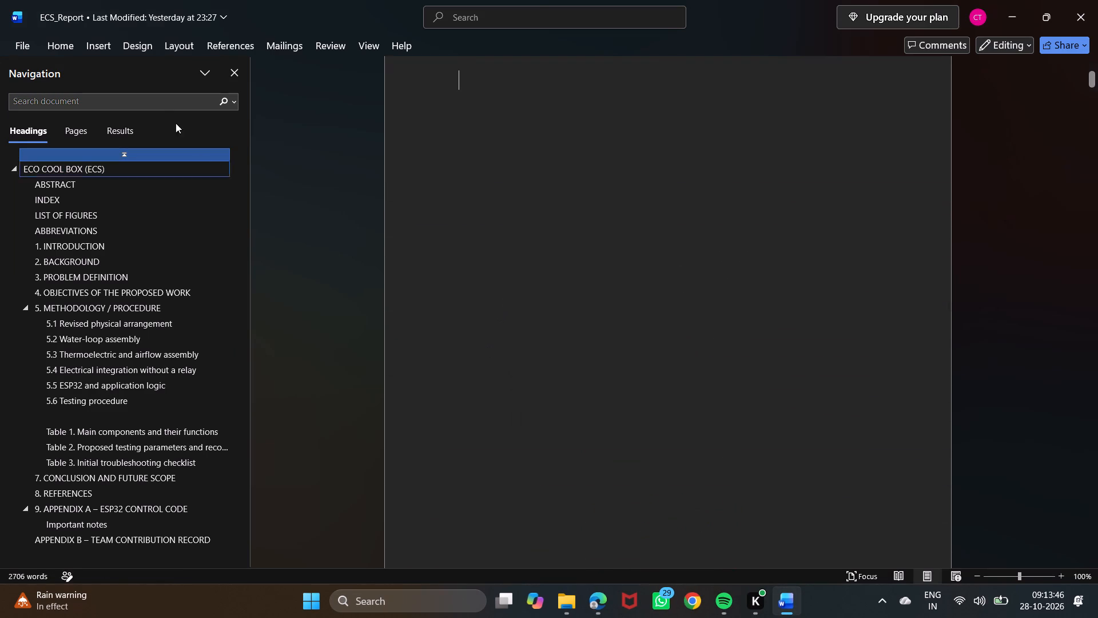
Show the report's pages as thumbnails and select the blank first page to look for its available actions.
{"action": "left_click", "coordinate": [79, 136]}
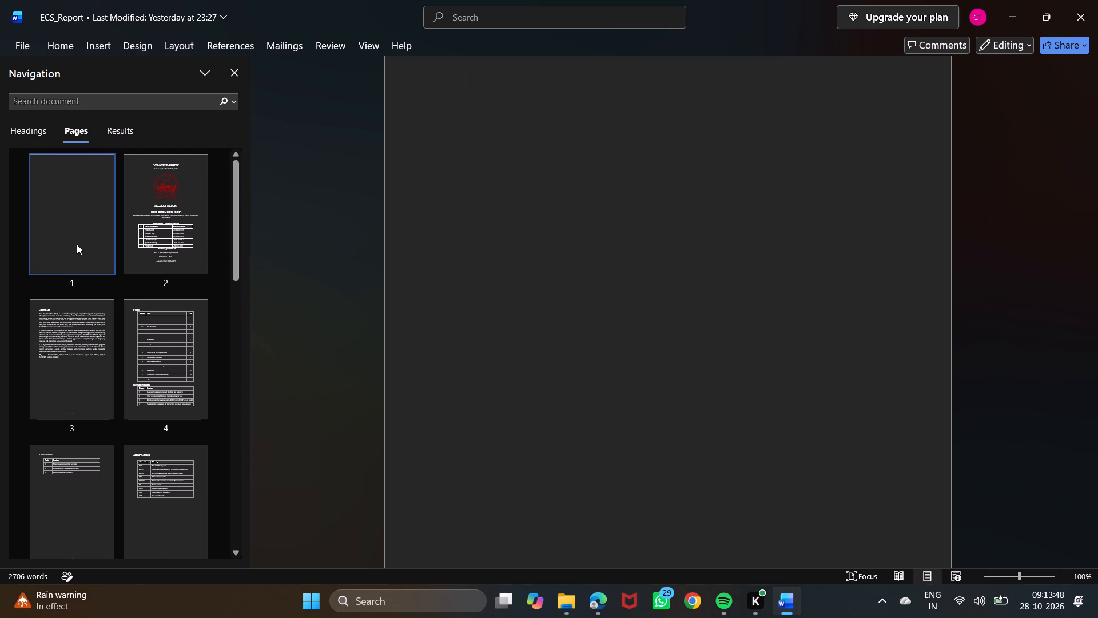
{"action": "right_click_drag", "start_coordinate": [68, 239], "coordinate": [59, 237]}
{"action": "left_click_drag", "start_coordinate": [68, 239], "coordinate": [62, 239]}
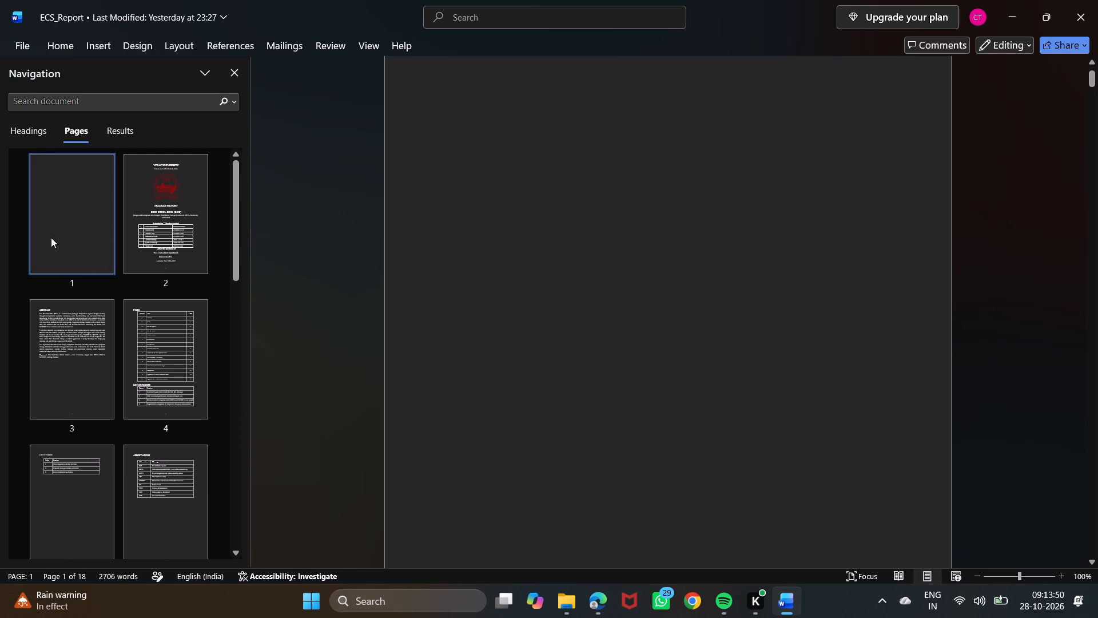
{"action": "right_click_drag", "start_coordinate": [47, 239], "coordinate": [30, 257]}
{"action": "right_click", "coordinate": [62, 224]}
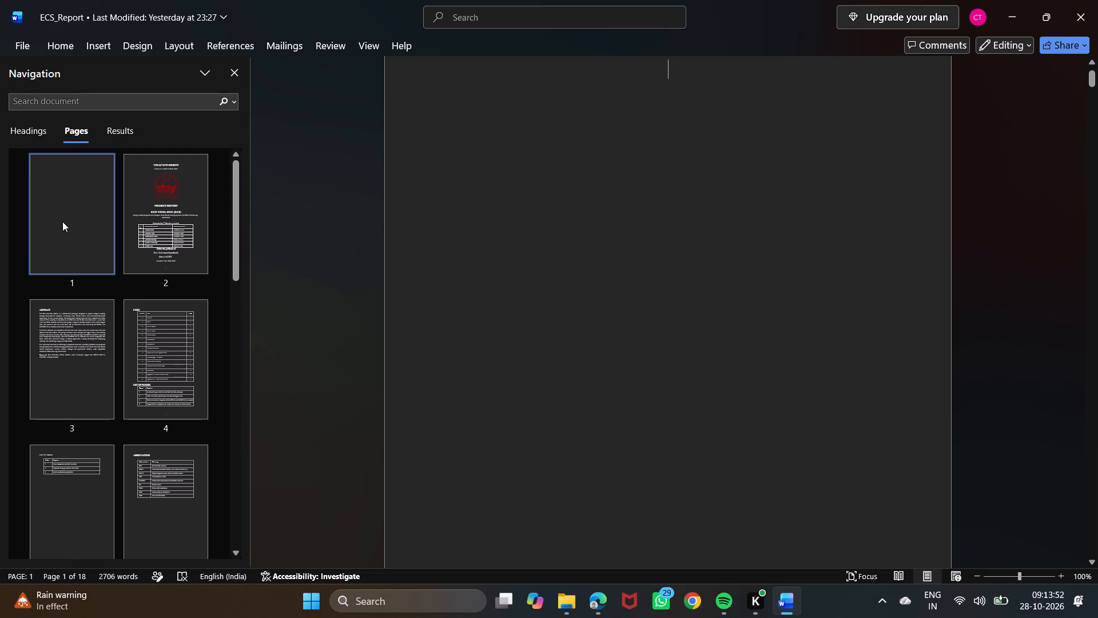
Go to blank pages 15 and 16 near the end of the report and check their thumbnails for available page actions.
{"action": "right_click", "coordinate": [62, 221]}
{"action": "scroll", "coordinate": [102, 297], "scroll_direction": "down", "scroll_amount": 9}
{"action": "scroll", "coordinate": [88, 342], "scroll_direction": "down", "scroll_amount": 3}
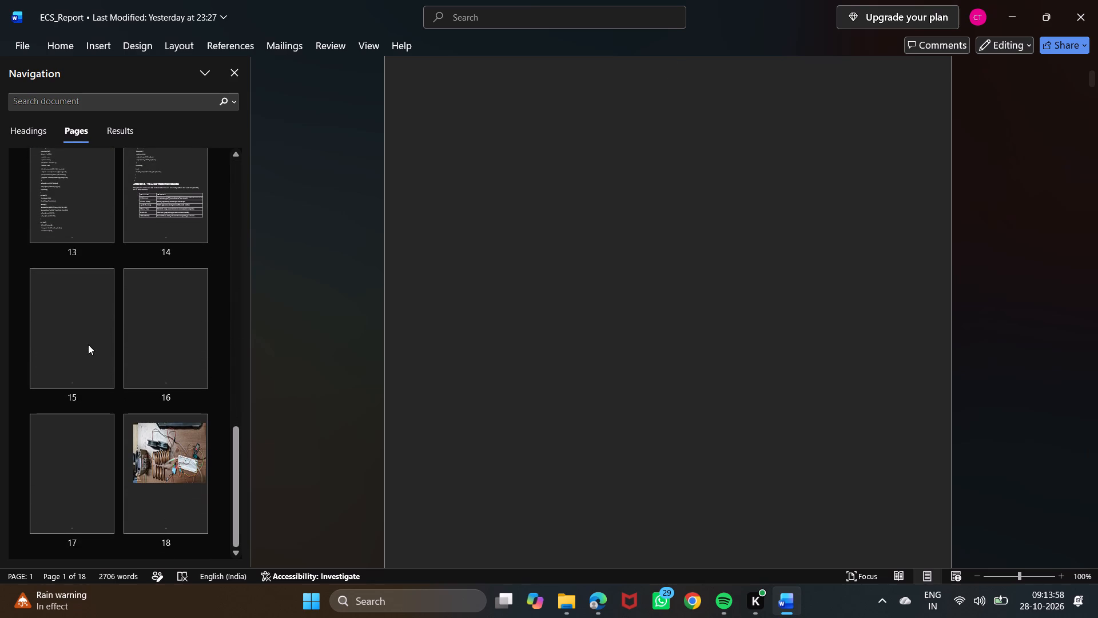
{"action": "left_click_drag", "start_coordinate": [88, 344], "coordinate": [147, 330]}
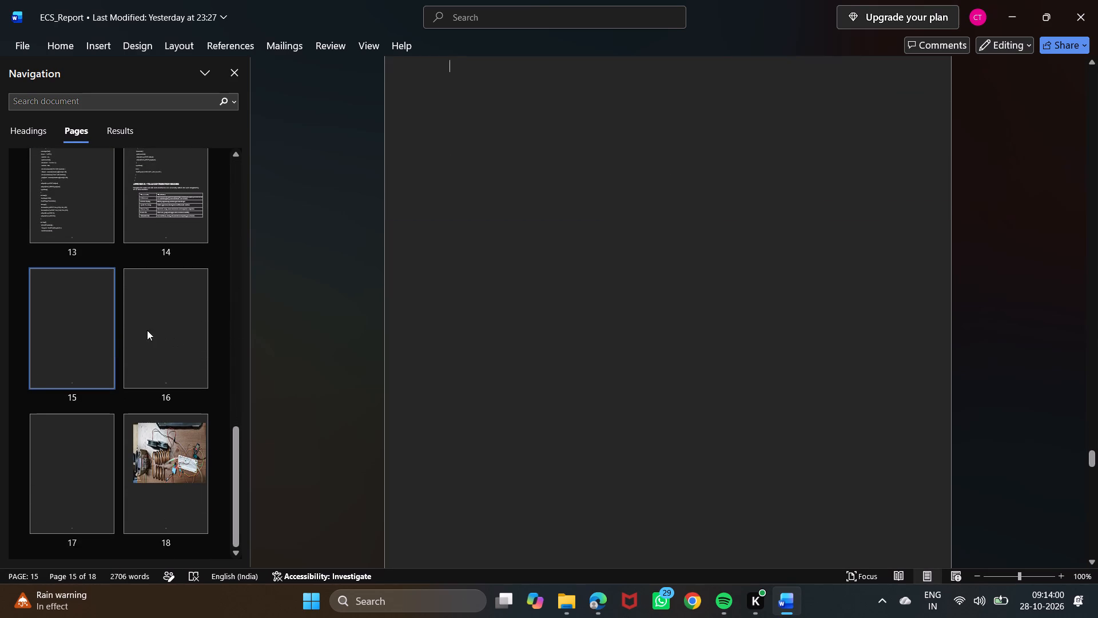
{"action": "left_click_drag", "start_coordinate": [147, 330], "coordinate": [131, 330]}
{"action": "left_click", "coordinate": [131, 330]}
{"action": "right_click_drag", "start_coordinate": [127, 330], "coordinate": [118, 327]}
{"action": "left_click", "coordinate": [118, 327]}
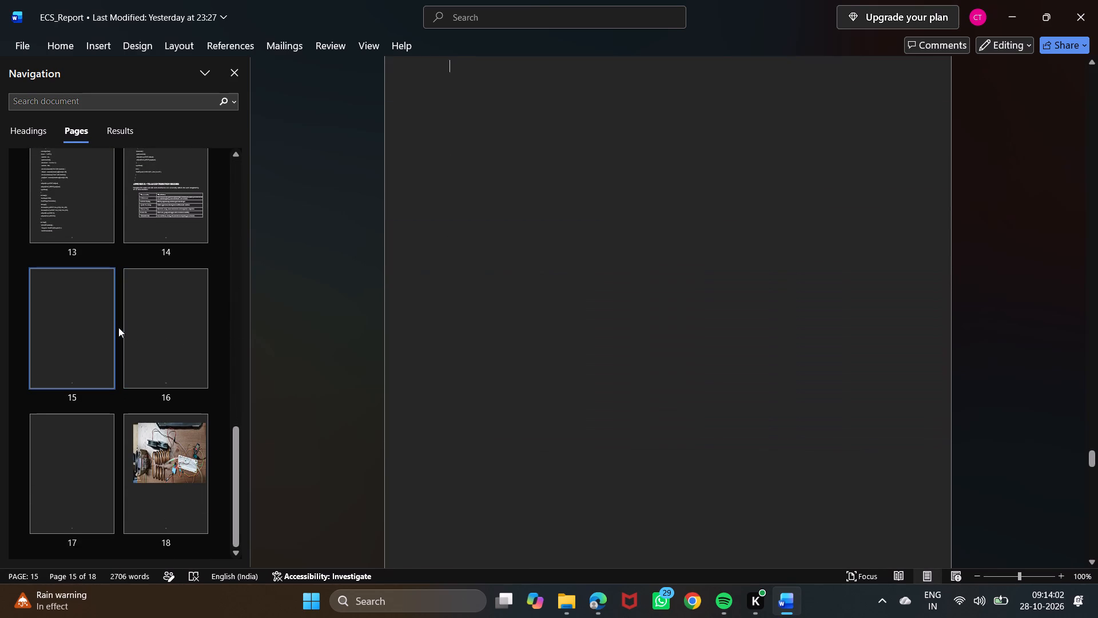
{"action": "right_click", "coordinate": [118, 327]}
{"action": "right_click", "coordinate": [145, 330]}
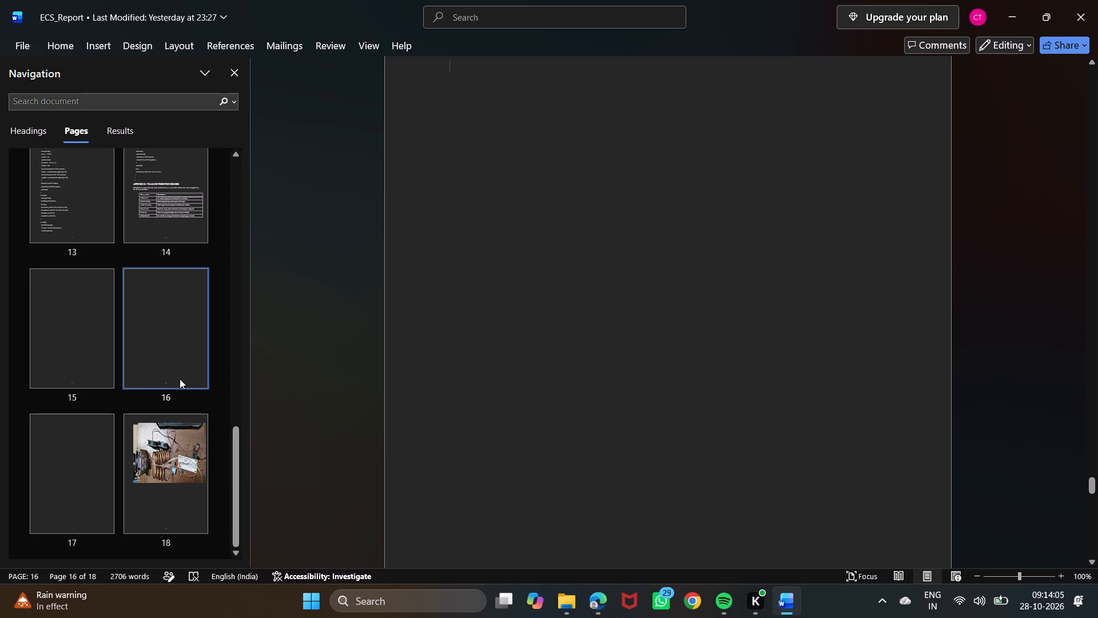
Turn on the laptop's mobile hotspot from the Windows quick settings.
{"action": "left_click", "coordinate": [962, 611]}
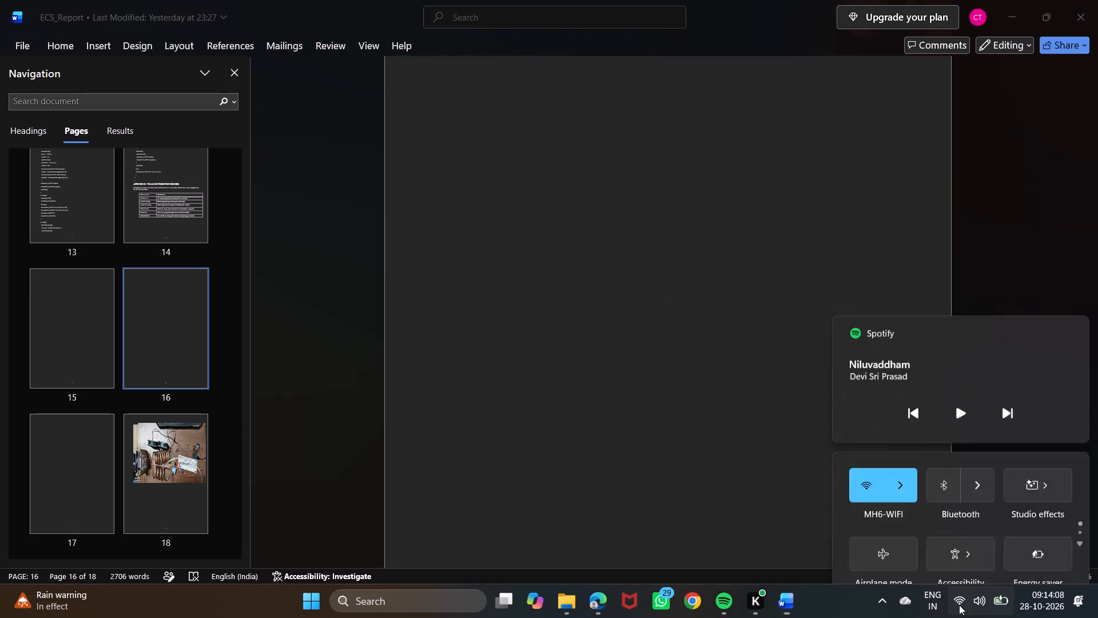
{"action": "scroll", "coordinate": [974, 347], "scroll_direction": "down", "scroll_amount": 5}
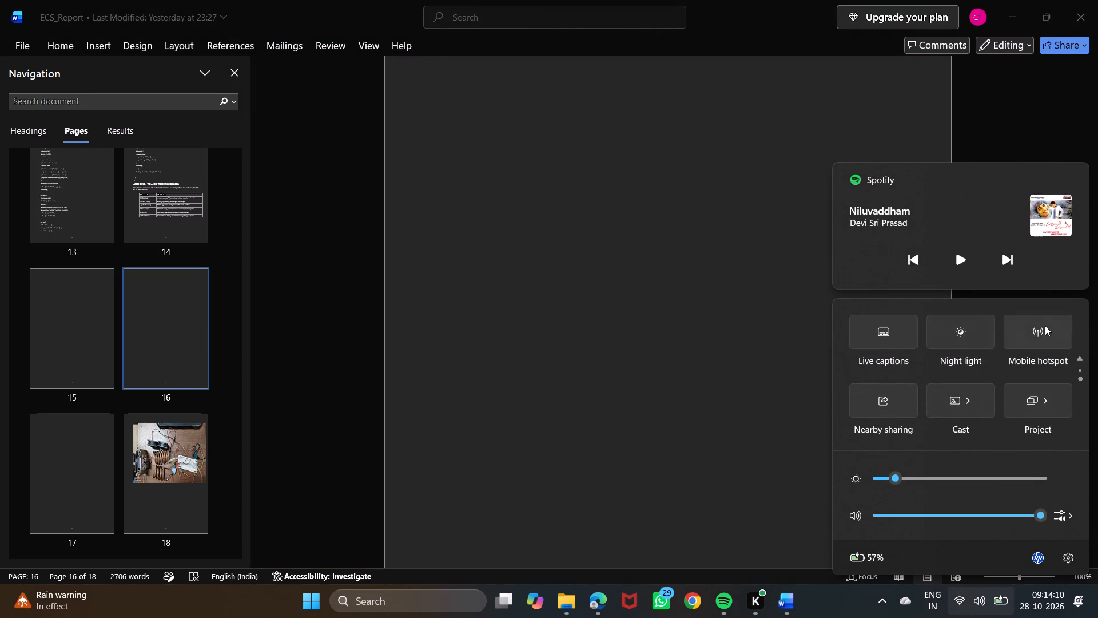
{"action": "left_click_drag", "start_coordinate": [1045, 326], "coordinate": [1032, 327]}
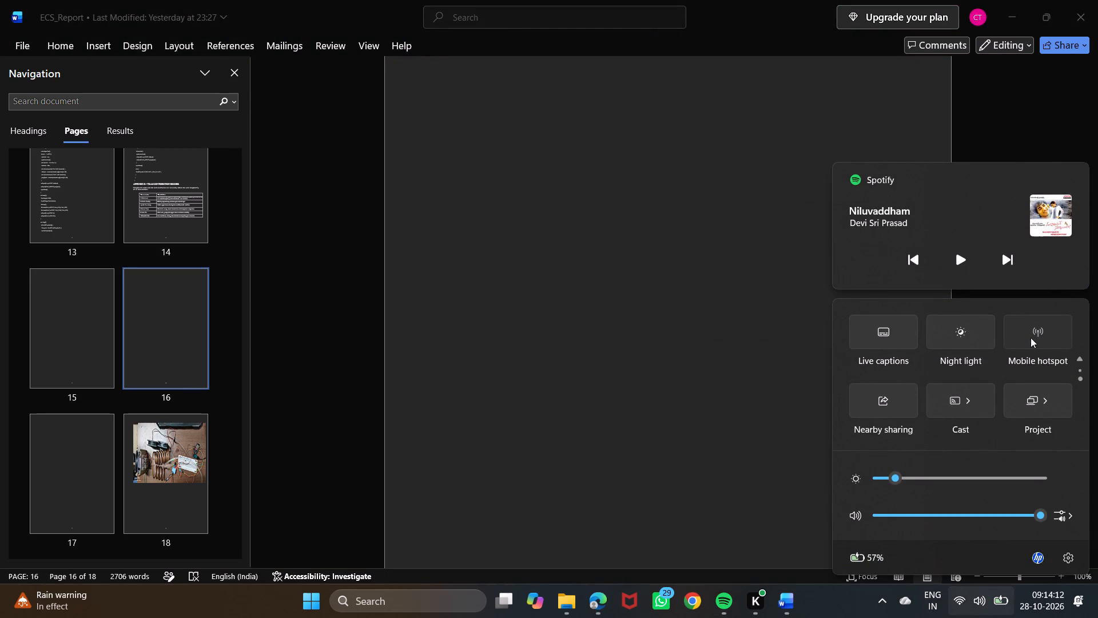
{"action": "left_click", "coordinate": [1031, 338]}
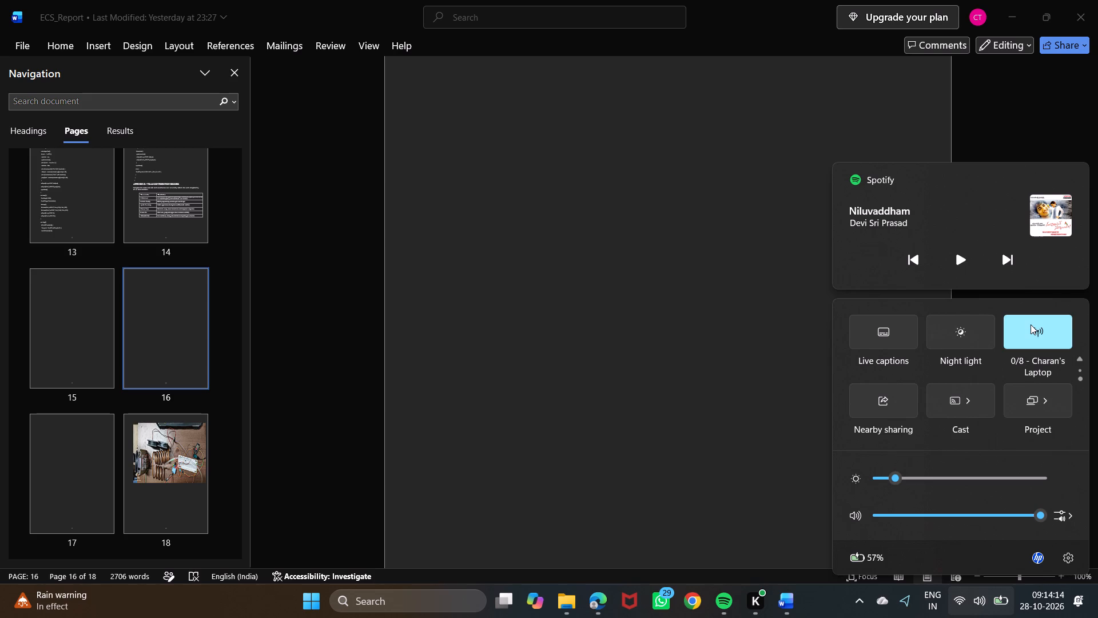
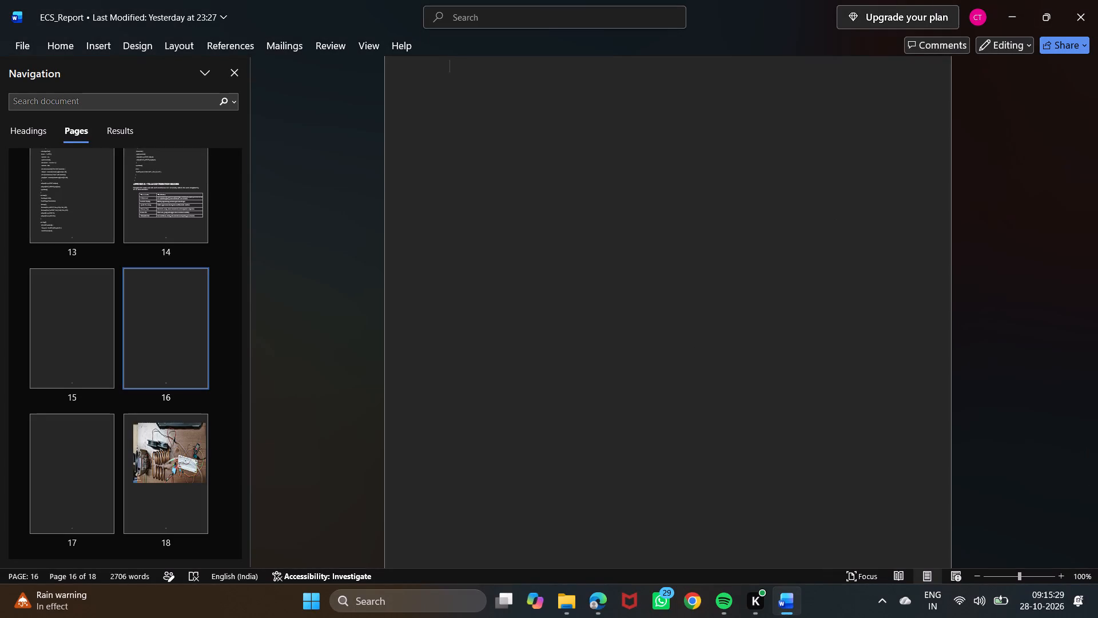
Open the Go To dialog for jumping to a page of the report.
{"action": "key", "text": "ctrl+g"}
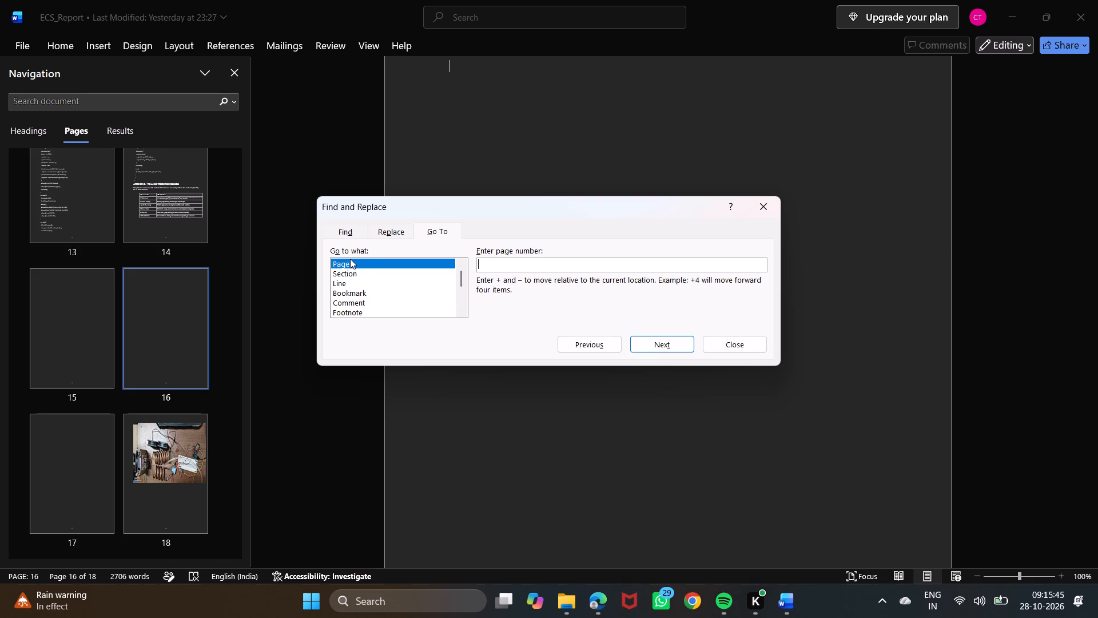
Go to page 14 of the report by its page number.
{"action": "left_click", "coordinate": [483, 260]}
{"action": "type", "text": "14"}
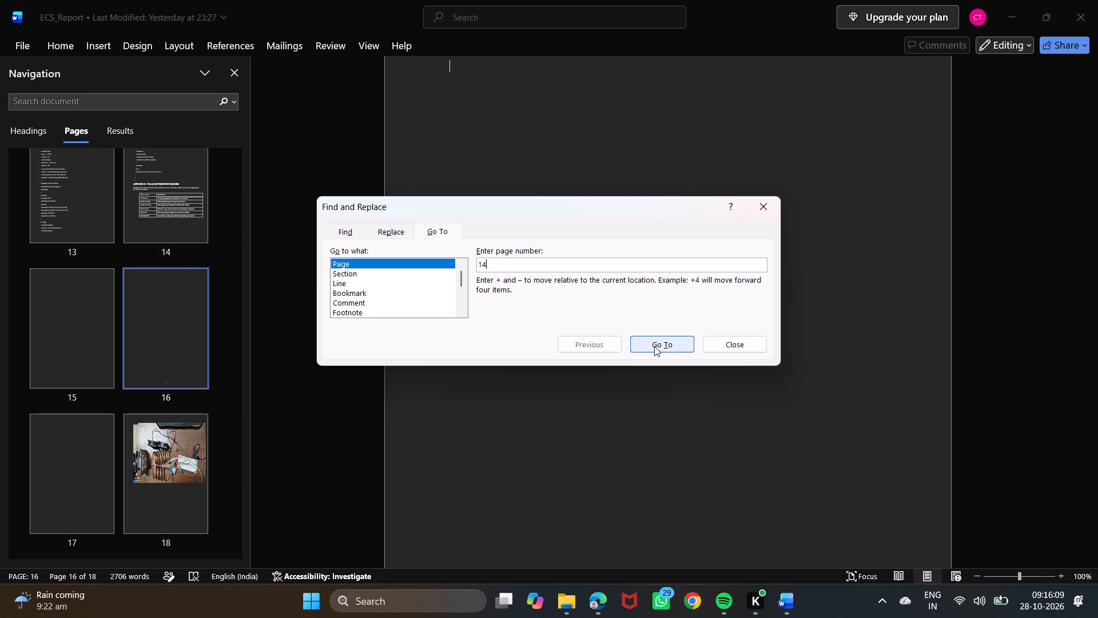
{"action": "left_click", "coordinate": [654, 346]}
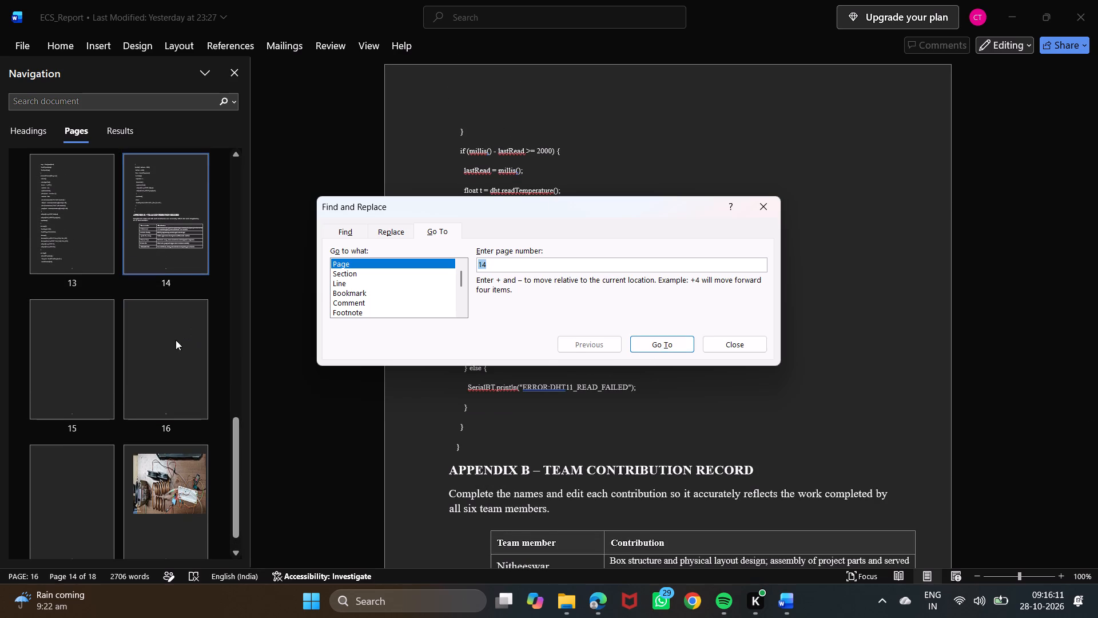
Examine the blank pages 15, 16 and 17 of the report through their page thumbnails.
{"action": "left_click", "coordinate": [168, 346]}
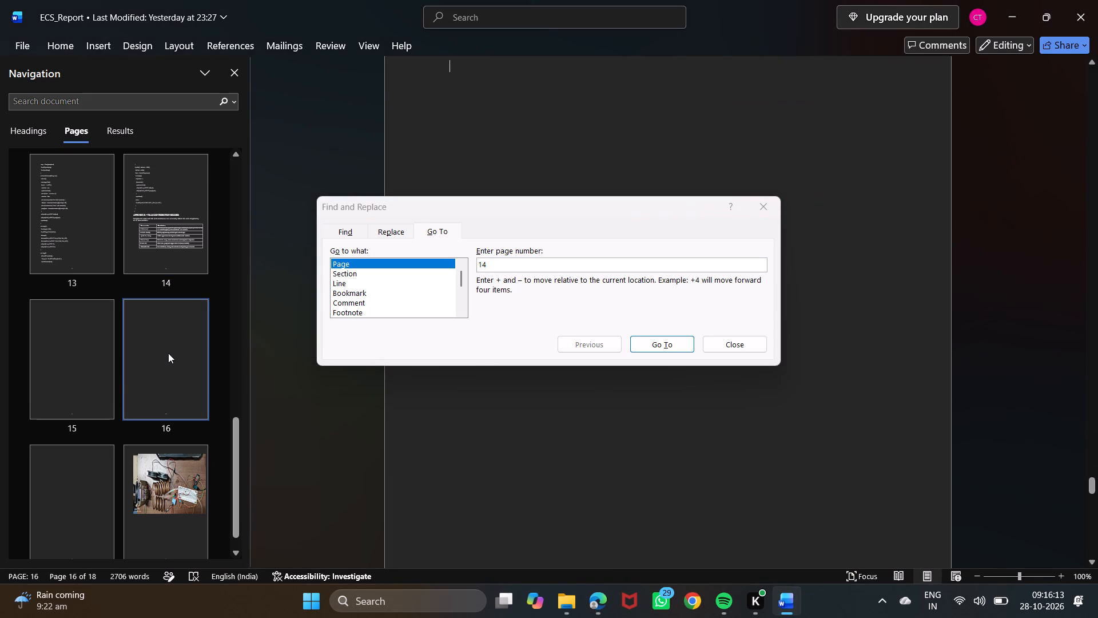
{"action": "left_click", "coordinate": [71, 385]}
{"action": "left_click", "coordinate": [157, 378]}
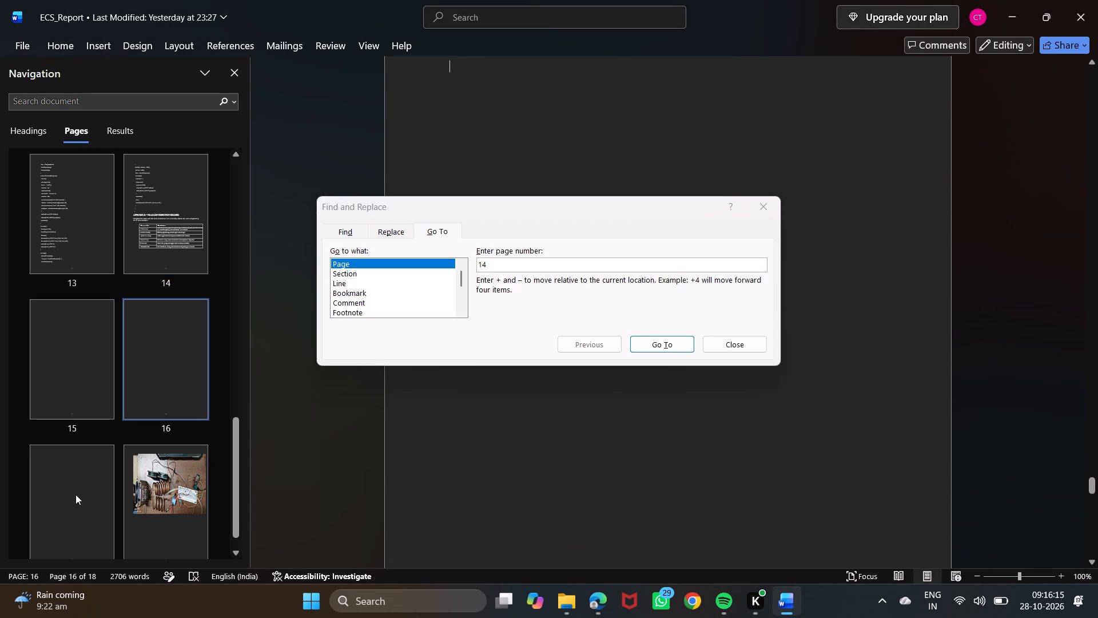
{"action": "left_click", "coordinate": [74, 497]}
{"action": "scroll", "coordinate": [140, 373], "scroll_direction": "down", "scroll_amount": 2}
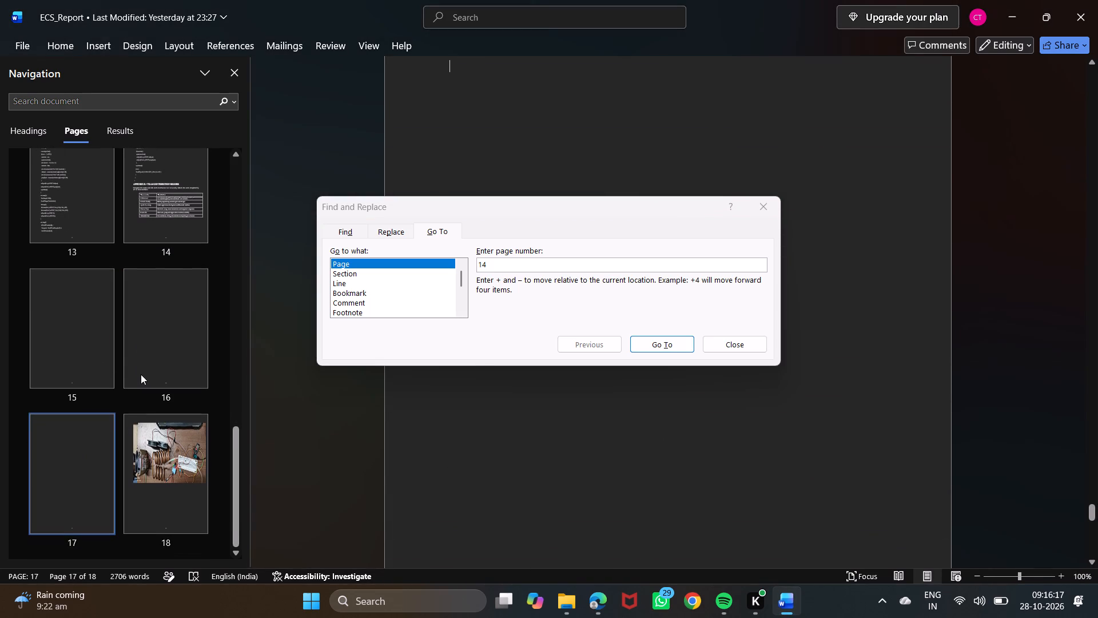
{"action": "left_click", "coordinate": [104, 338]}
{"action": "left_click", "coordinate": [168, 359]}
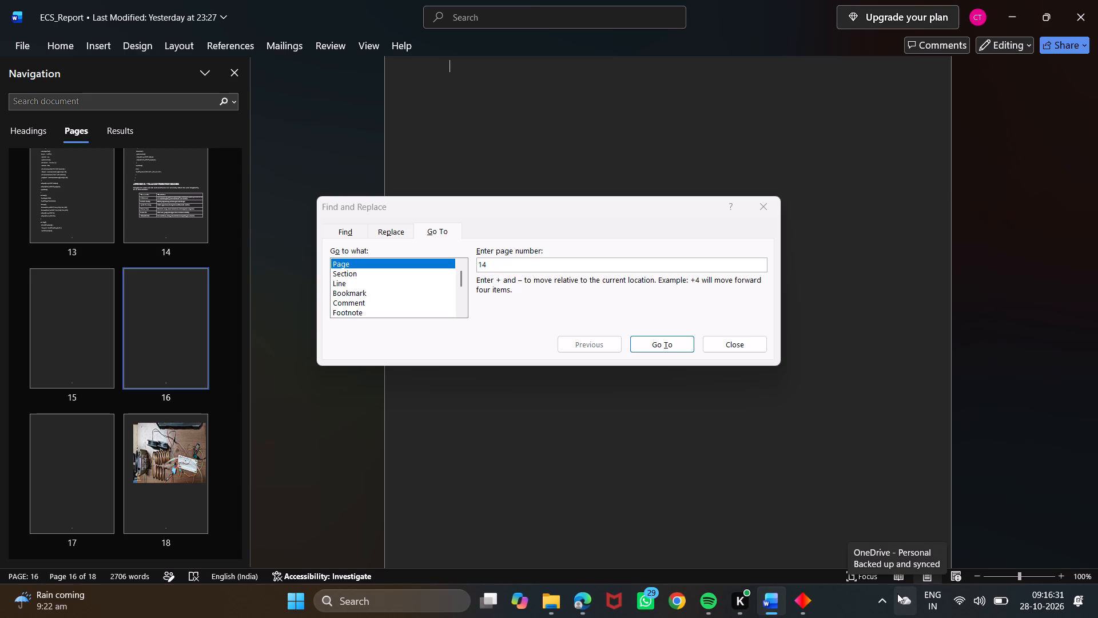
Dismiss the Go To dialog and switch to OMEN Gaming Hub to show the VICTUS laptop's Performance Control settings.
{"action": "left_click", "coordinate": [798, 606]}
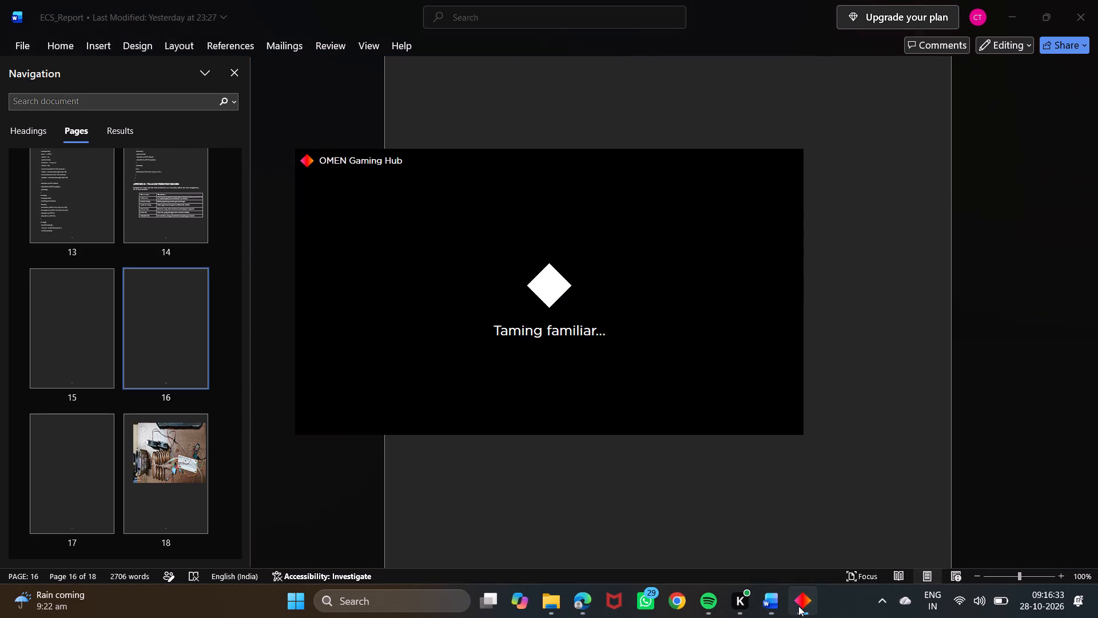
{"action": "scroll", "coordinate": [597, 290], "scroll_direction": "down", "scroll_amount": 4}
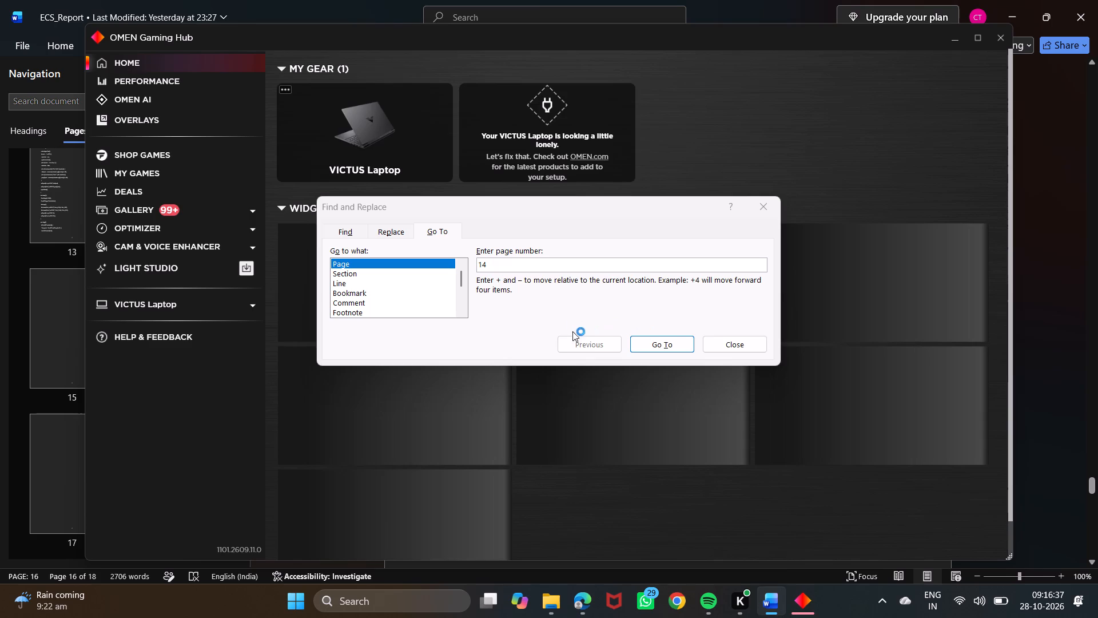
{"action": "left_click", "coordinate": [733, 344]}
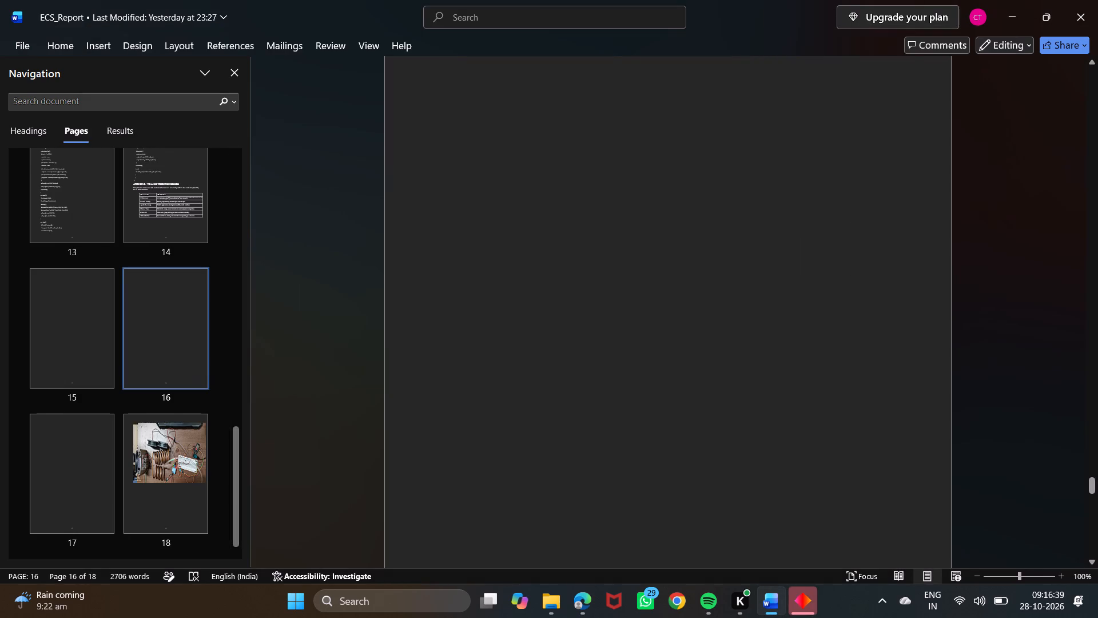
{"action": "left_click", "coordinate": [796, 612]}
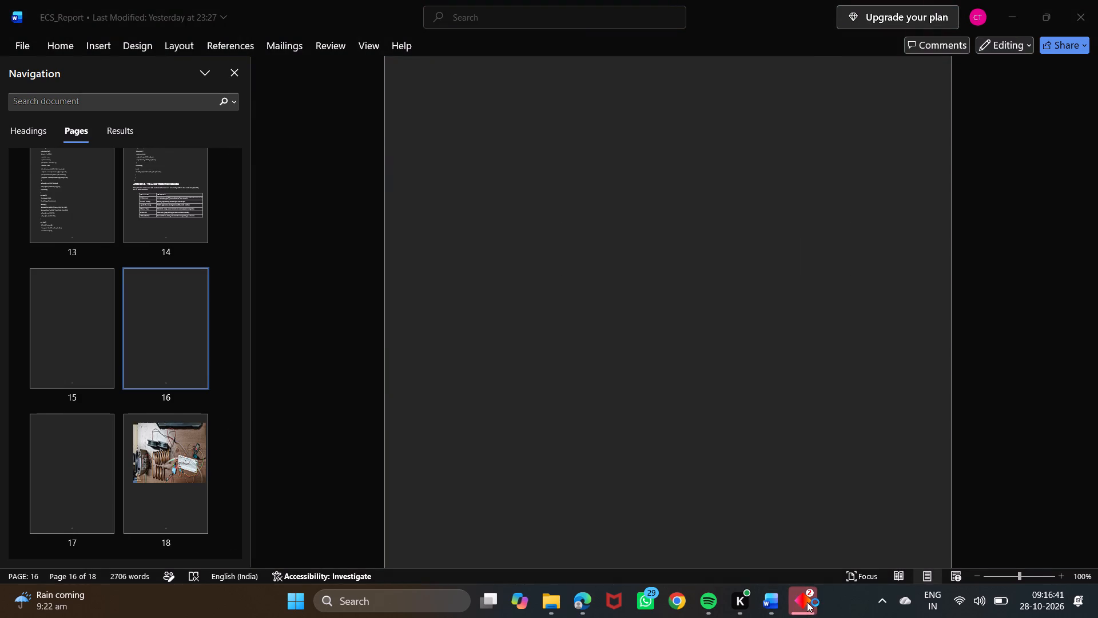
{"action": "left_click", "coordinate": [807, 602]}
{"action": "left_click", "coordinate": [806, 600]}
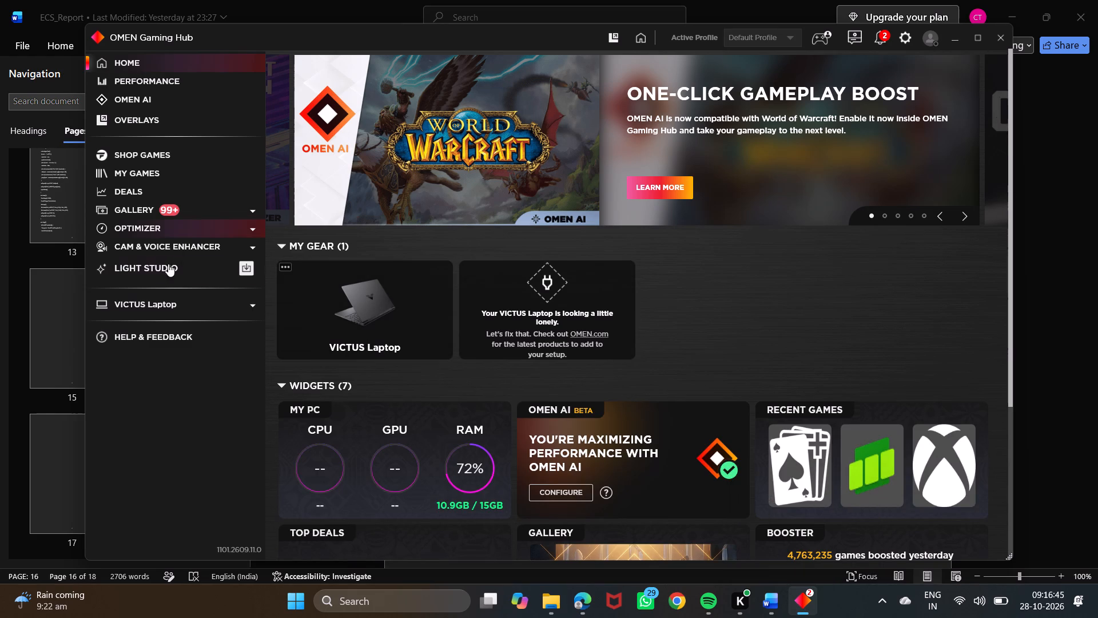
{"action": "left_click", "coordinate": [192, 303]}
{"action": "left_click", "coordinate": [180, 338]}
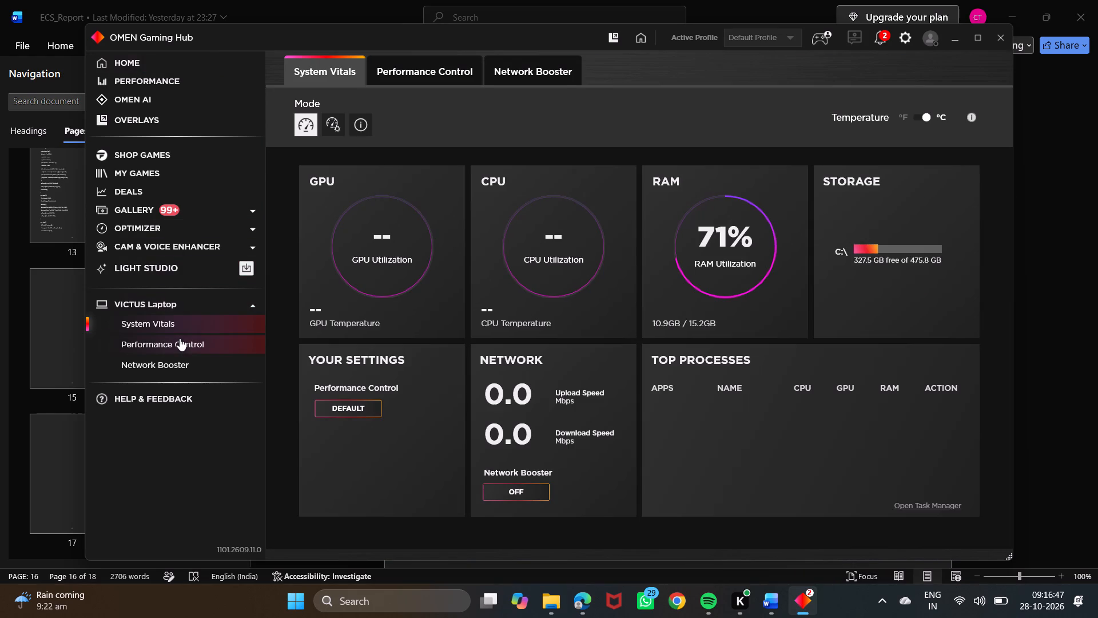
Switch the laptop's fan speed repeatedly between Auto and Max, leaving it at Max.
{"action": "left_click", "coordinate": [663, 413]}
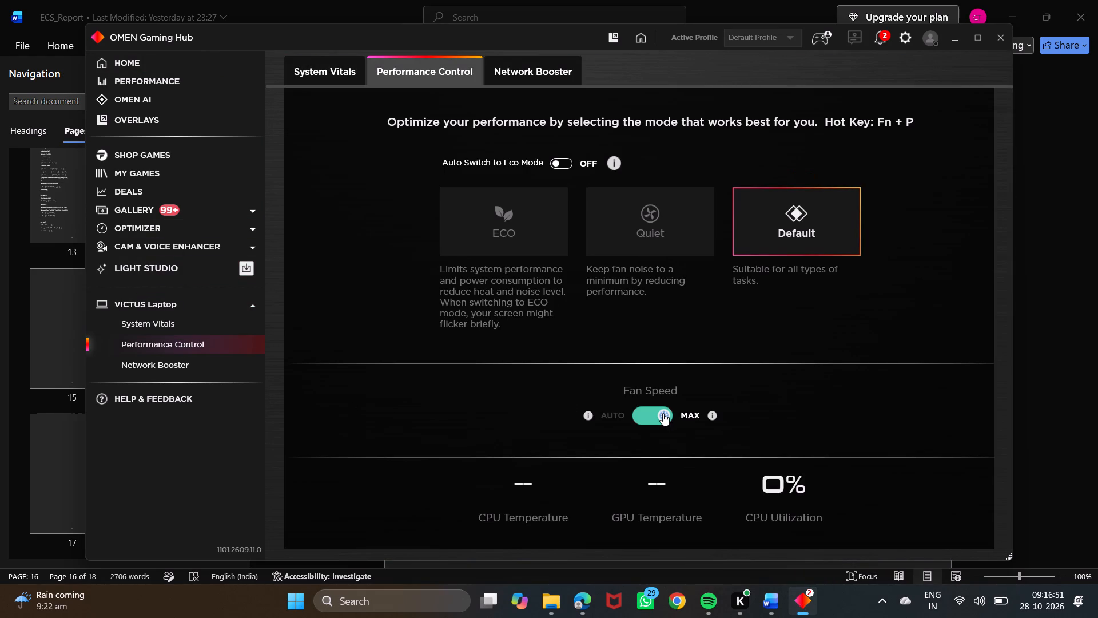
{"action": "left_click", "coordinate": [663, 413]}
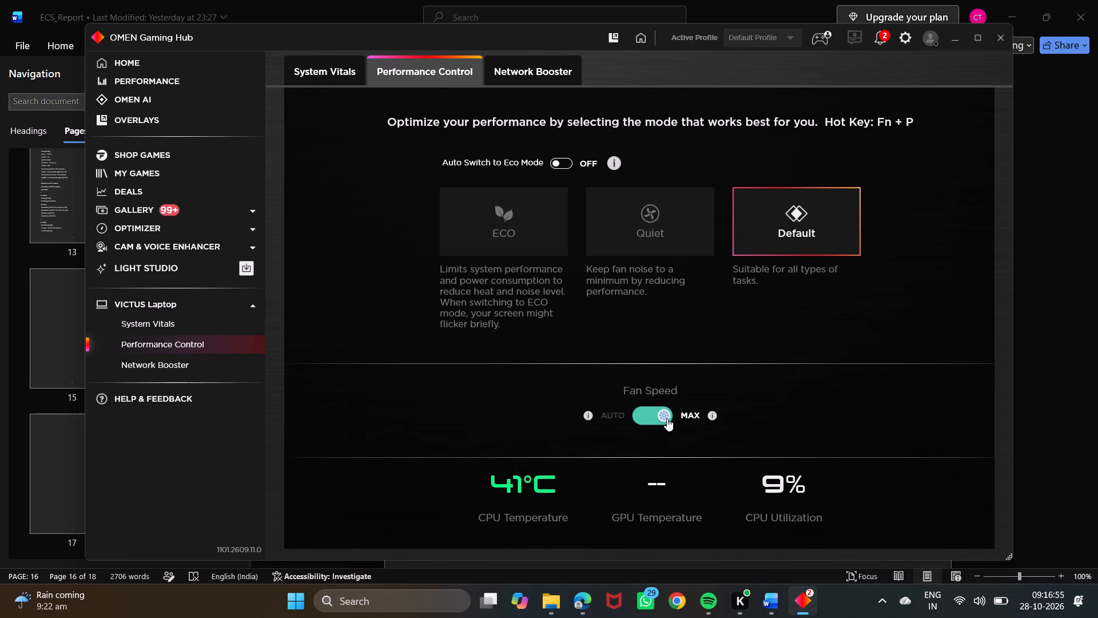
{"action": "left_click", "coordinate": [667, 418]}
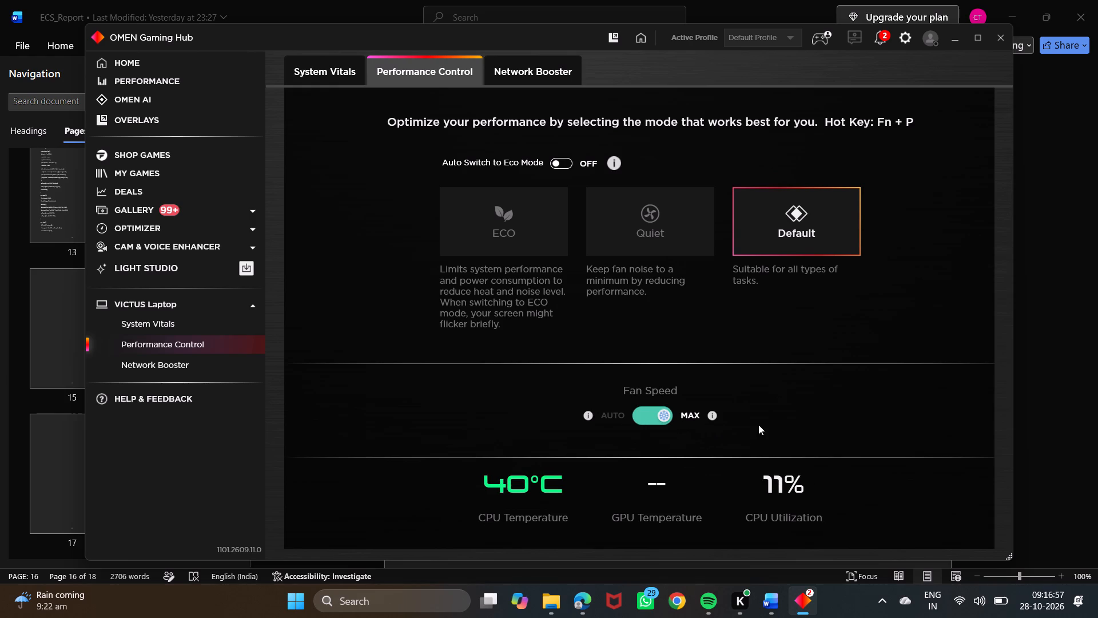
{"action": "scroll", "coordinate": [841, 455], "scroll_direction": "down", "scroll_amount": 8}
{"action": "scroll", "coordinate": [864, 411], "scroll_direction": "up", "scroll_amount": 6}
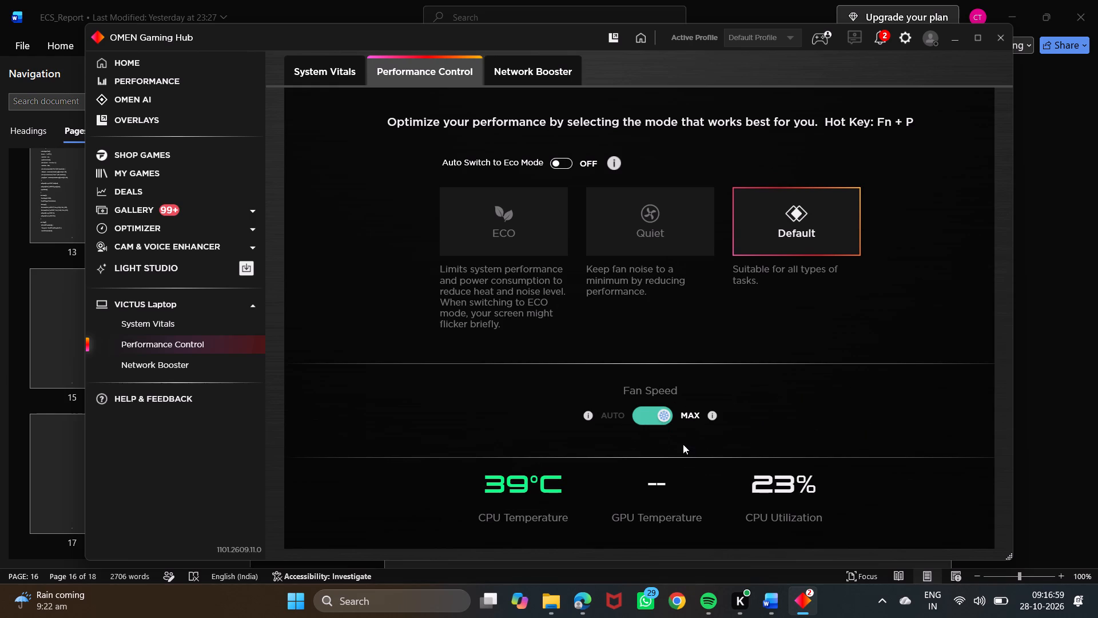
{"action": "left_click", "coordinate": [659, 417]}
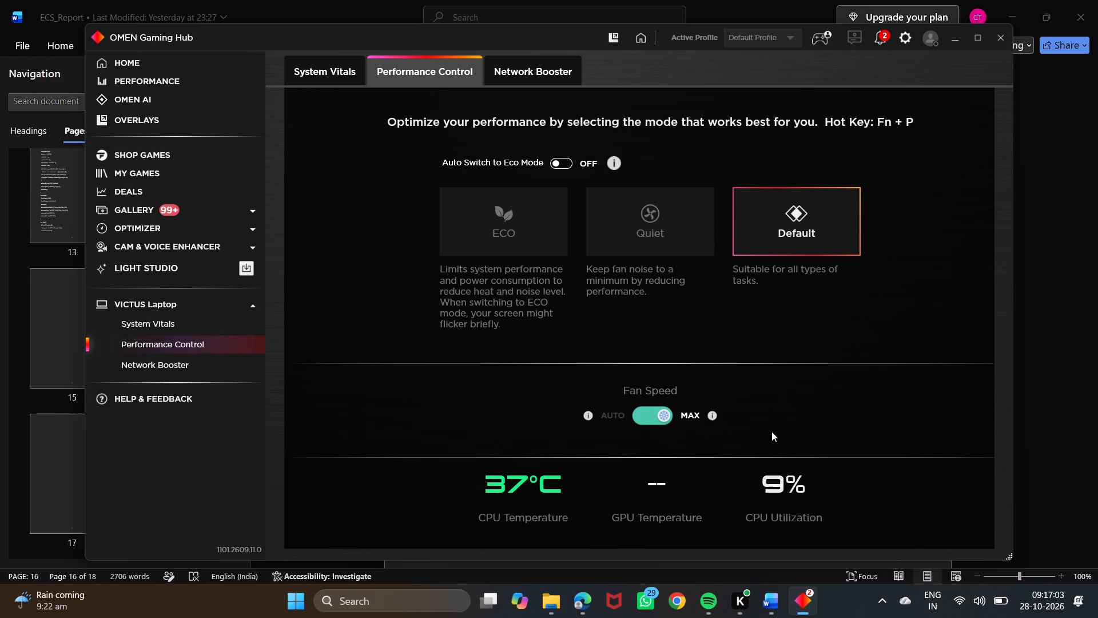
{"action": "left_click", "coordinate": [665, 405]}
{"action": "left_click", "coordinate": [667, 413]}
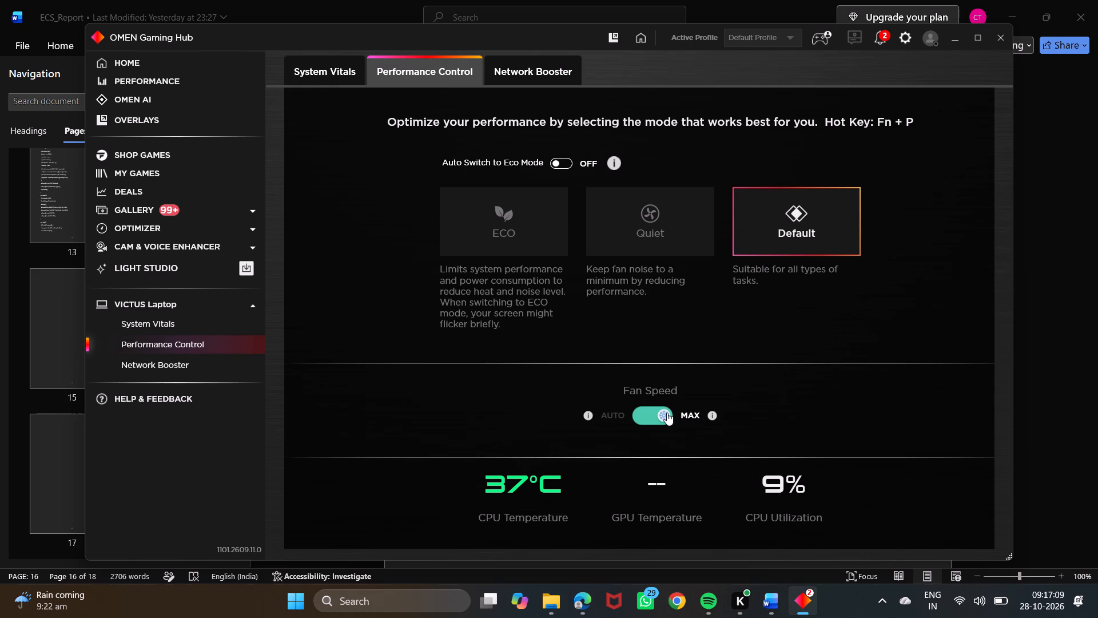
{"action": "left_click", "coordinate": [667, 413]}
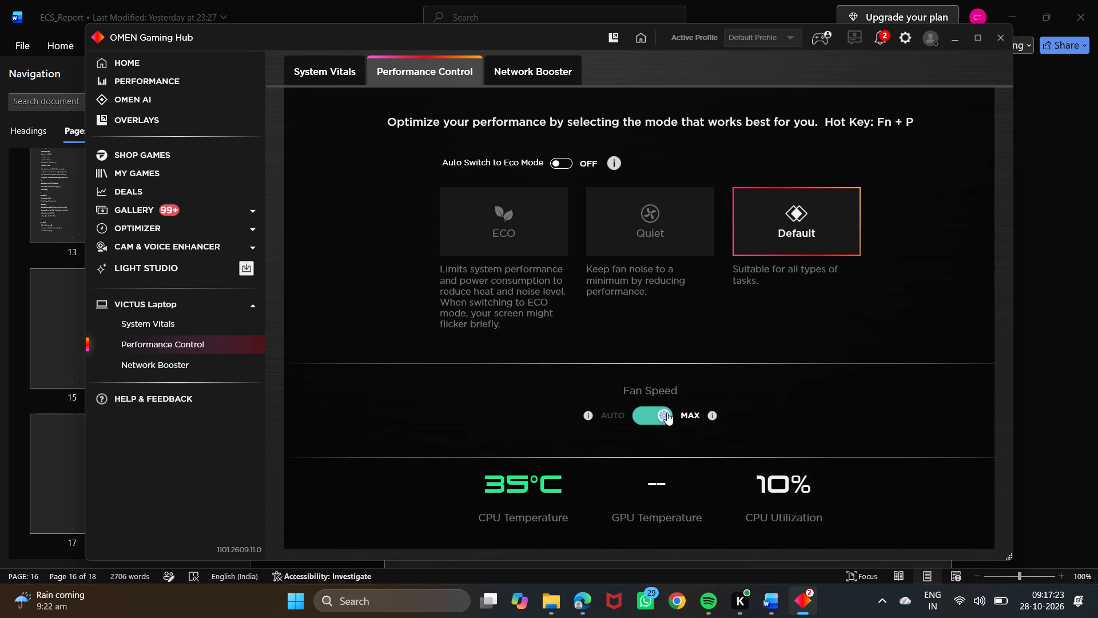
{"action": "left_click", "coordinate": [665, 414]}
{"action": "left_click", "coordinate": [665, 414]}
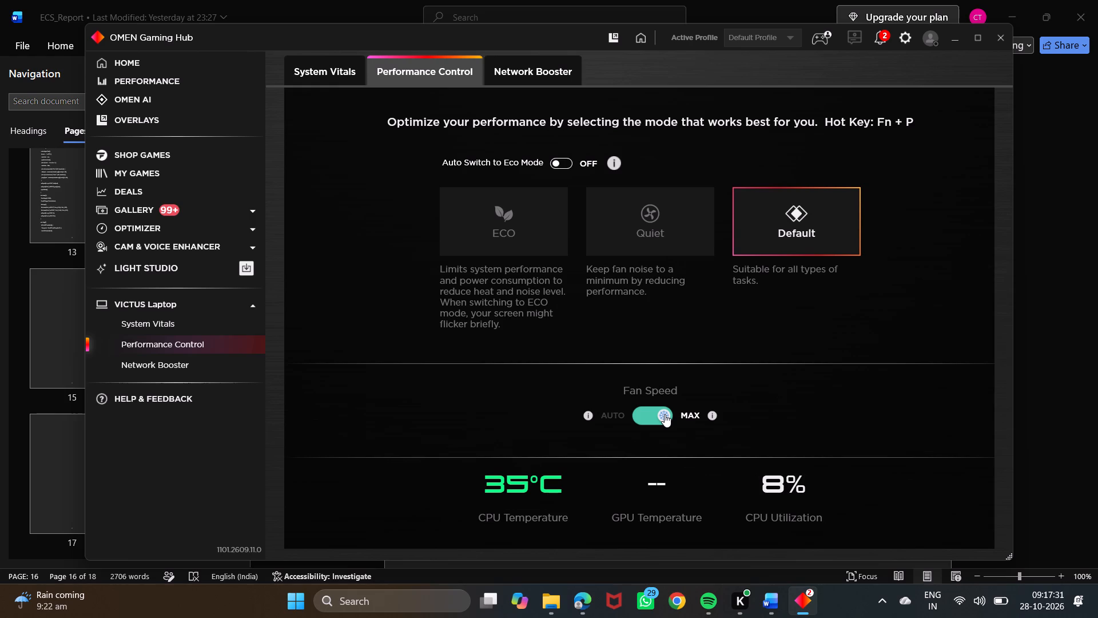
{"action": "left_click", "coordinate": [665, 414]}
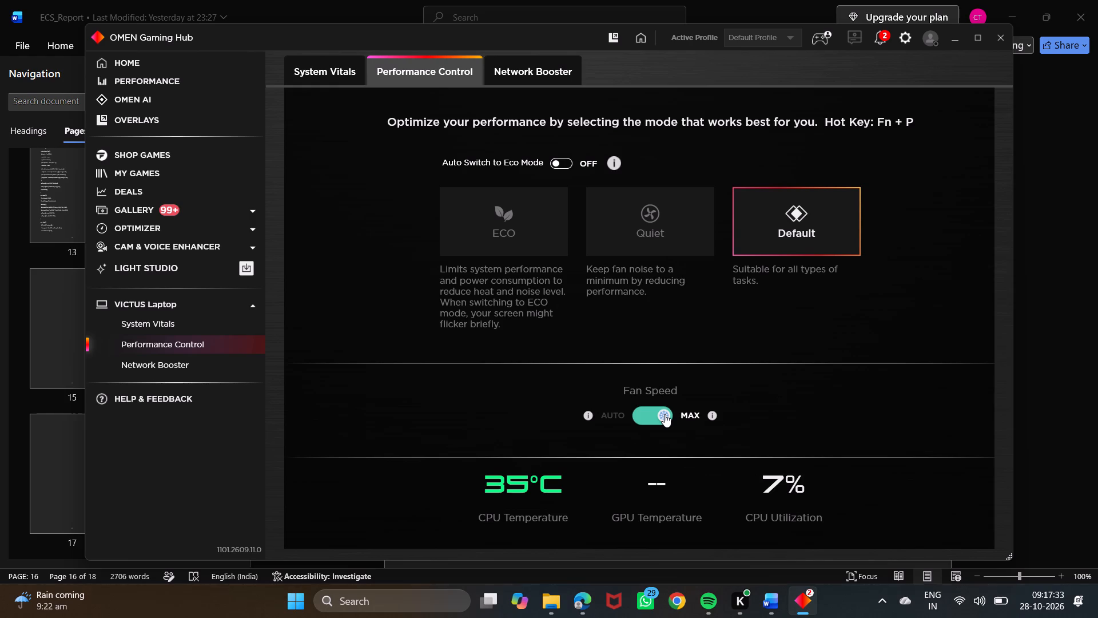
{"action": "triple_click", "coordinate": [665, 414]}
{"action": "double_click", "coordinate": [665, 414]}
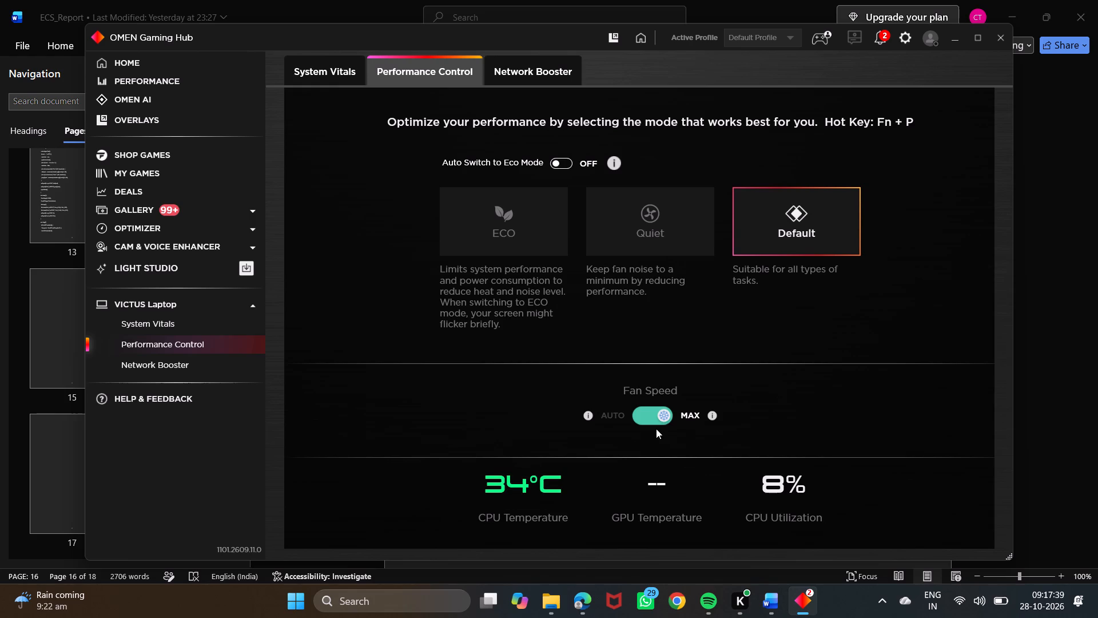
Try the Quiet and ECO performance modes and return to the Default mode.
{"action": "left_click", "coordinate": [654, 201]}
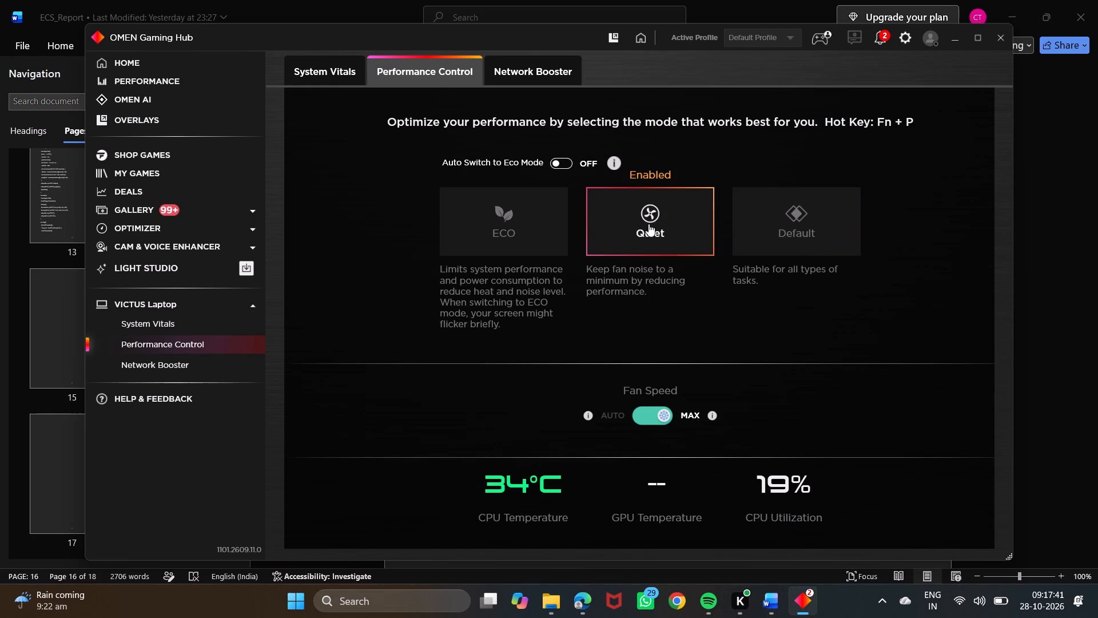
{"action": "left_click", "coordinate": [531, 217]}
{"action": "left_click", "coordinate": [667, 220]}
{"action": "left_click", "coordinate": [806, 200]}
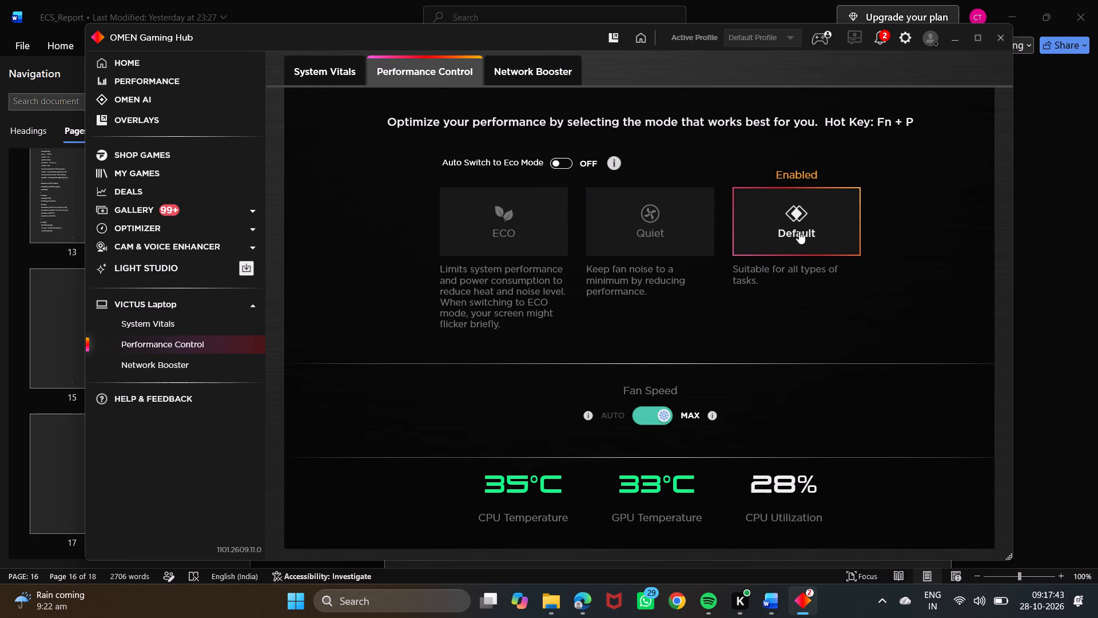
Set the laptop's fan speed to Auto and close OMEN Gaming Hub.
{"action": "left_click", "coordinate": [651, 414]}
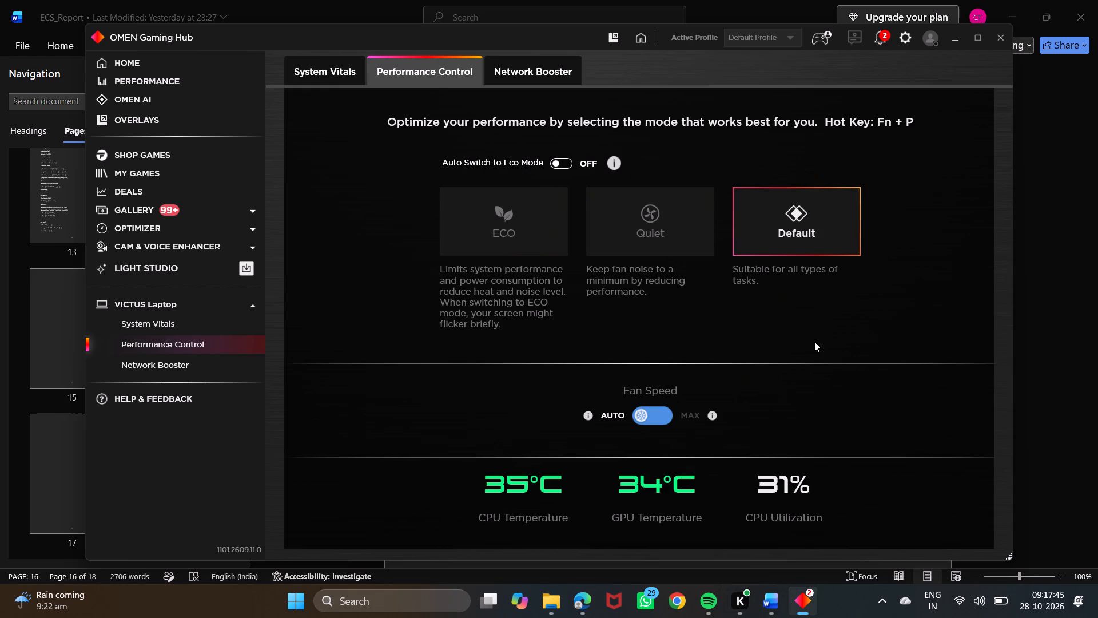
{"action": "left_click", "coordinate": [814, 342]}
{"action": "left_click", "coordinate": [997, 35]}
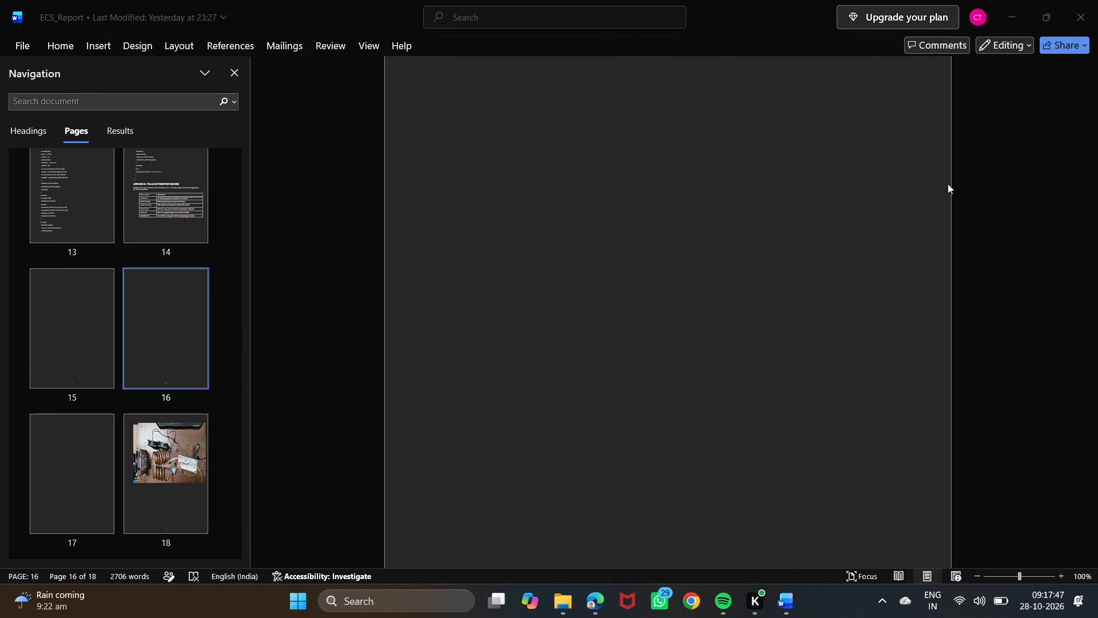
Examine the report around the Appendix B team contribution table on page 14 and the blank pages after it.
{"action": "scroll", "coordinate": [770, 386], "scroll_direction": "down", "scroll_amount": 1}
{"action": "scroll", "coordinate": [771, 385], "scroll_direction": "up", "scroll_amount": 2}
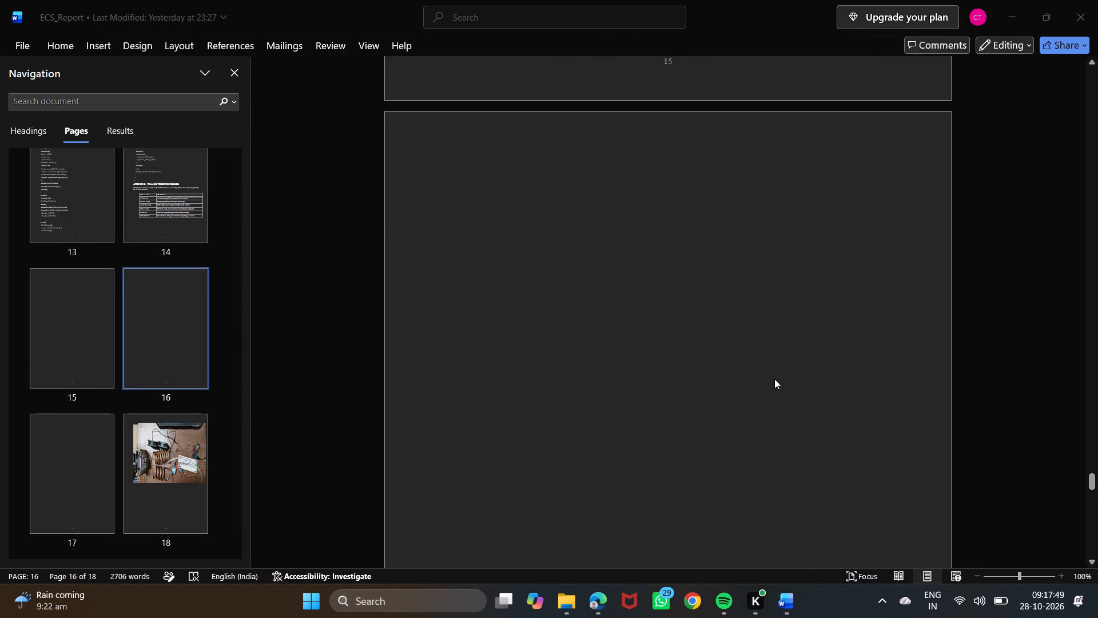
{"action": "scroll", "coordinate": [774, 376], "scroll_direction": "up", "scroll_amount": 10}
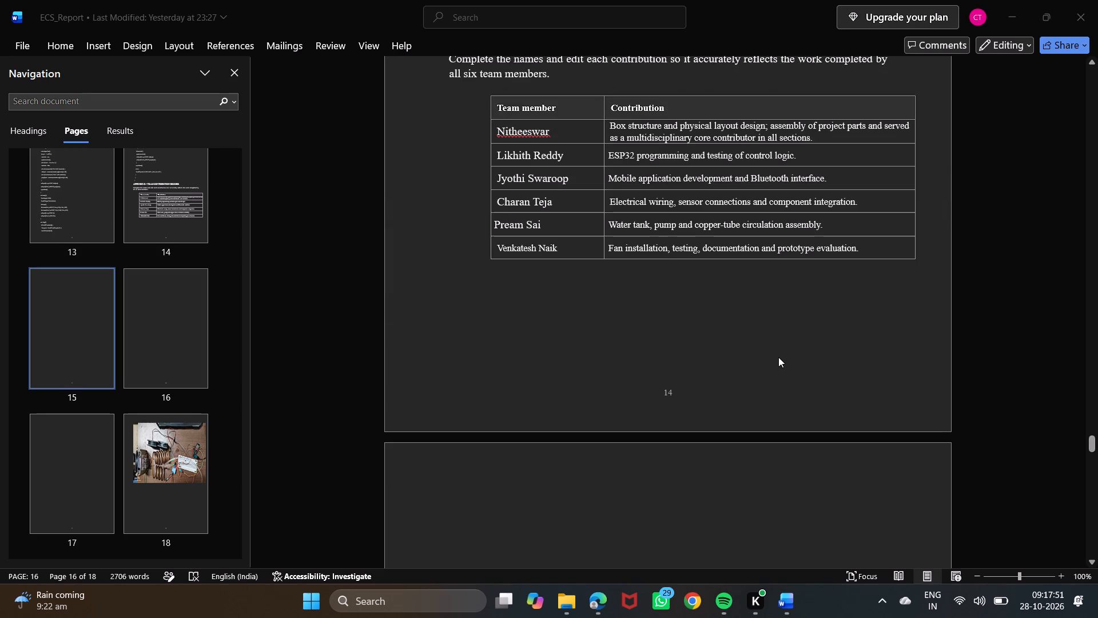
{"action": "scroll", "coordinate": [778, 357], "scroll_direction": "up", "scroll_amount": 3}
{"action": "scroll", "coordinate": [778, 357], "scroll_direction": "down", "scroll_amount": 3}
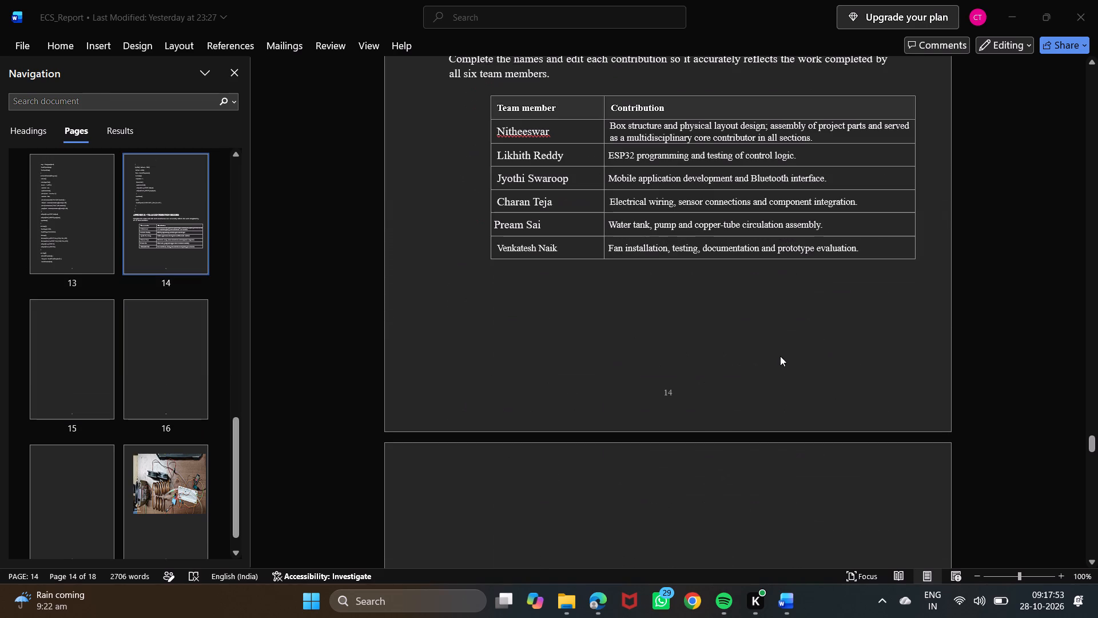
{"action": "scroll", "coordinate": [745, 377], "scroll_direction": "down", "scroll_amount": 2}
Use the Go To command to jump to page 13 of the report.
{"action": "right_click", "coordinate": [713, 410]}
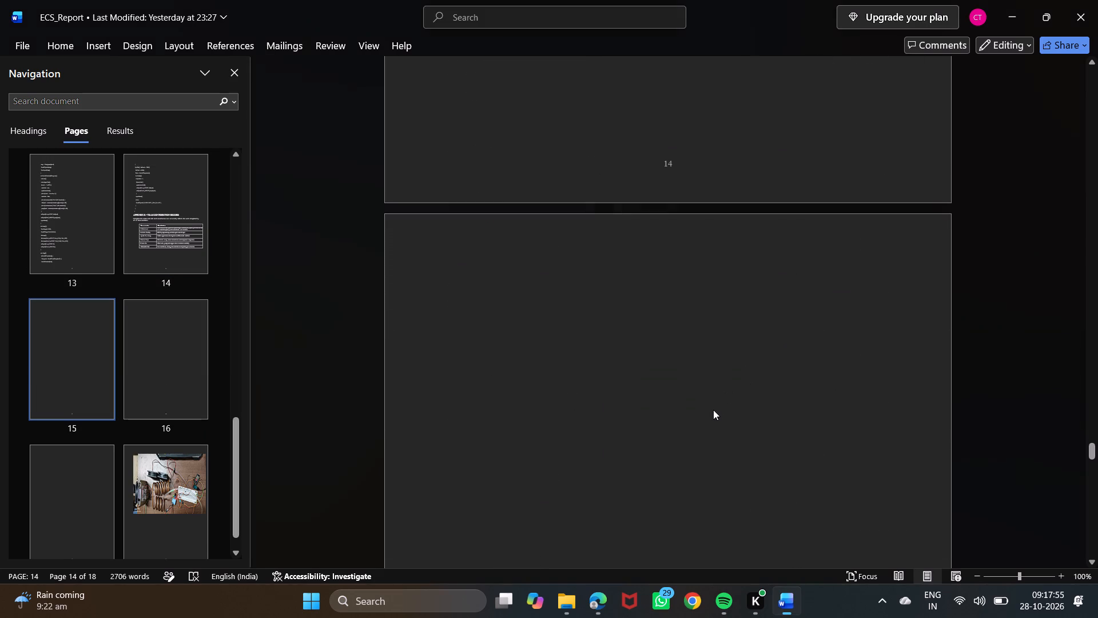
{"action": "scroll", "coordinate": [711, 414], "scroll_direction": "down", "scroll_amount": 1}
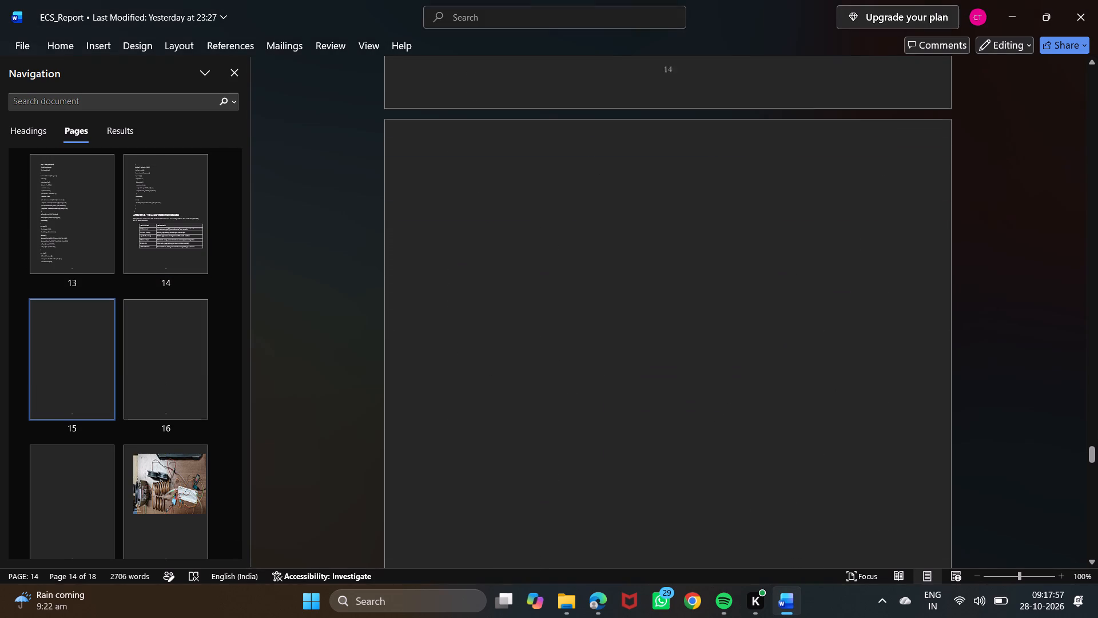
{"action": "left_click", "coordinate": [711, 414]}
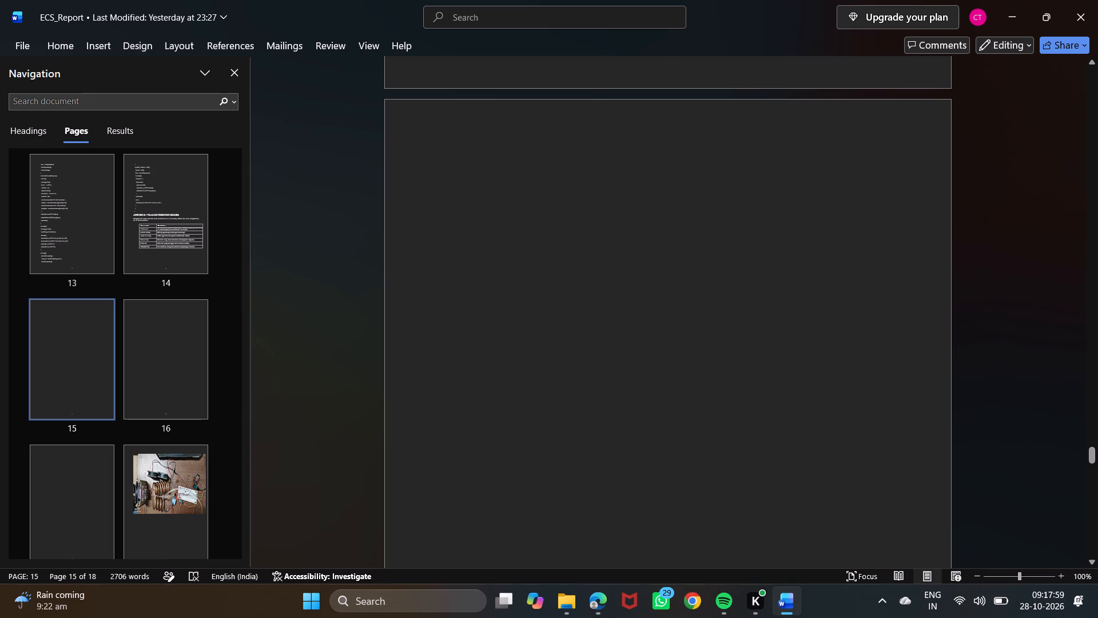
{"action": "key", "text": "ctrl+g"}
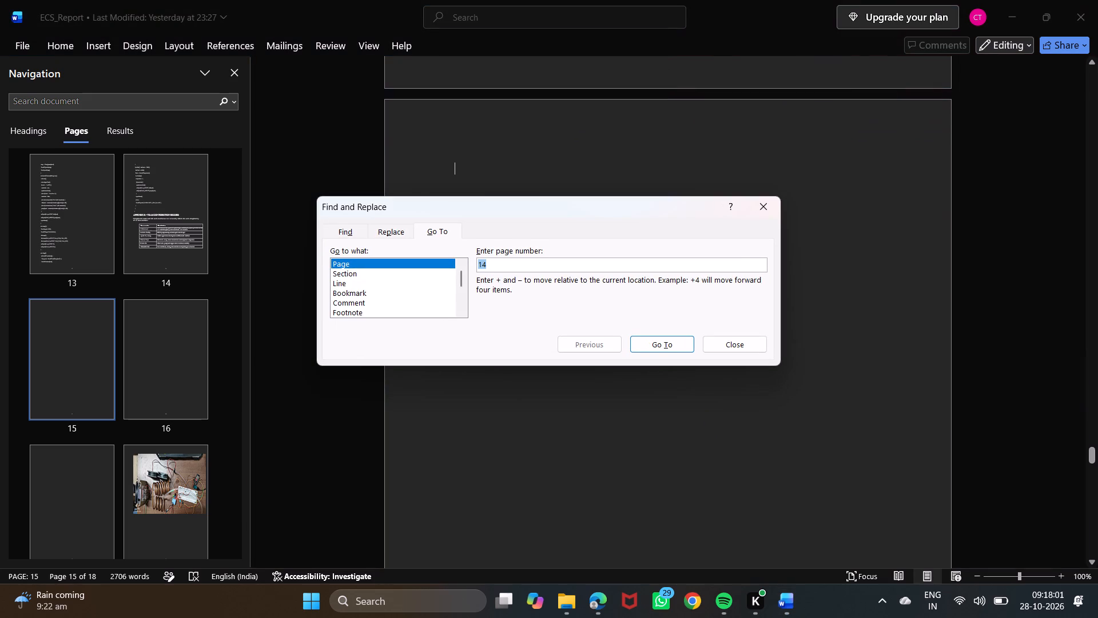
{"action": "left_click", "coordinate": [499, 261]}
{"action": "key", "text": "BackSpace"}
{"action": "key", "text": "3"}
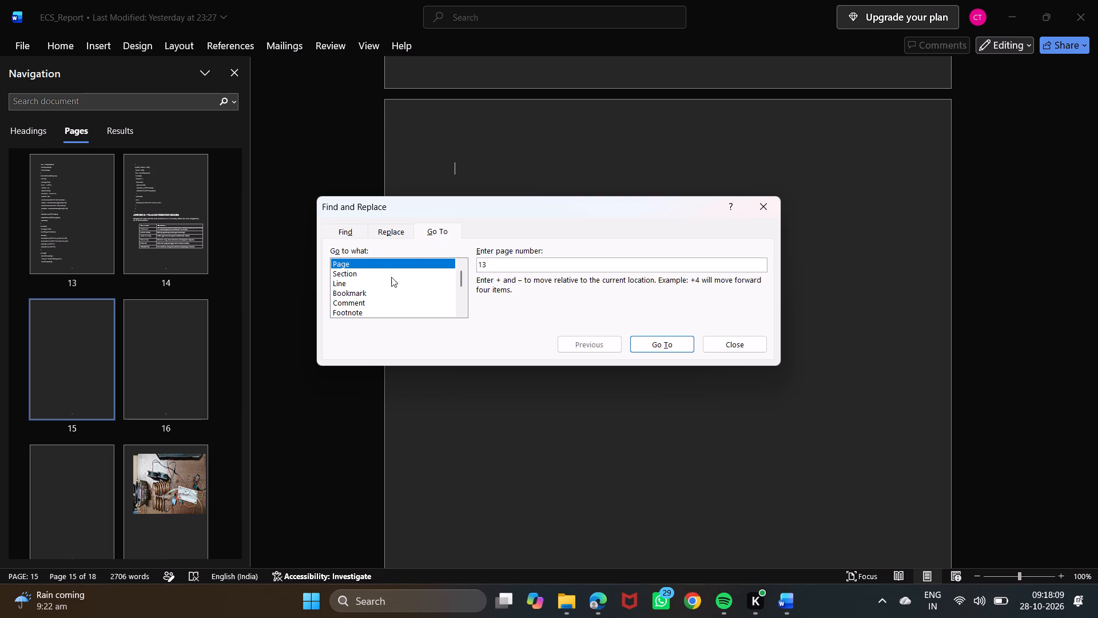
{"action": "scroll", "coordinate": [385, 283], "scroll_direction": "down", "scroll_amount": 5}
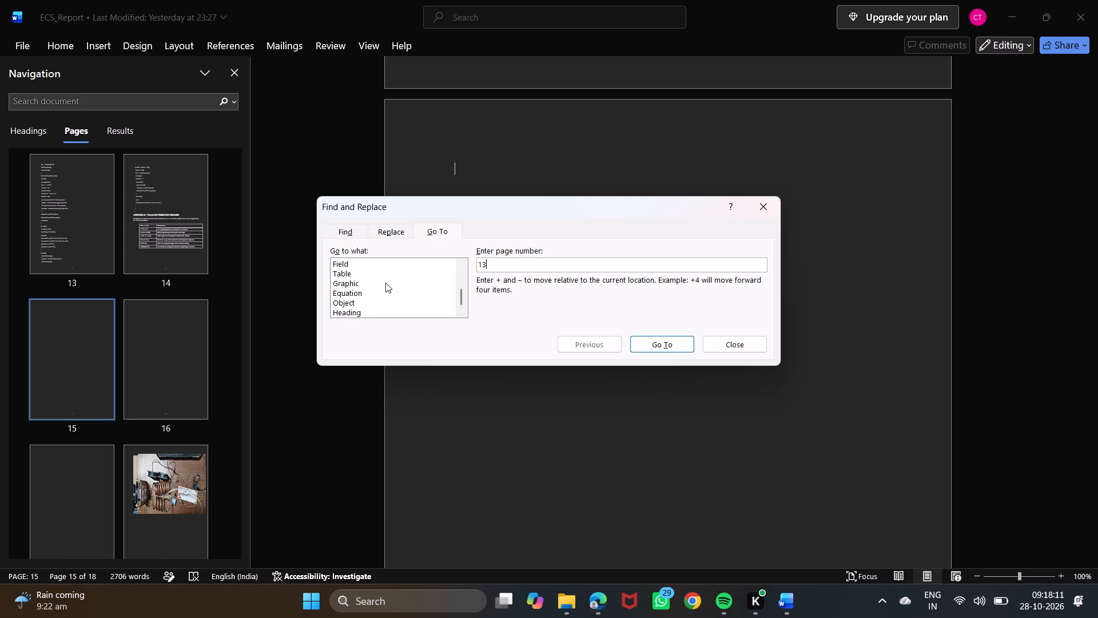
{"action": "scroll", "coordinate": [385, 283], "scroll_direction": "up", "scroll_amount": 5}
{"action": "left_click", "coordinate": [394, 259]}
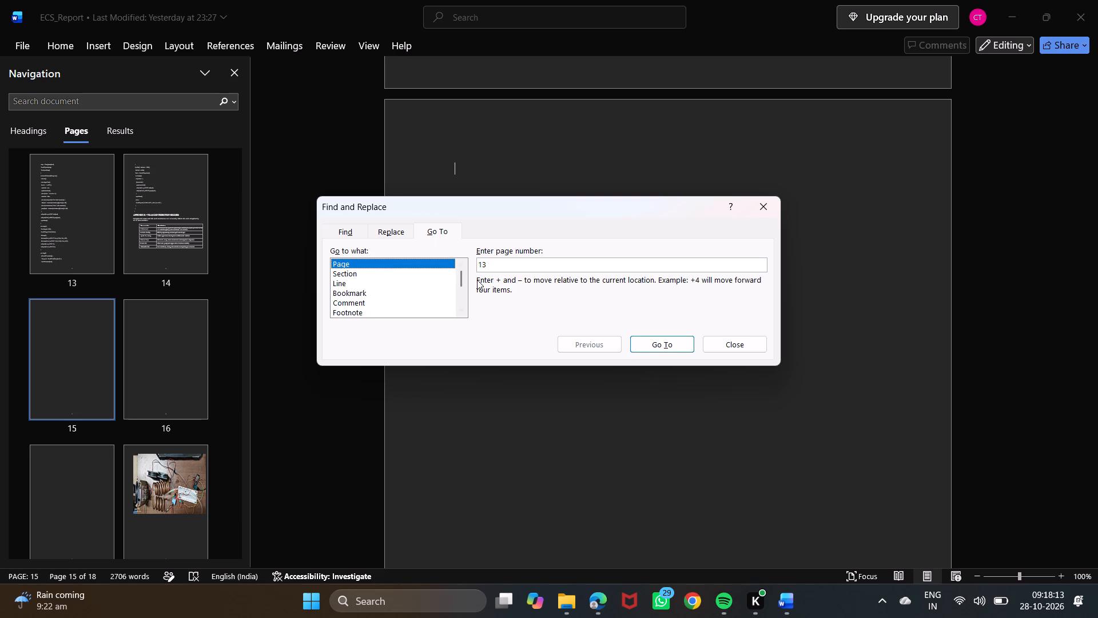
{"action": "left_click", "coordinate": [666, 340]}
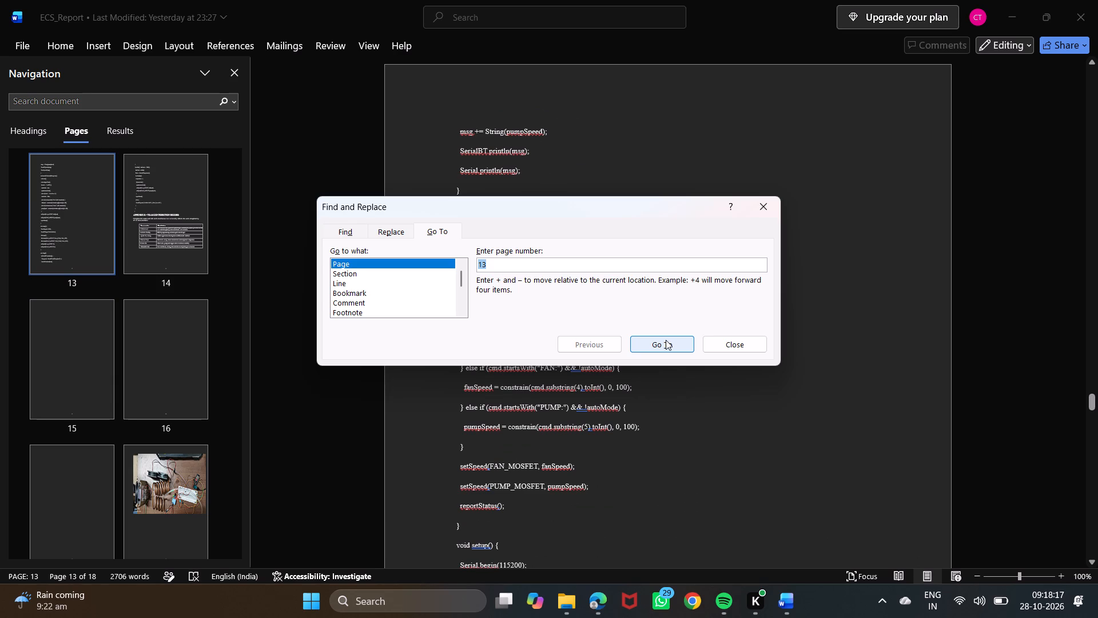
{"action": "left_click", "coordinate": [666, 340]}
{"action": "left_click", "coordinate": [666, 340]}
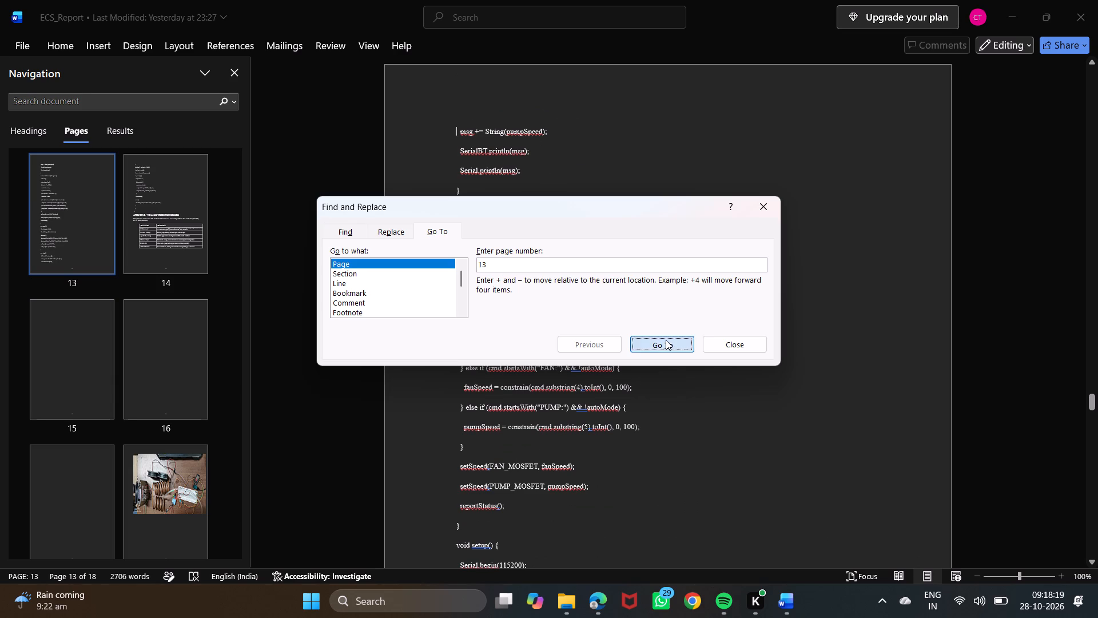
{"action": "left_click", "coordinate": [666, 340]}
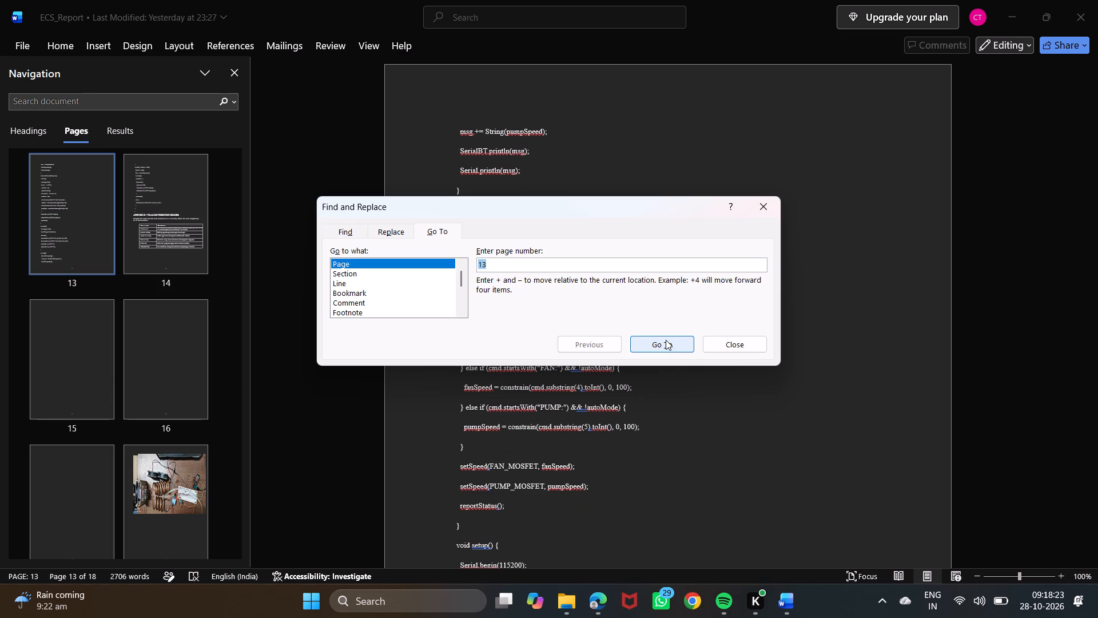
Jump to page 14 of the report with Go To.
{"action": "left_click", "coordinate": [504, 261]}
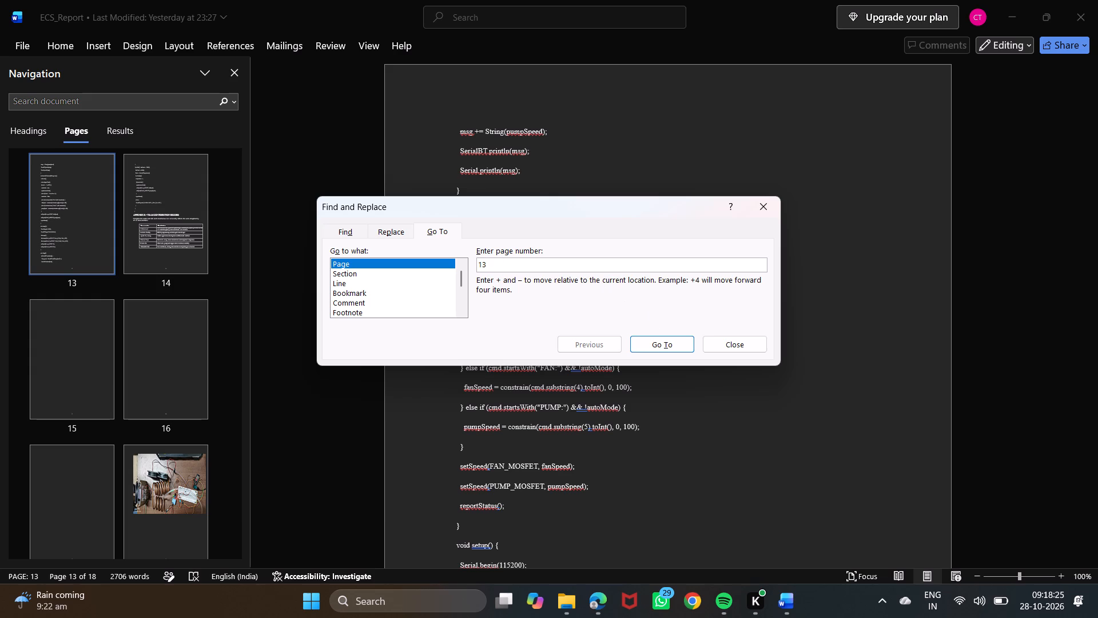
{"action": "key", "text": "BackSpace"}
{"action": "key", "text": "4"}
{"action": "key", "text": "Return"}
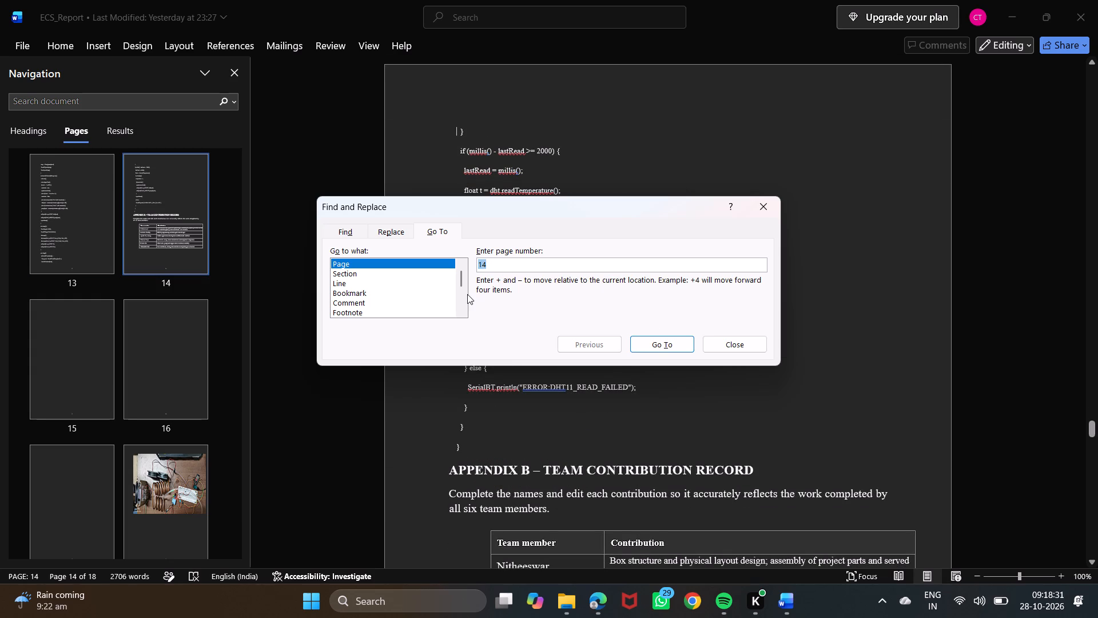
Go to page 15 and delete a blank page from the cursor position there.
{"action": "key", "text": "BackSpace"}
{"action": "key", "text": "1"}
{"action": "key", "text": "5"}
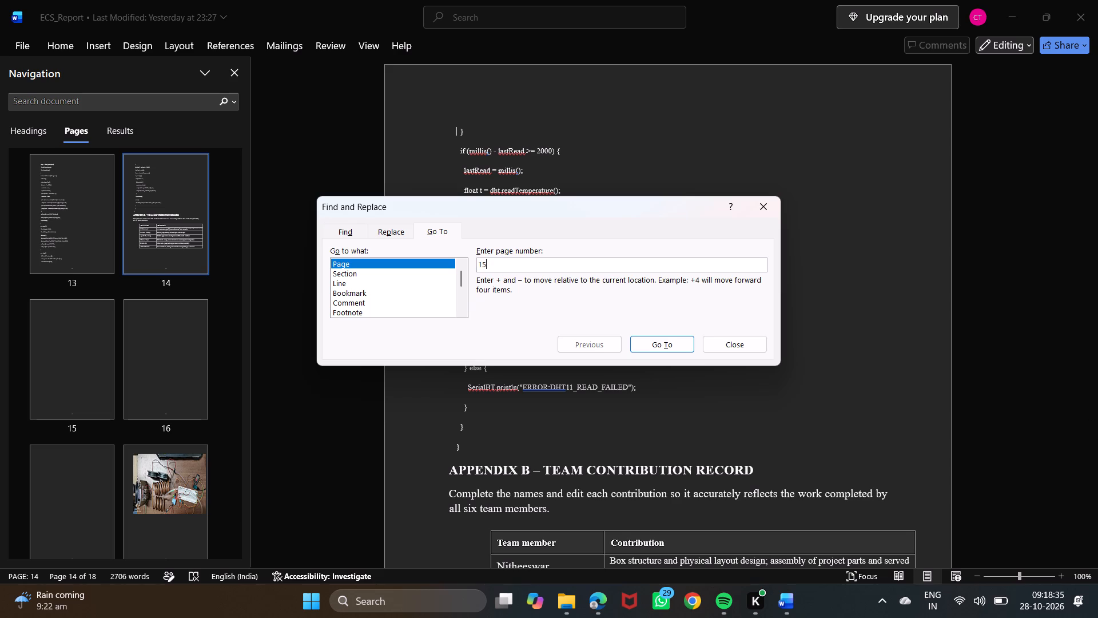
{"action": "key", "text": "Return"}
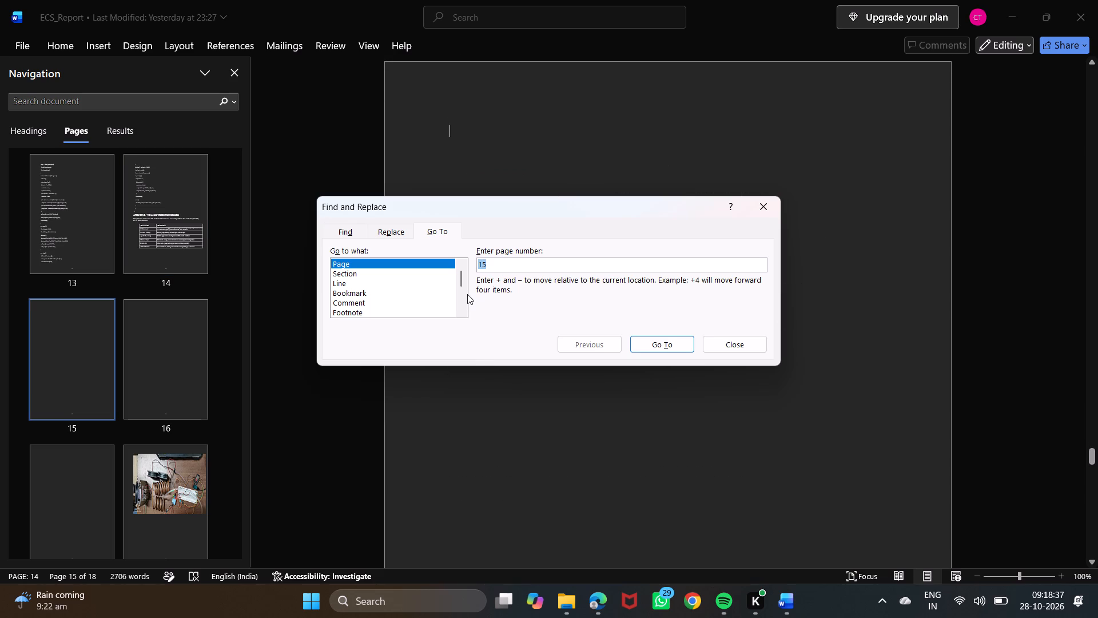
{"action": "left_click", "coordinate": [654, 347]}
{"action": "left_click", "coordinate": [654, 347]}
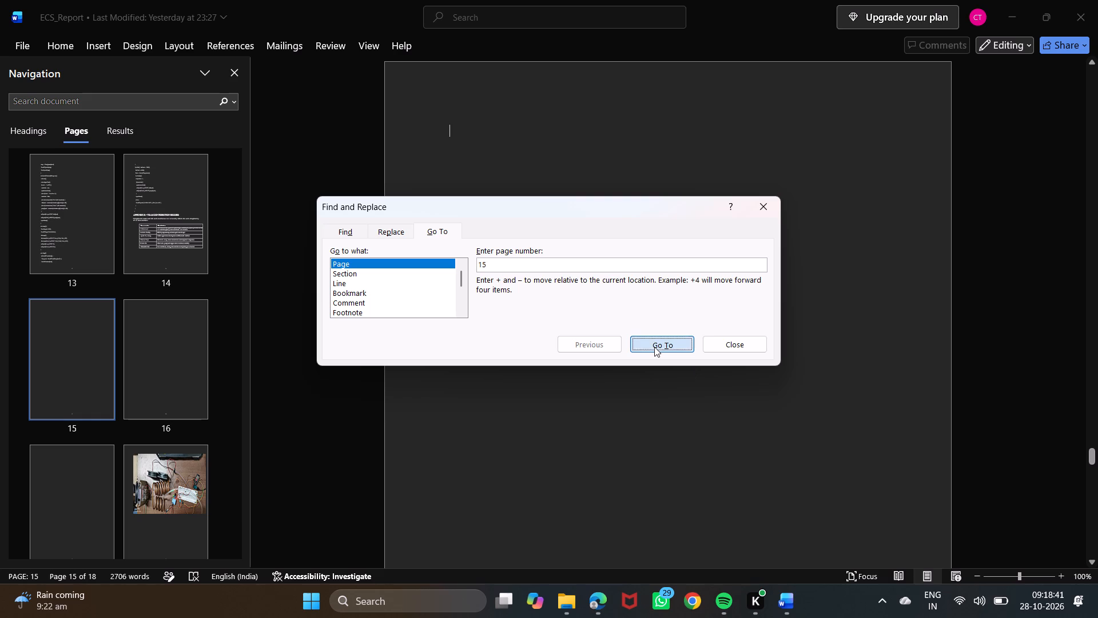
{"action": "right_click", "coordinate": [654, 347]}
{"action": "right_click", "coordinate": [636, 440]}
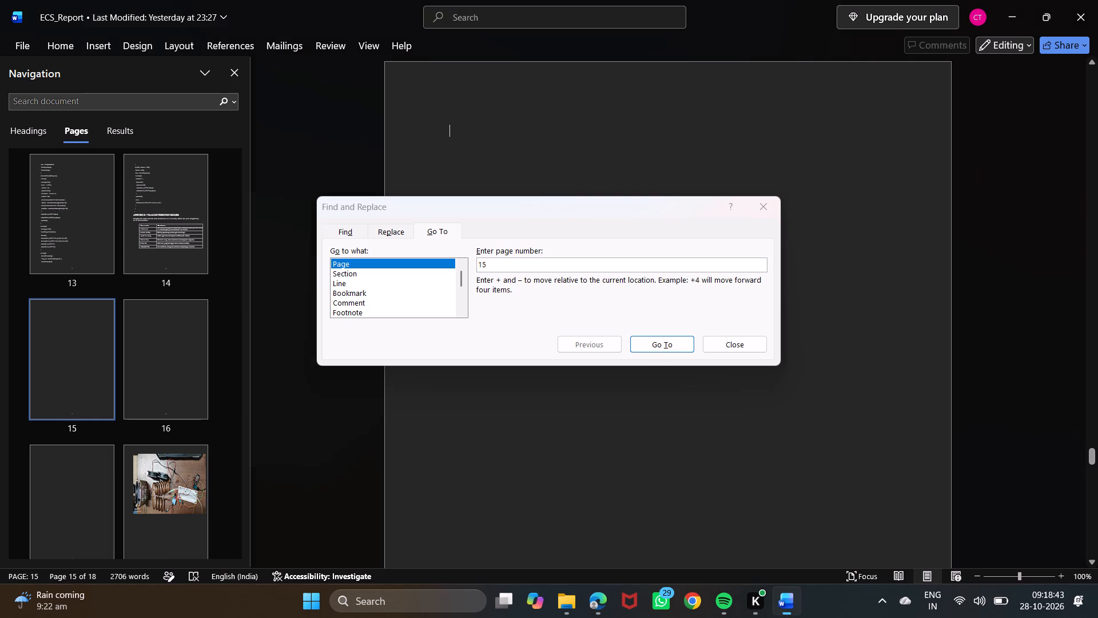
{"action": "right_click", "coordinate": [636, 440]}
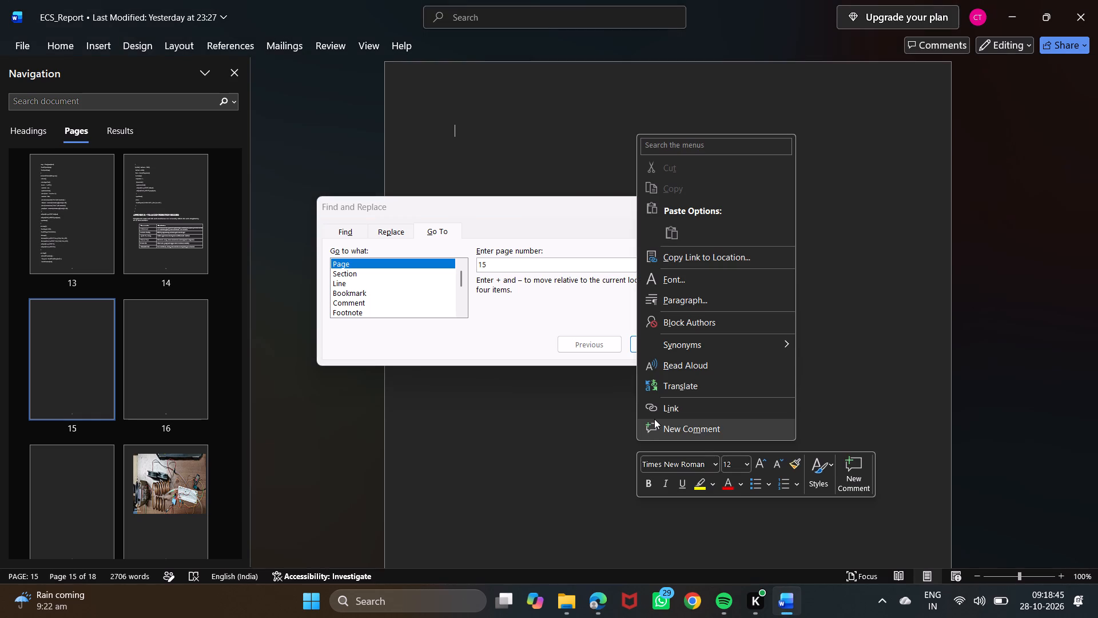
{"action": "left_click", "coordinate": [604, 415]}
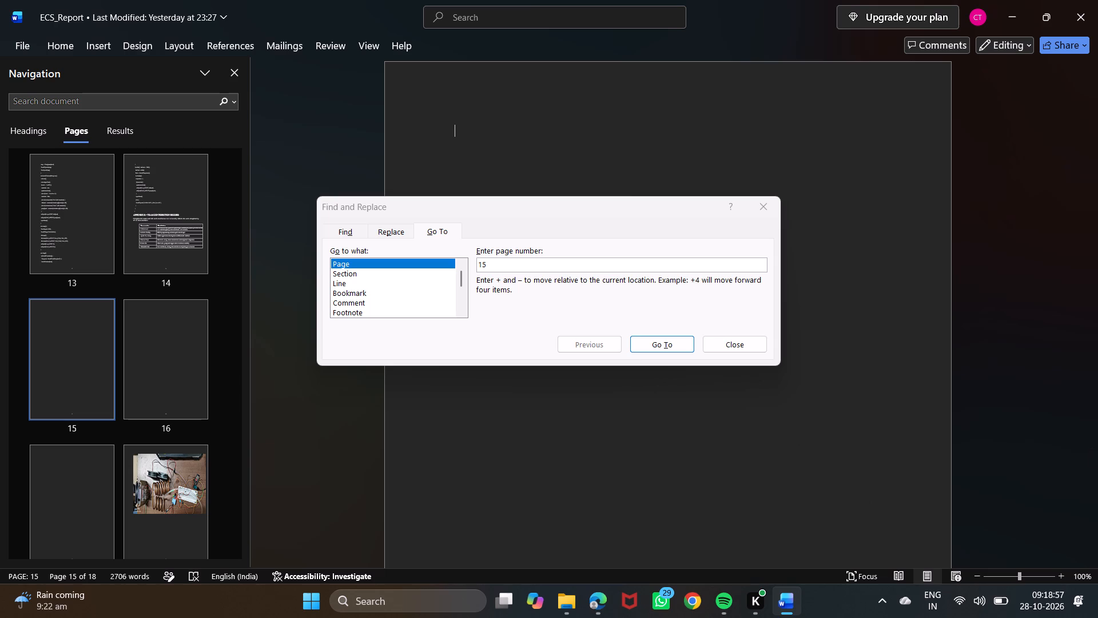
{"action": "left_click", "coordinate": [758, 209]}
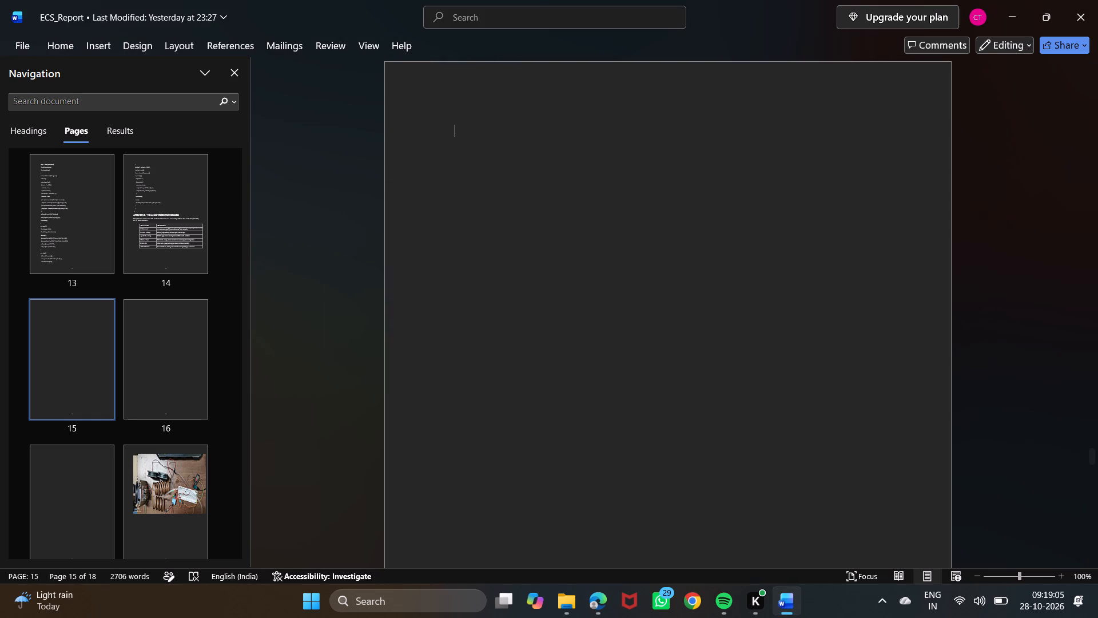
{"action": "key", "text": "Delete"}
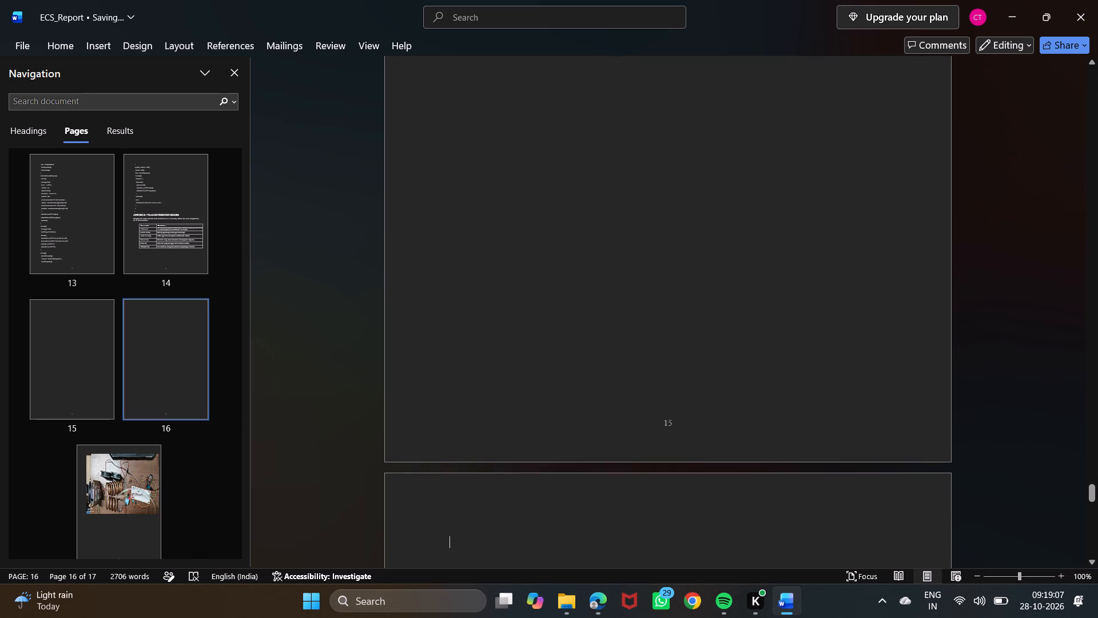
{"action": "key", "text": "Delete"}
{"action": "key", "text": "Delete"}
Go to page 16 and delete the blank page in front of the prototype photo.
{"action": "scroll", "coordinate": [230, 411], "scroll_direction": "down", "scroll_amount": 1}
{"action": "scroll", "coordinate": [134, 446], "scroll_direction": "down", "scroll_amount": 2}
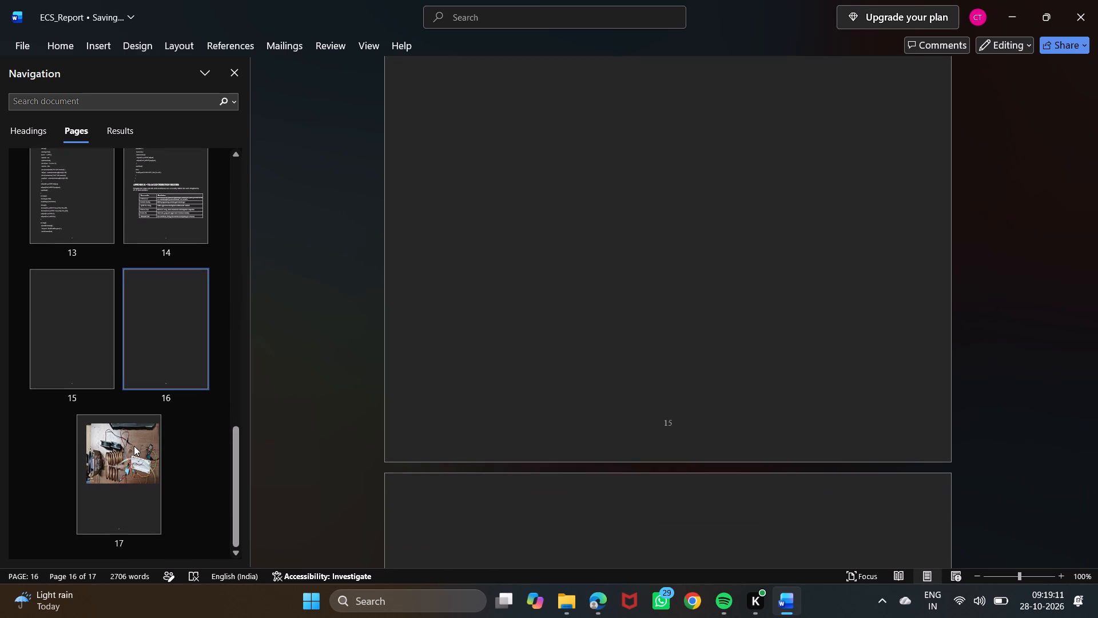
{"action": "scroll", "coordinate": [124, 453], "scroll_direction": "up", "scroll_amount": 3}
{"action": "scroll", "coordinate": [124, 453], "scroll_direction": "down", "scroll_amount": 3}
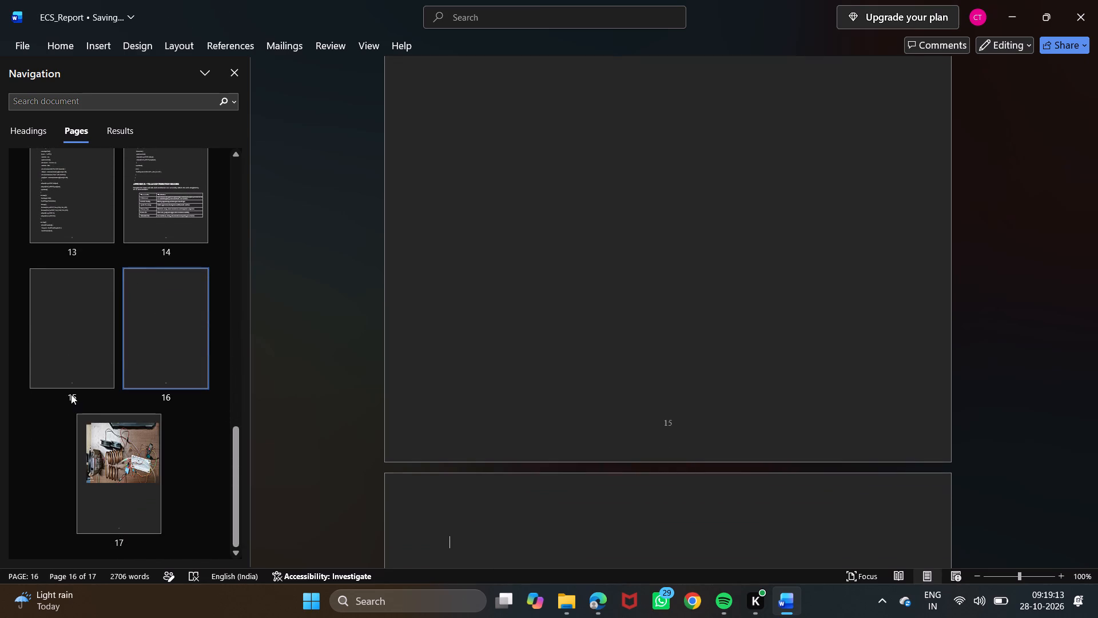
{"action": "left_click", "coordinate": [91, 342]}
{"action": "left_click", "coordinate": [151, 336]}
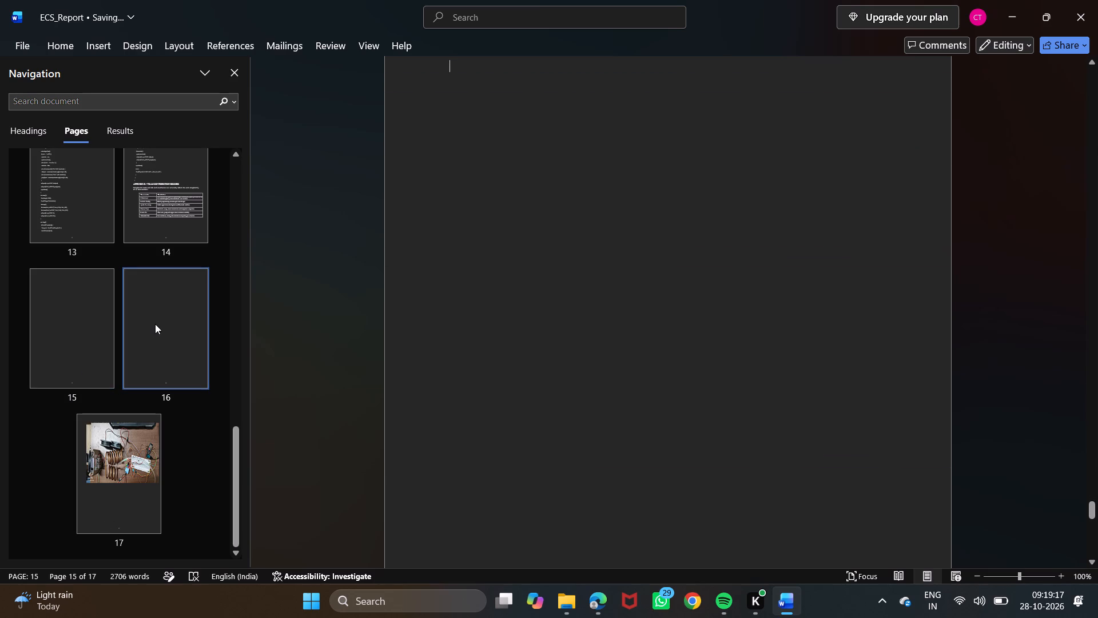
{"action": "key", "text": "ctrl+g"}
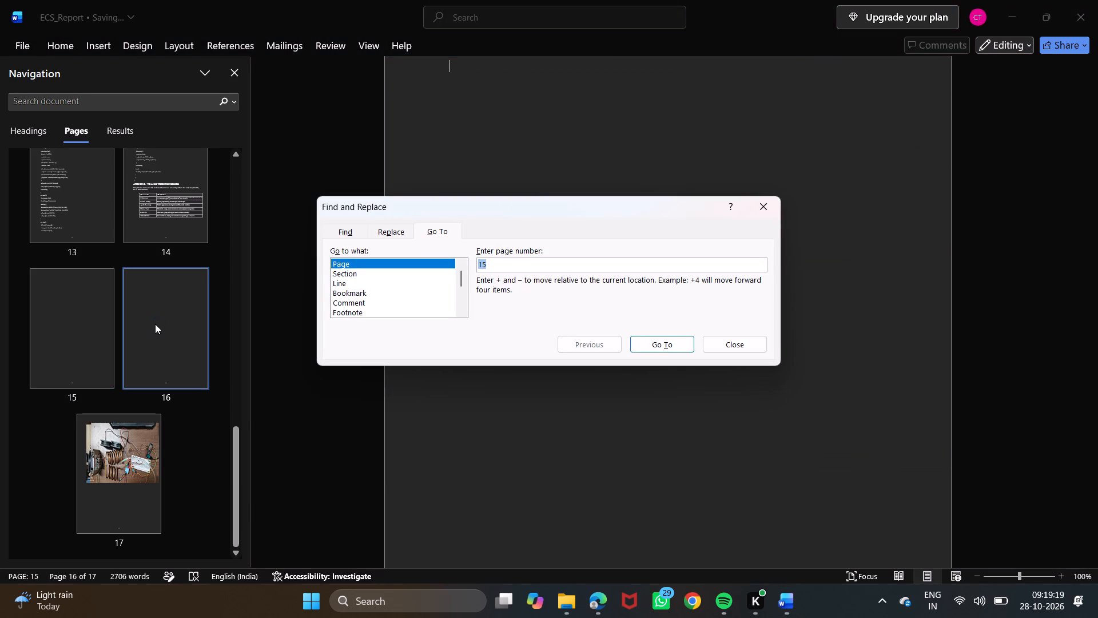
{"action": "key", "text": "BackSpace"}
{"action": "type", "text": "16"}
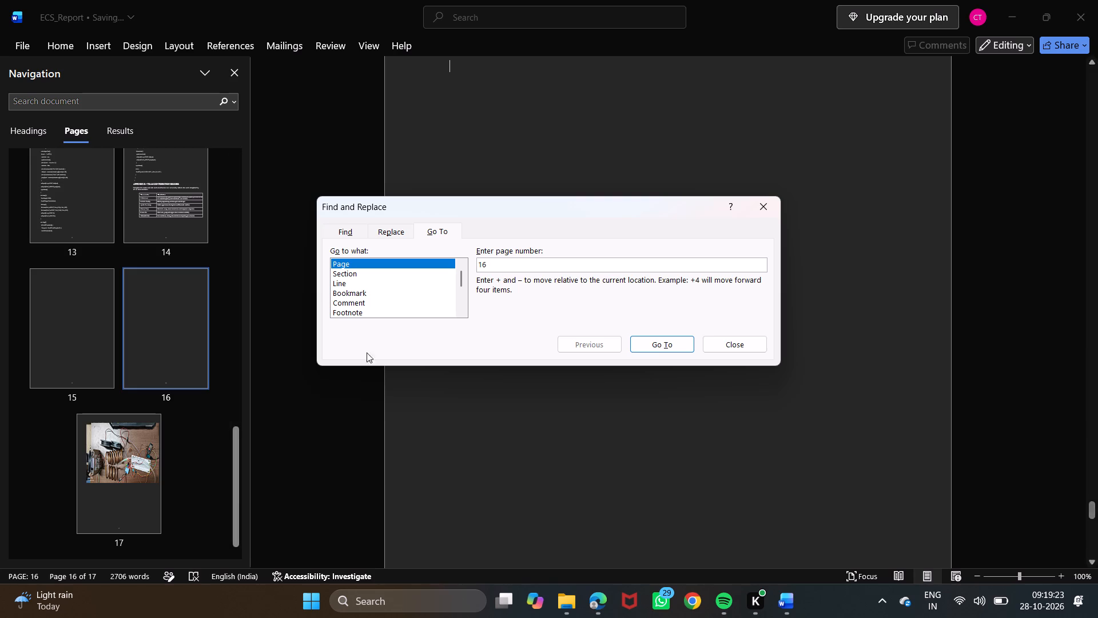
{"action": "left_click", "coordinate": [645, 343]}
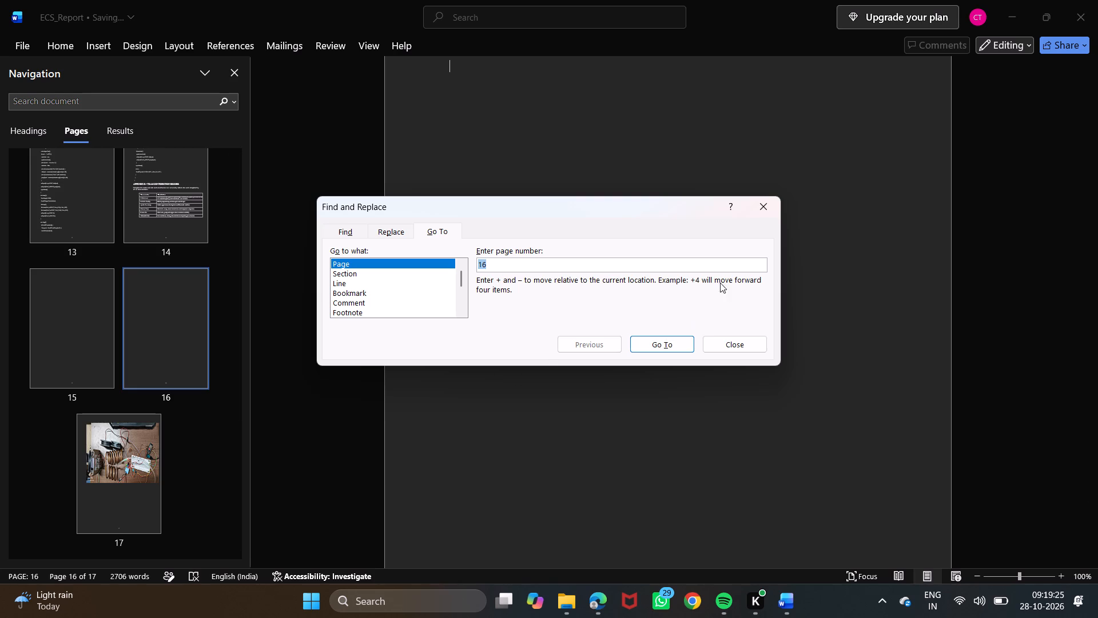
{"action": "left_click", "coordinate": [760, 214]}
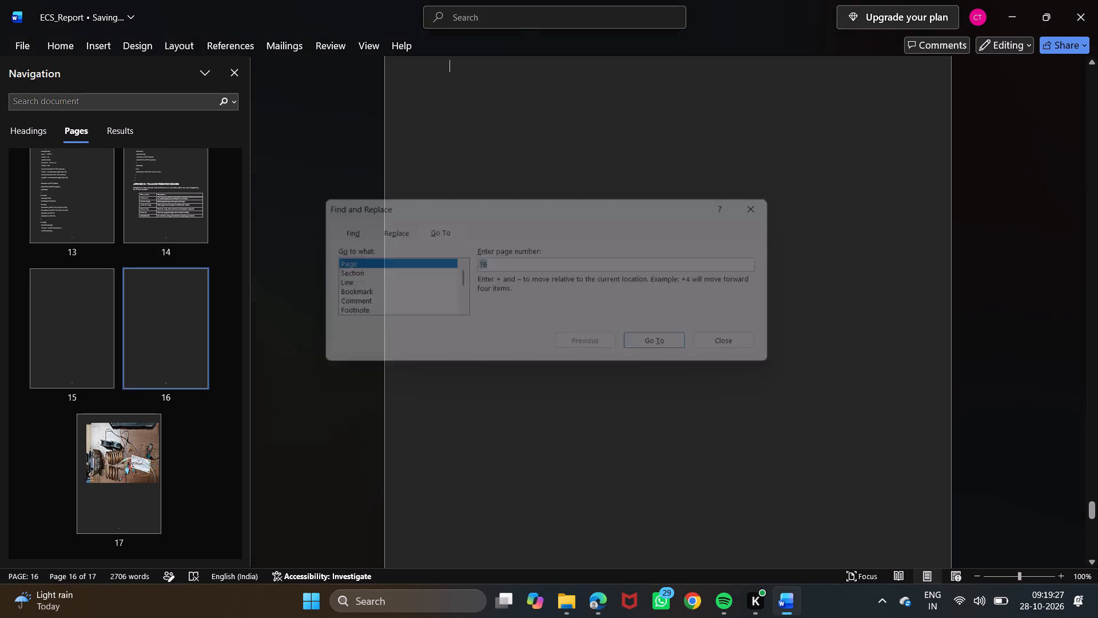
{"action": "key", "text": "Return"}
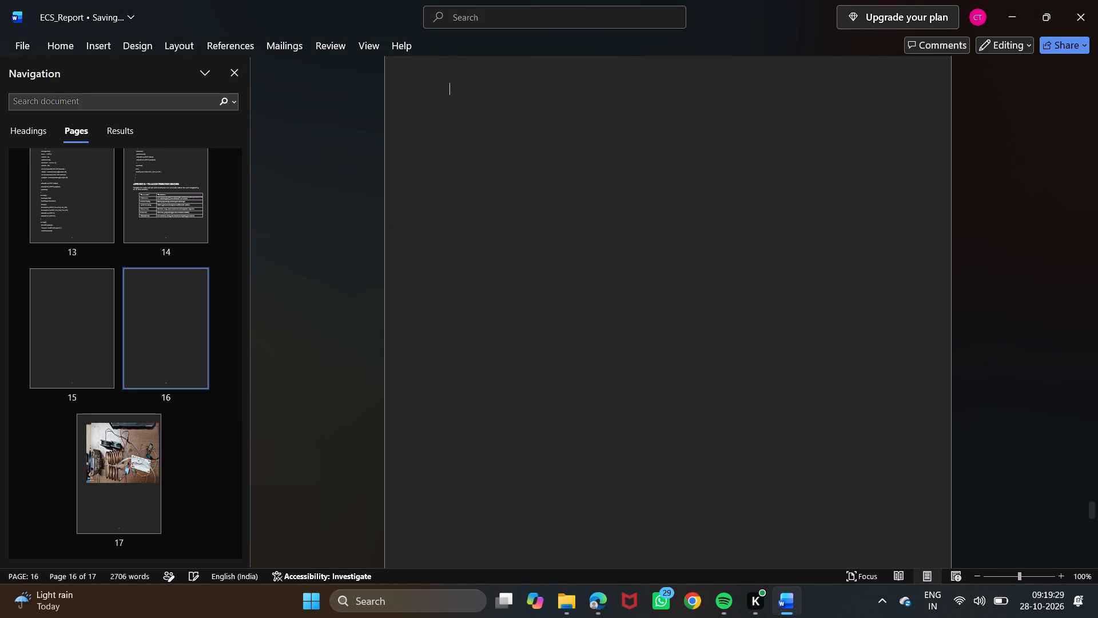
{"action": "key", "text": "Delete"}
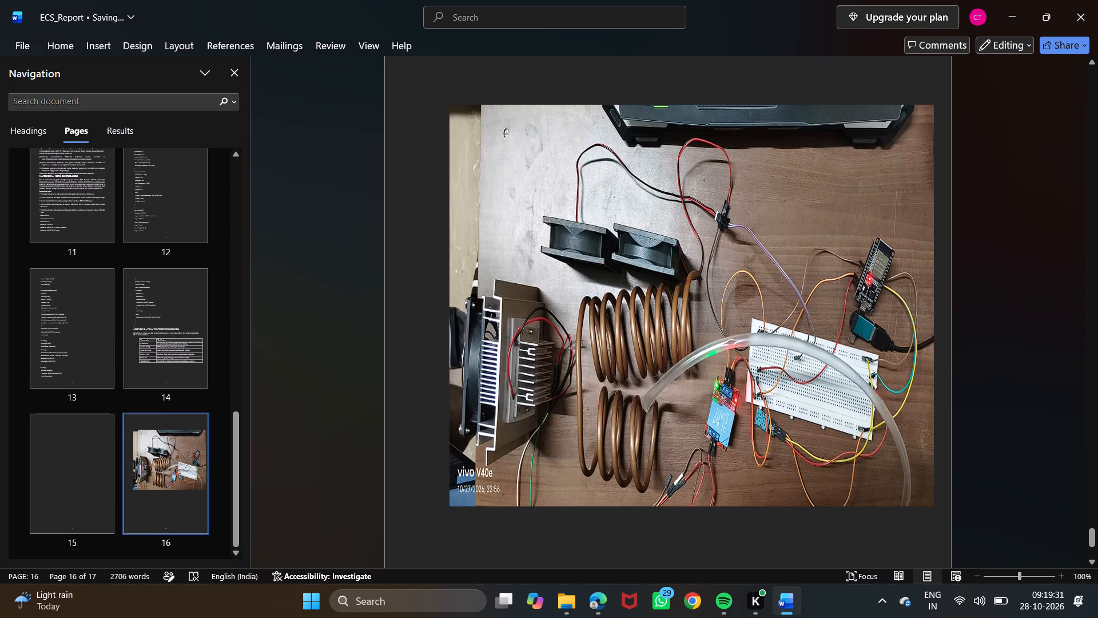
Delete the blank page 15 in front of the prototype photo.
{"action": "scroll", "coordinate": [165, 469], "scroll_direction": "down", "scroll_amount": 4}
{"action": "left_click", "coordinate": [58, 443]}
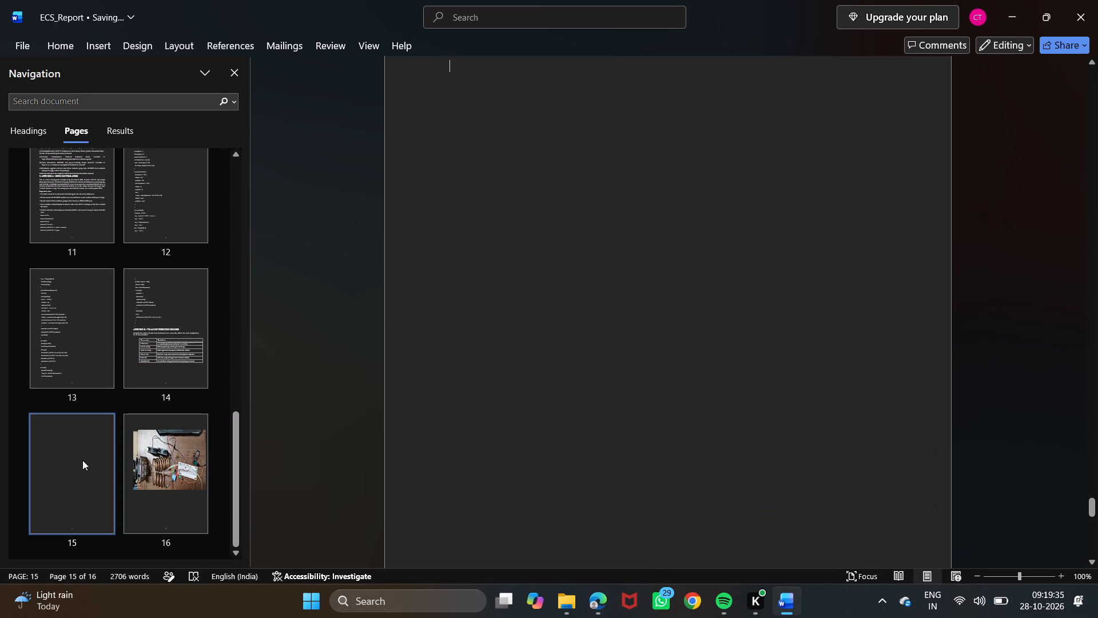
{"action": "key", "text": "Delete"}
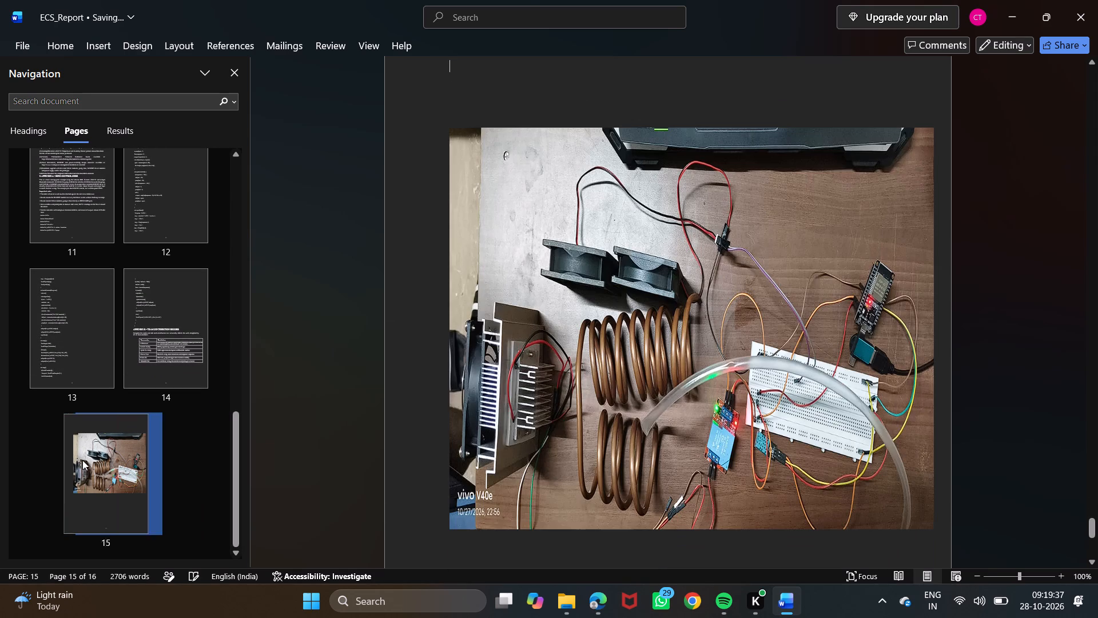
Delete the blank first page so the report starts with the VIT-AP University cover page.
{"action": "scroll", "coordinate": [574, 396], "scroll_direction": "up", "scroll_amount": 3}
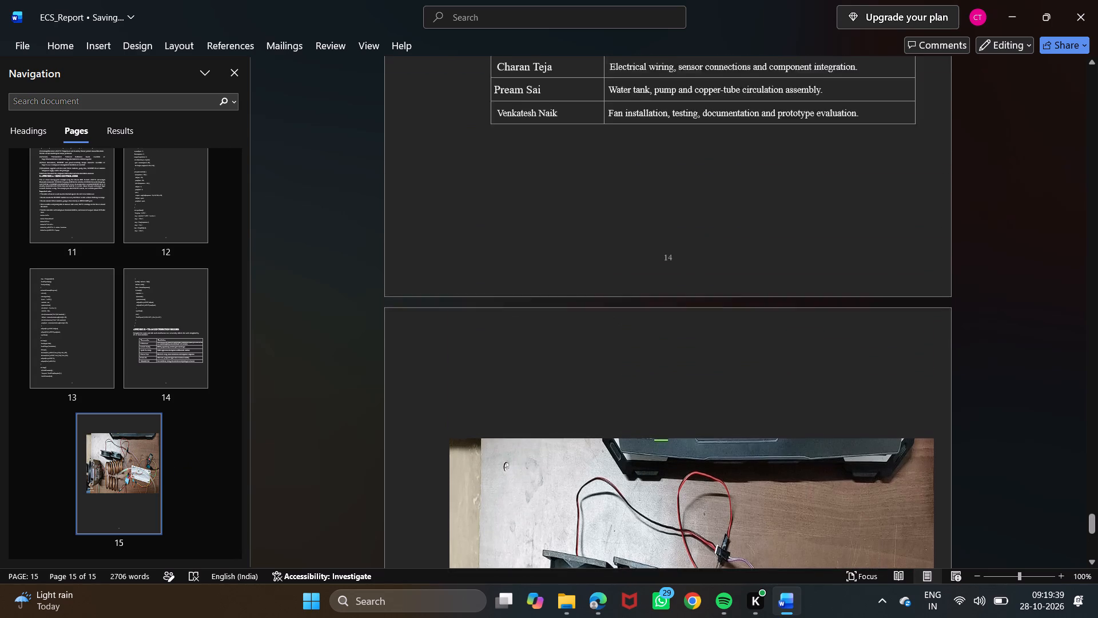
{"action": "scroll", "coordinate": [575, 394], "scroll_direction": "up", "scroll_amount": 3}
{"action": "scroll", "coordinate": [247, 459], "scroll_direction": "up", "scroll_amount": 2}
{"action": "scroll", "coordinate": [124, 427], "scroll_direction": "up", "scroll_amount": 8}
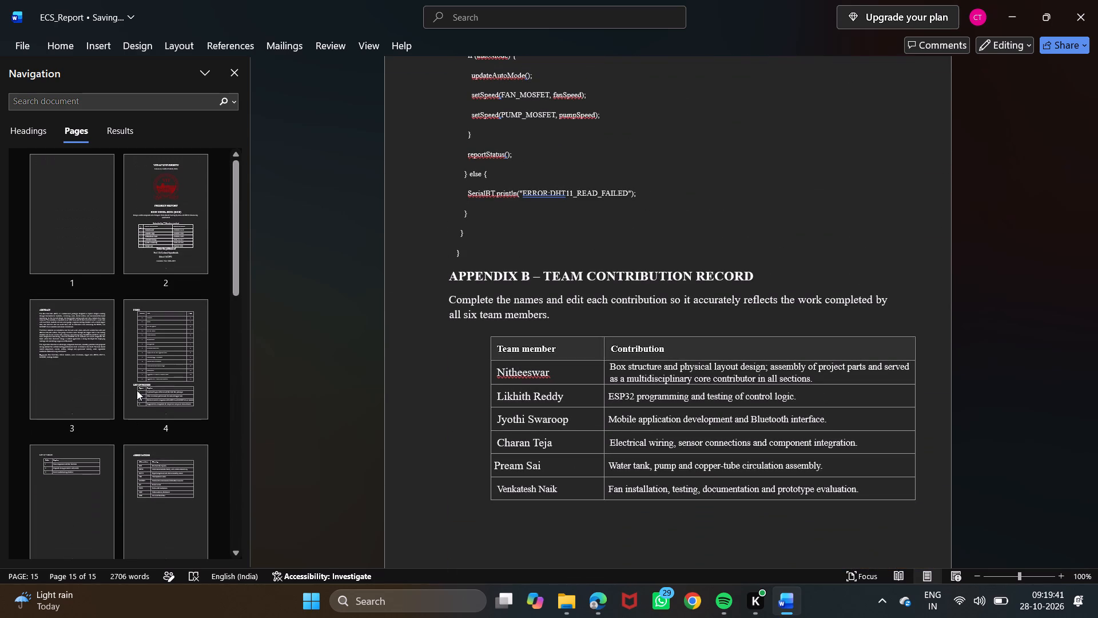
{"action": "scroll", "coordinate": [137, 390], "scroll_direction": "up", "scroll_amount": 1}
{"action": "left_click", "coordinate": [55, 235]}
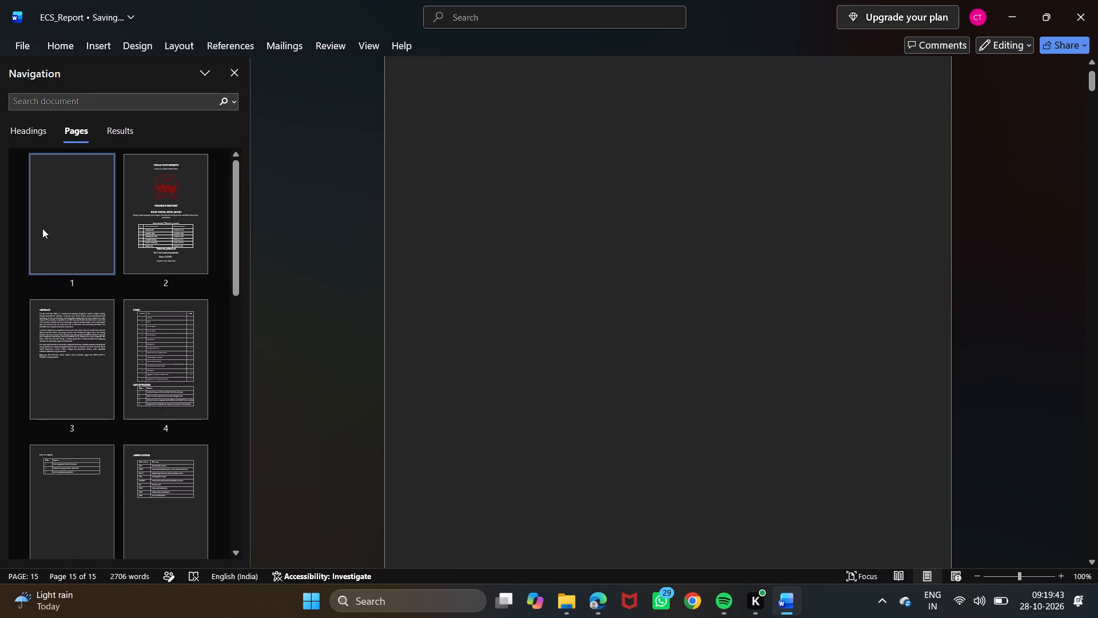
{"action": "key", "text": "Delete"}
{"action": "key", "text": "Delete"}
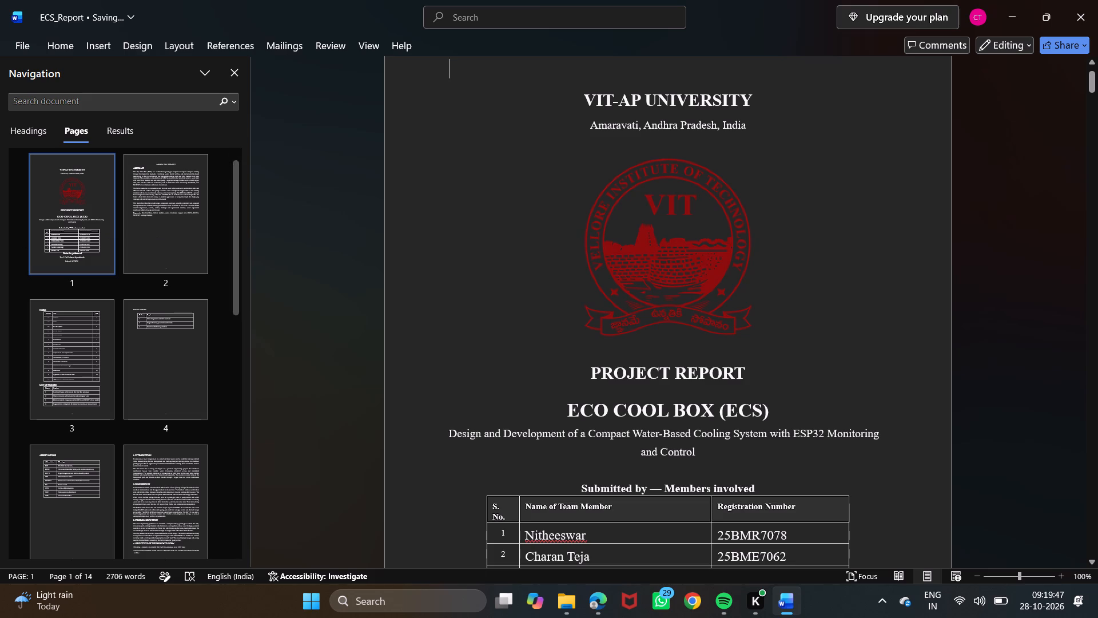
Pull the "Academic Year: 2026–2027" line from above ABSTRACT onto the end of the cover page's "School: SCOPE." line.
{"action": "scroll", "coordinate": [608, 314], "scroll_direction": "up", "scroll_amount": 4}
{"action": "scroll", "coordinate": [613, 337], "scroll_direction": "down", "scroll_amount": 1}
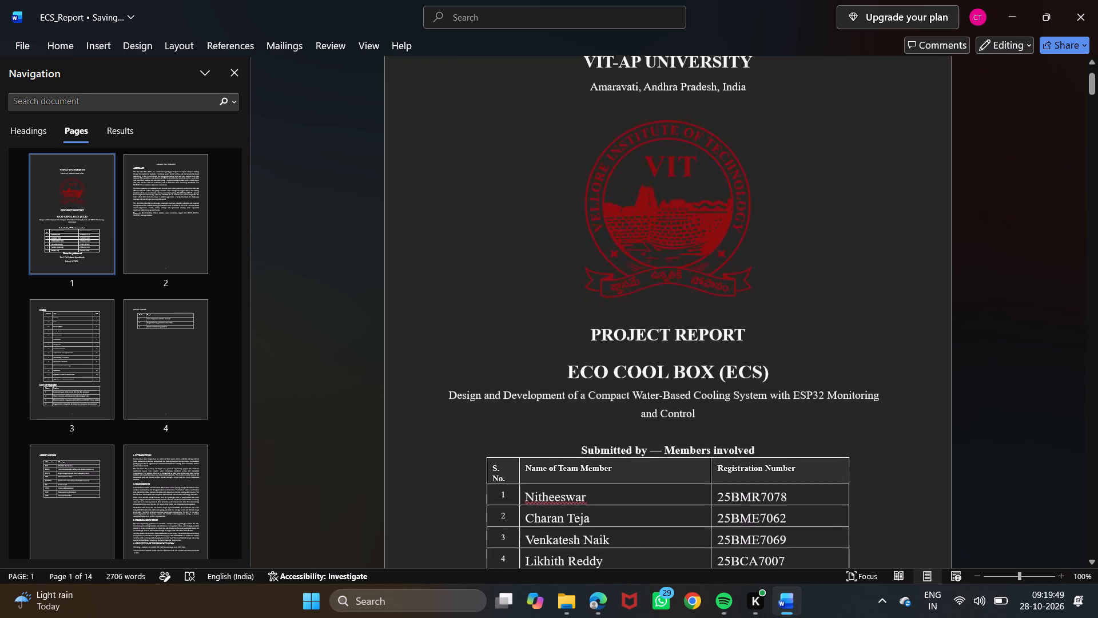
{"action": "scroll", "coordinate": [613, 346], "scroll_direction": "down", "scroll_amount": 1}
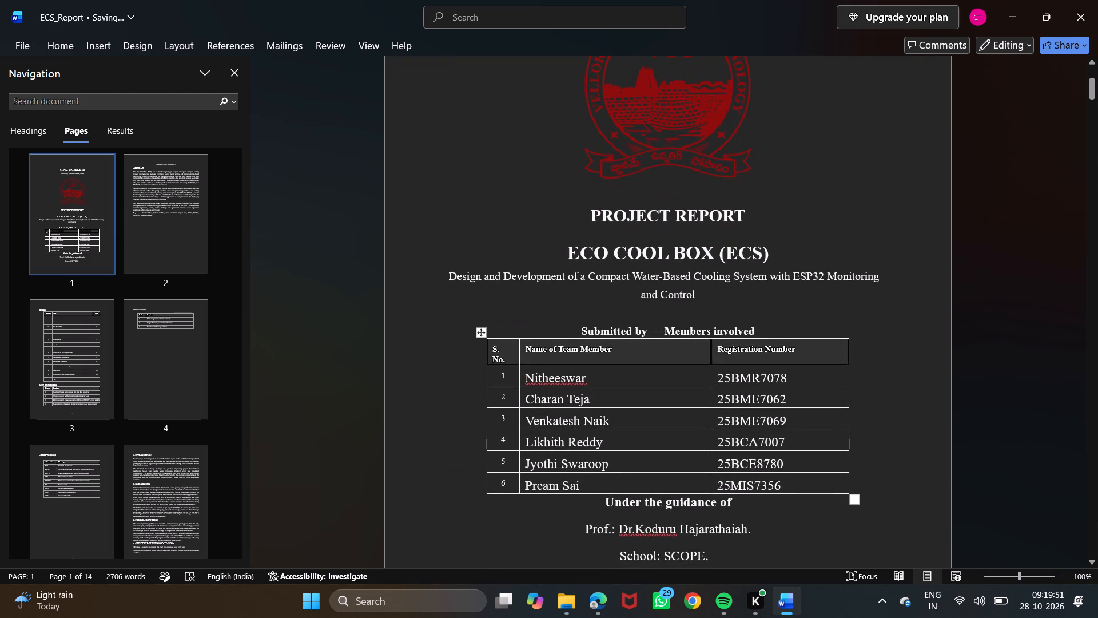
{"action": "scroll", "coordinate": [656, 424], "scroll_direction": "down", "scroll_amount": 1}
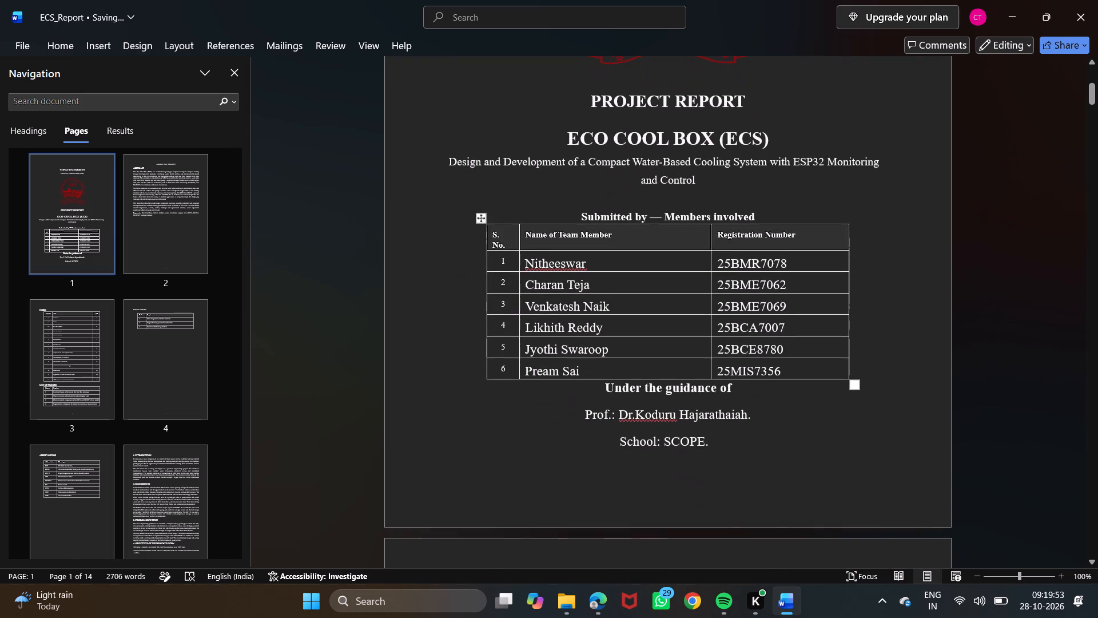
{"action": "scroll", "coordinate": [627, 429], "scroll_direction": "down", "scroll_amount": 2}
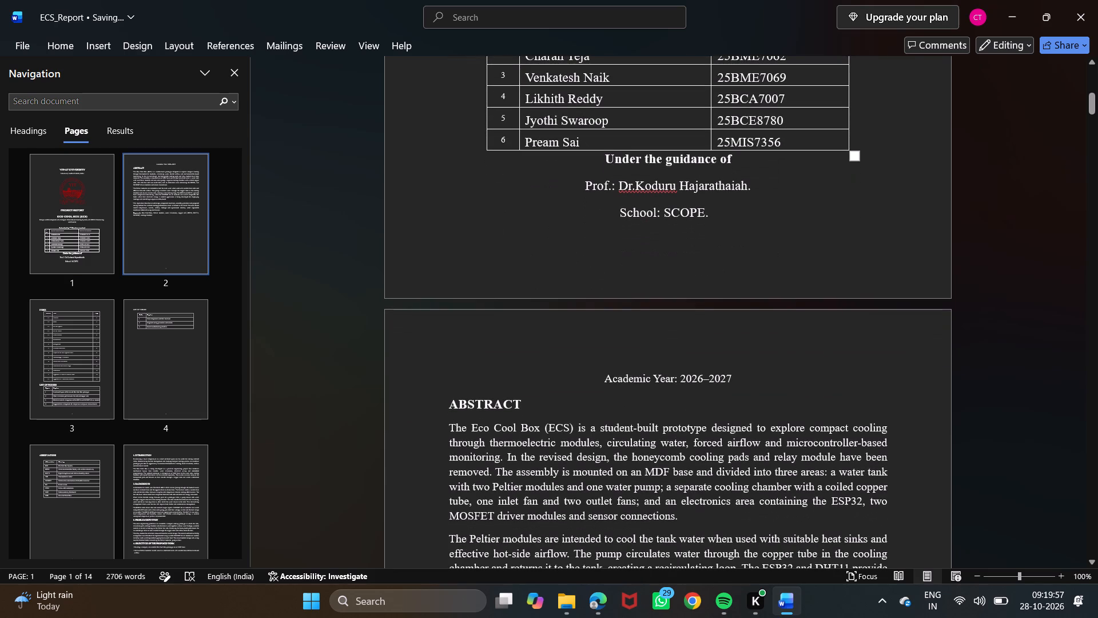
{"action": "left_click", "coordinate": [602, 379]}
{"action": "key", "text": "BackSpace"}
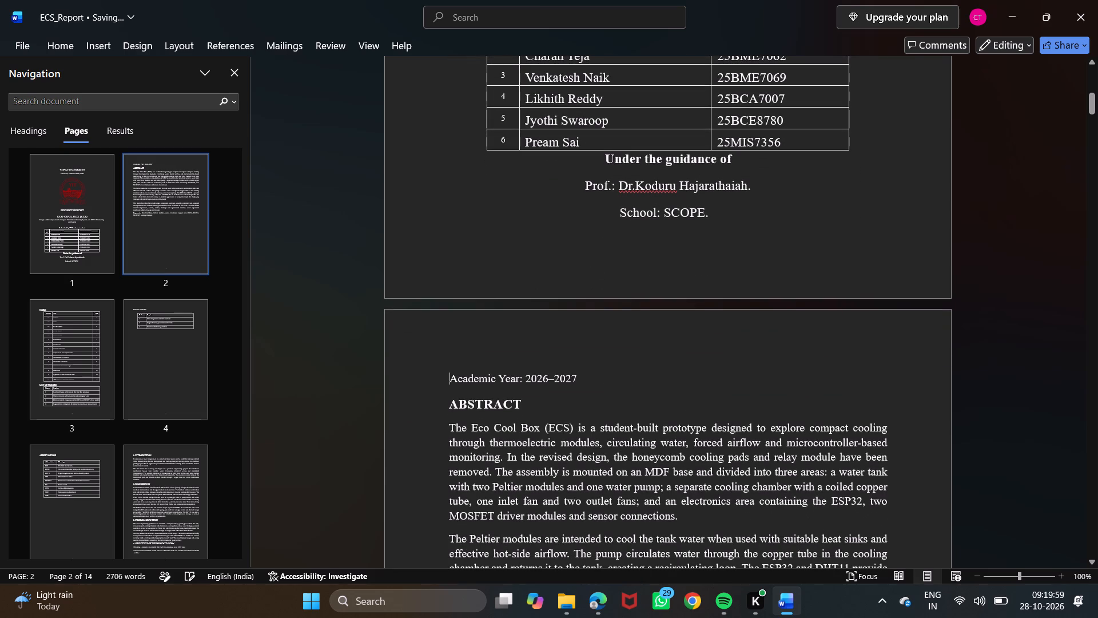
{"action": "key", "text": "BackSpace"}
{"action": "key", "text": "BackSpace"}
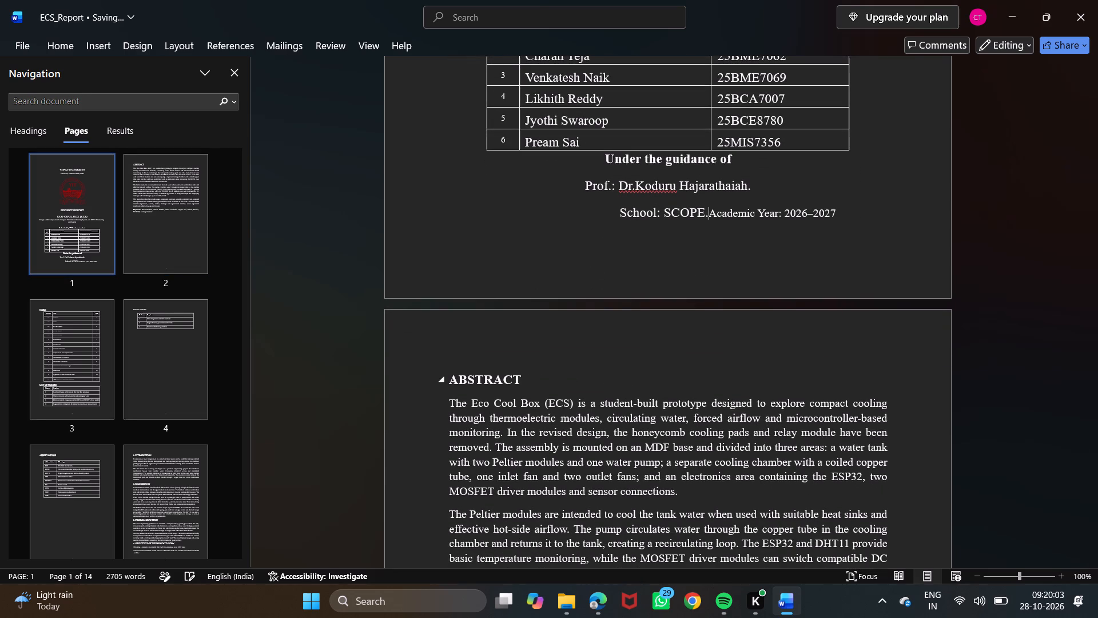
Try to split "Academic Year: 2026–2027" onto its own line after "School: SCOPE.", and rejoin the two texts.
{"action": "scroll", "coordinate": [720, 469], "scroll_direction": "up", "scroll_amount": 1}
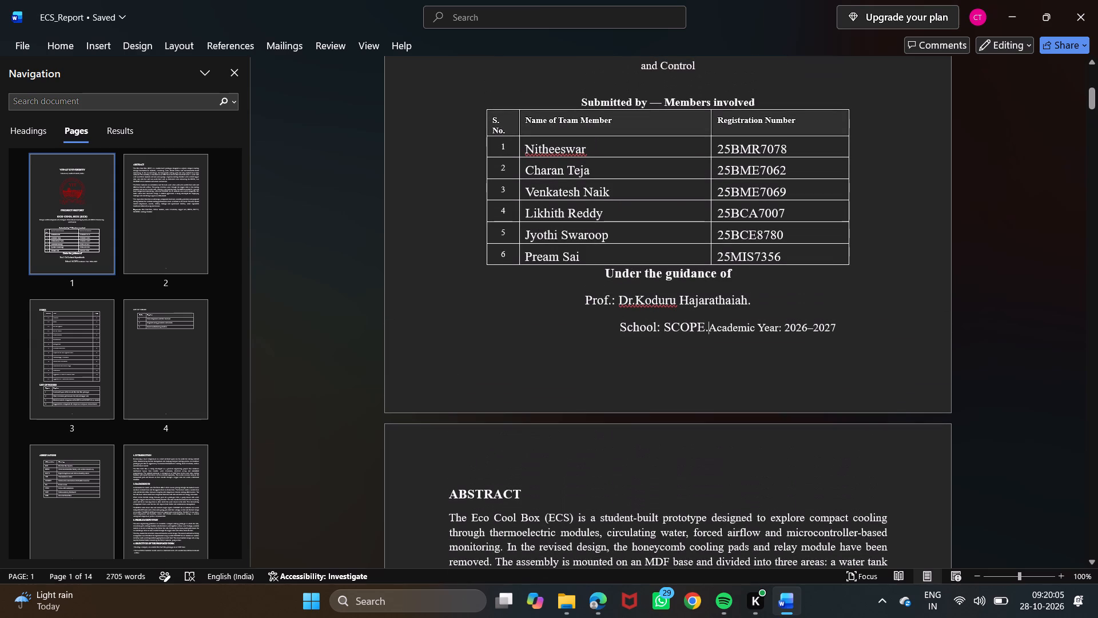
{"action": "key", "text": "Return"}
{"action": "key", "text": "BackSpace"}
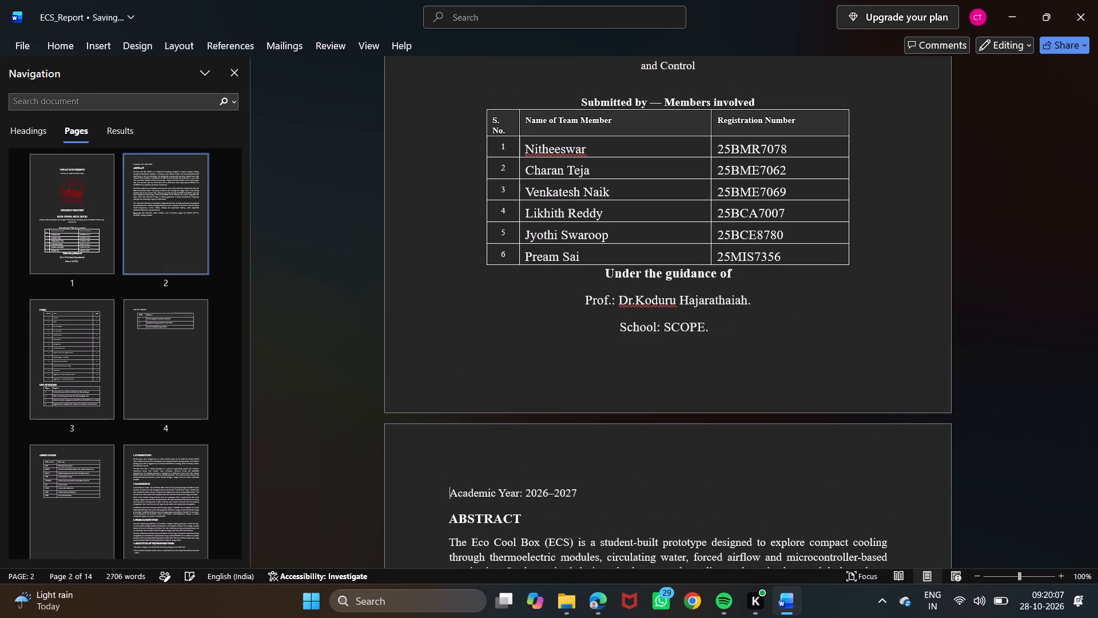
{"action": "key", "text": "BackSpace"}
Remove the centring of the cover page's PROJECT REPORT heading and reposition it near the middle of the line with spaces.
{"action": "scroll", "coordinate": [829, 532], "scroll_direction": "up", "scroll_amount": 2}
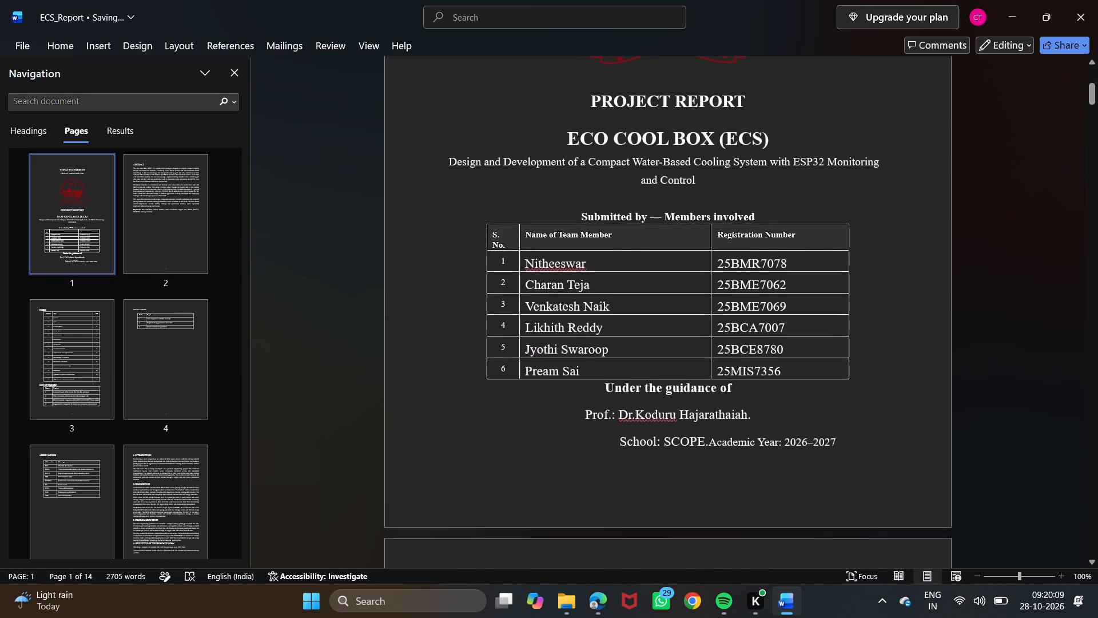
{"action": "scroll", "coordinate": [710, 409], "scroll_direction": "up", "scroll_amount": 3}
{"action": "left_click", "coordinate": [583, 450]}
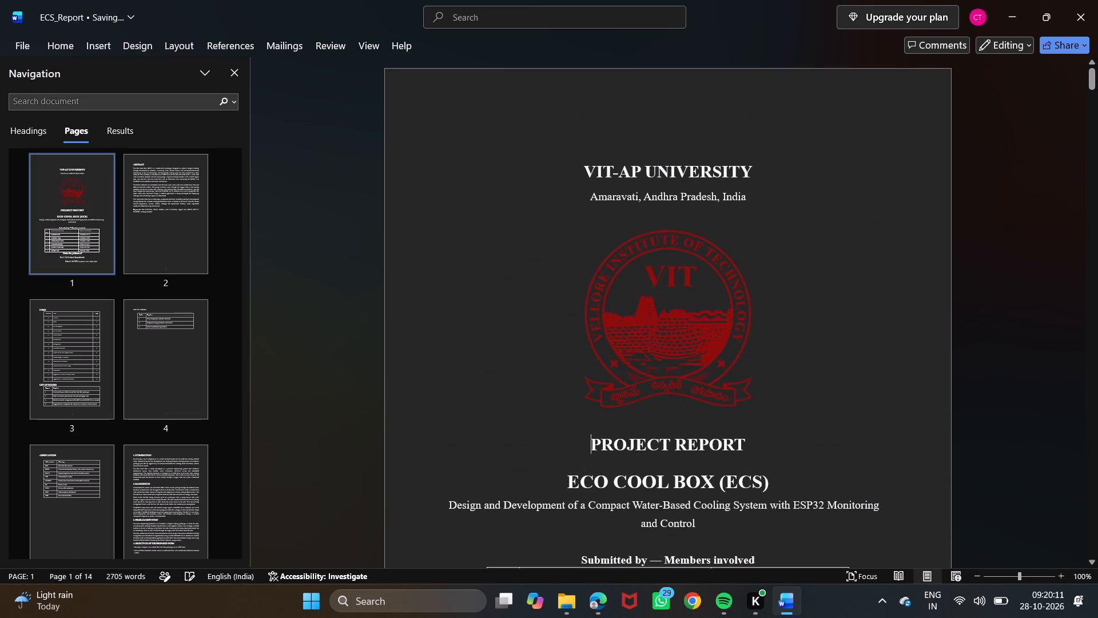
{"action": "key", "text": "BackSpace"}
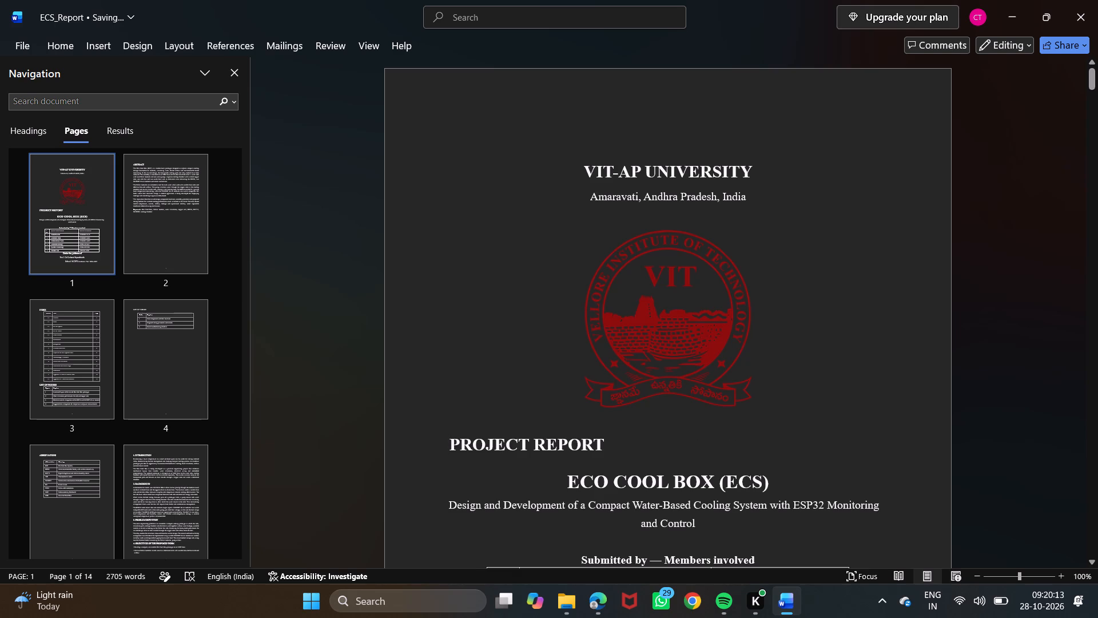
{"action": "key", "text": "space"}
{"action": "key", "text": "space"}
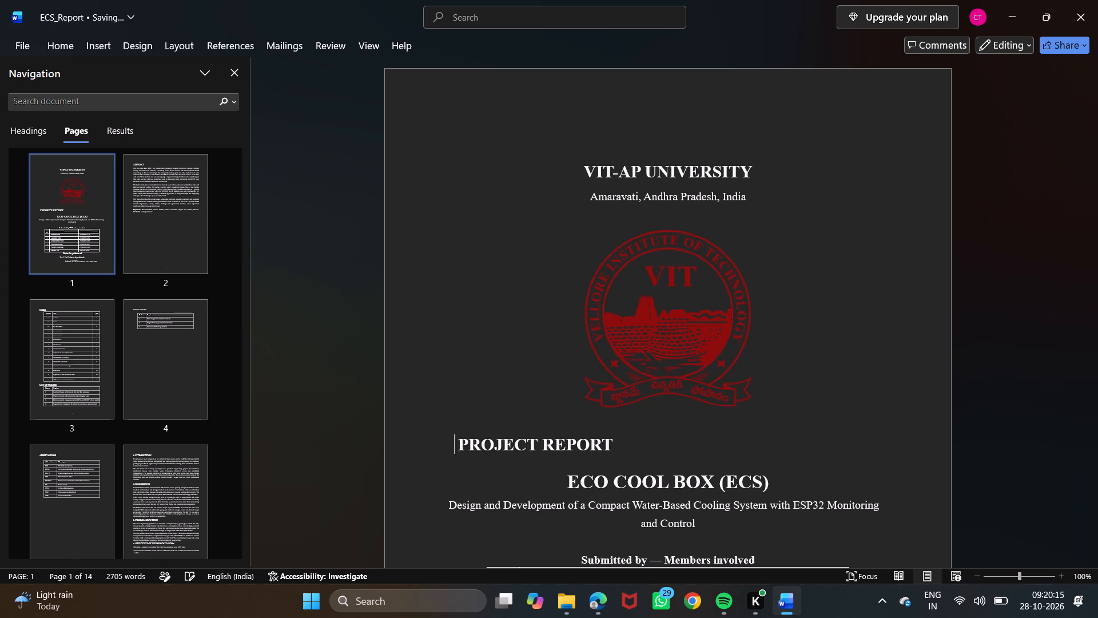
{"action": "key", "text": "space"}
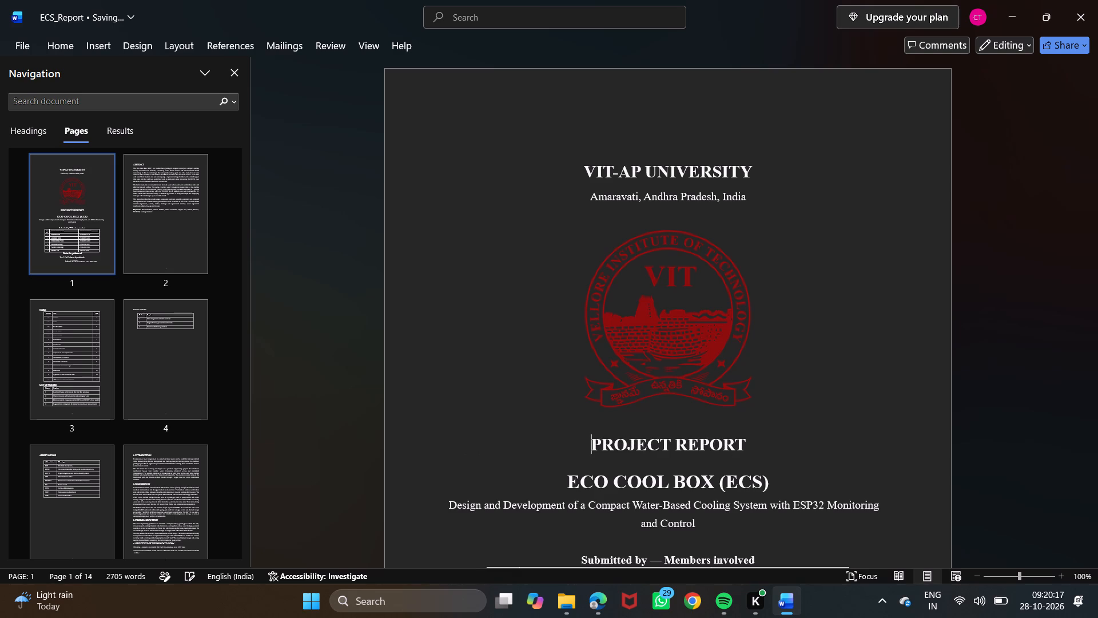
{"action": "key", "text": "BackSpace"}
{"action": "key", "text": "BackSpace"}
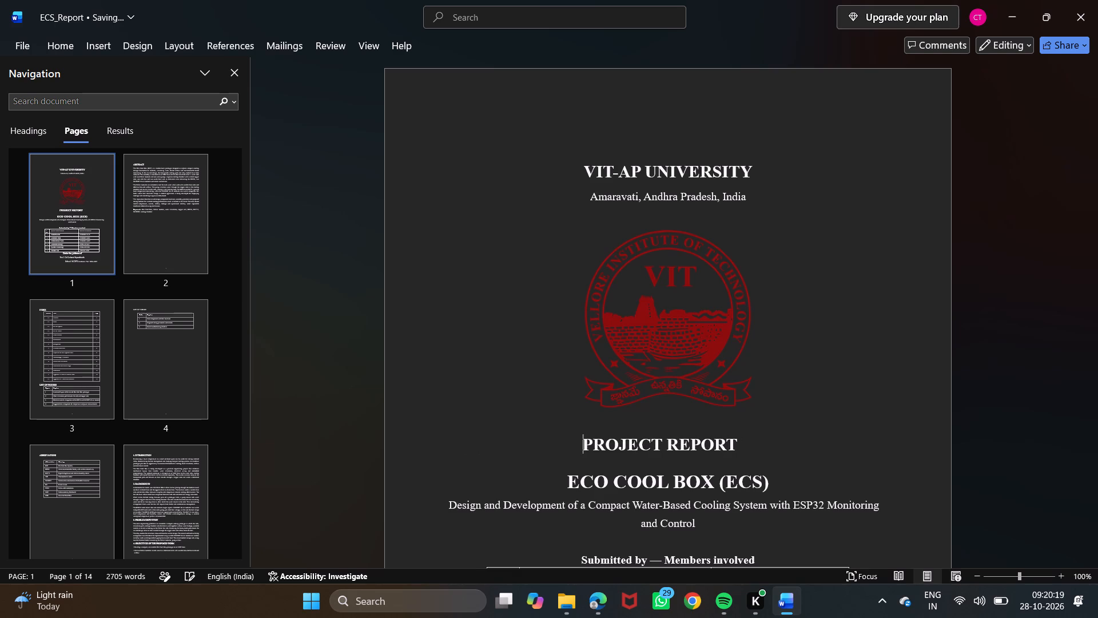
Copy "Academic Year: 2026–2027" from the end of the "School: SCOPE." line and delete it there.
{"action": "scroll", "coordinate": [853, 446], "scroll_direction": "down", "scroll_amount": 4}
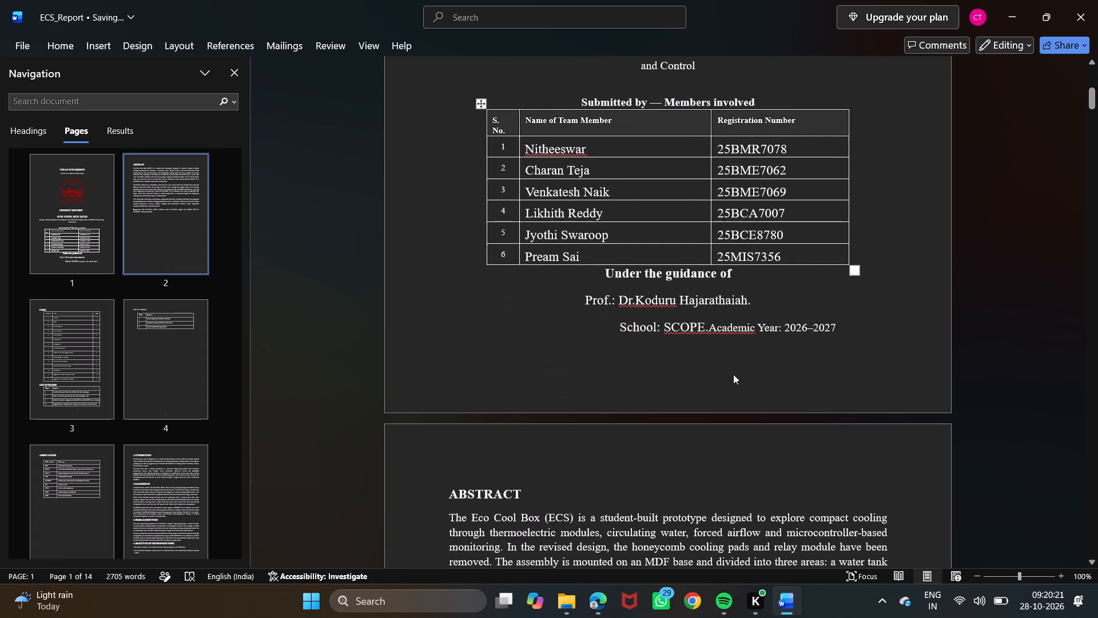
{"action": "left_click_drag", "start_coordinate": [709, 323], "coordinate": [884, 326]}
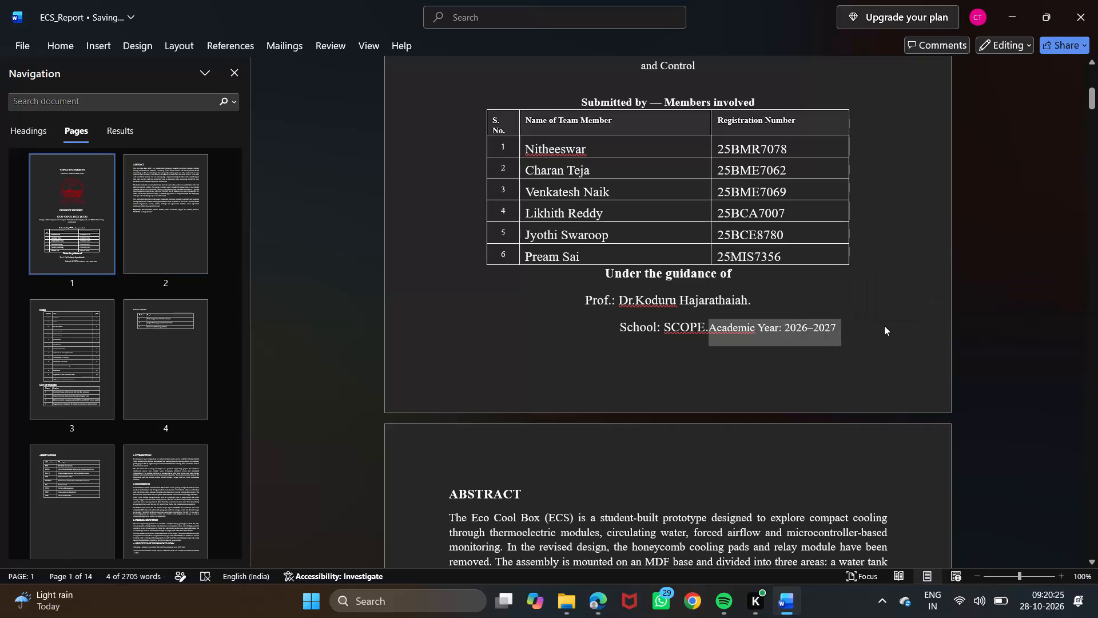
{"action": "key", "text": "ctrl+c"}
{"action": "key", "text": "BackSpace"}
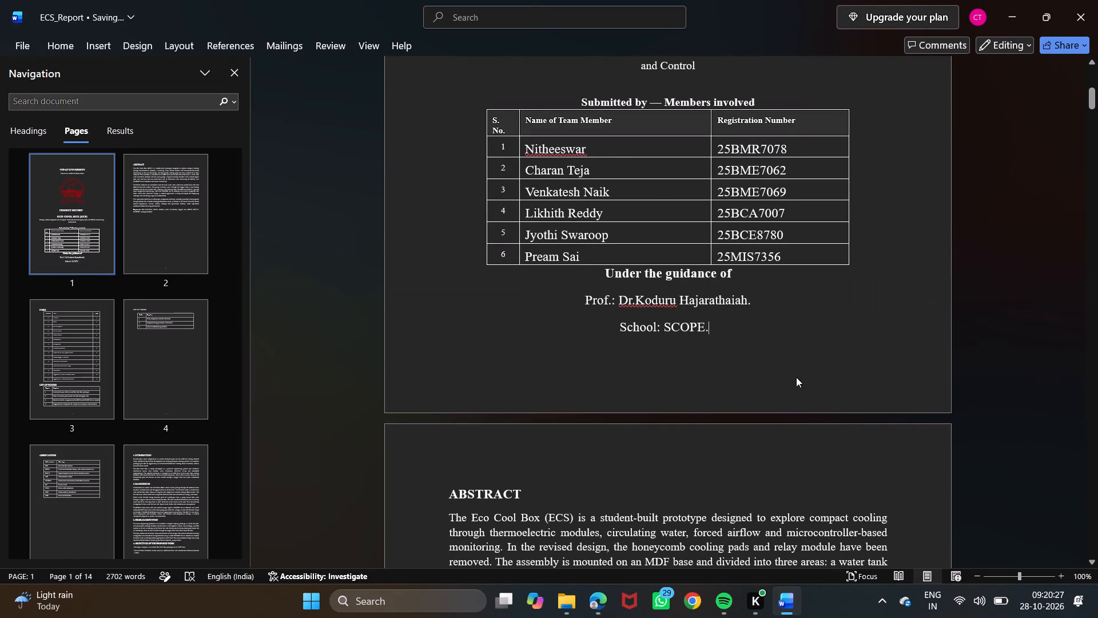
Insert an empty line between the INDEX heading and its table.
{"action": "scroll", "coordinate": [774, 415], "scroll_direction": "down", "scroll_amount": 6}
{"action": "scroll", "coordinate": [747, 411], "scroll_direction": "up", "scroll_amount": 2}
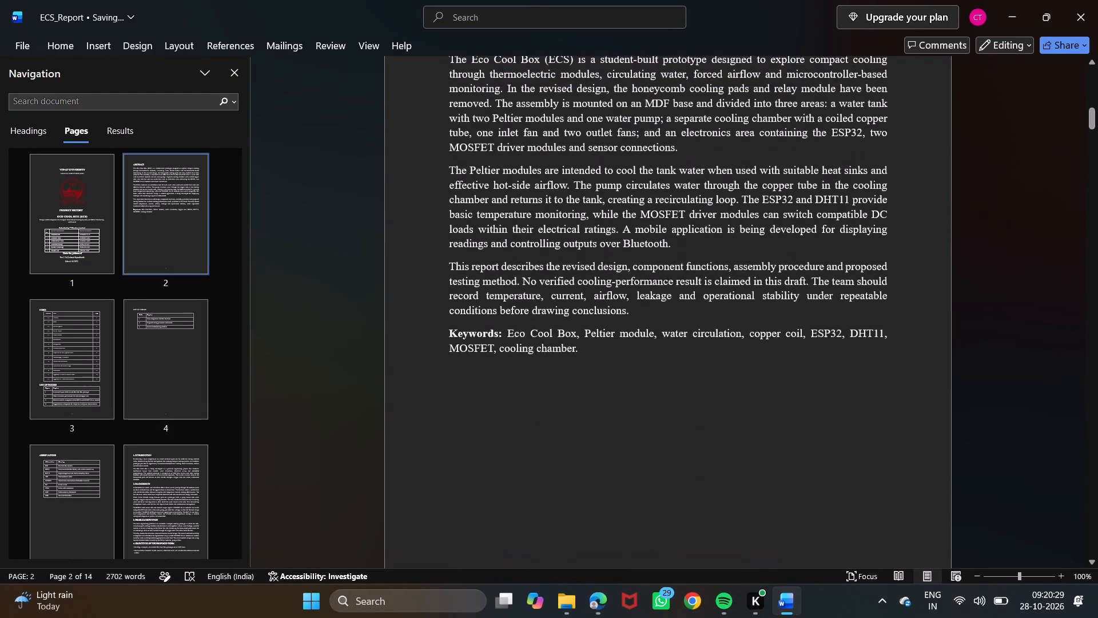
{"action": "scroll", "coordinate": [746, 410], "scroll_direction": "down", "scroll_amount": 6}
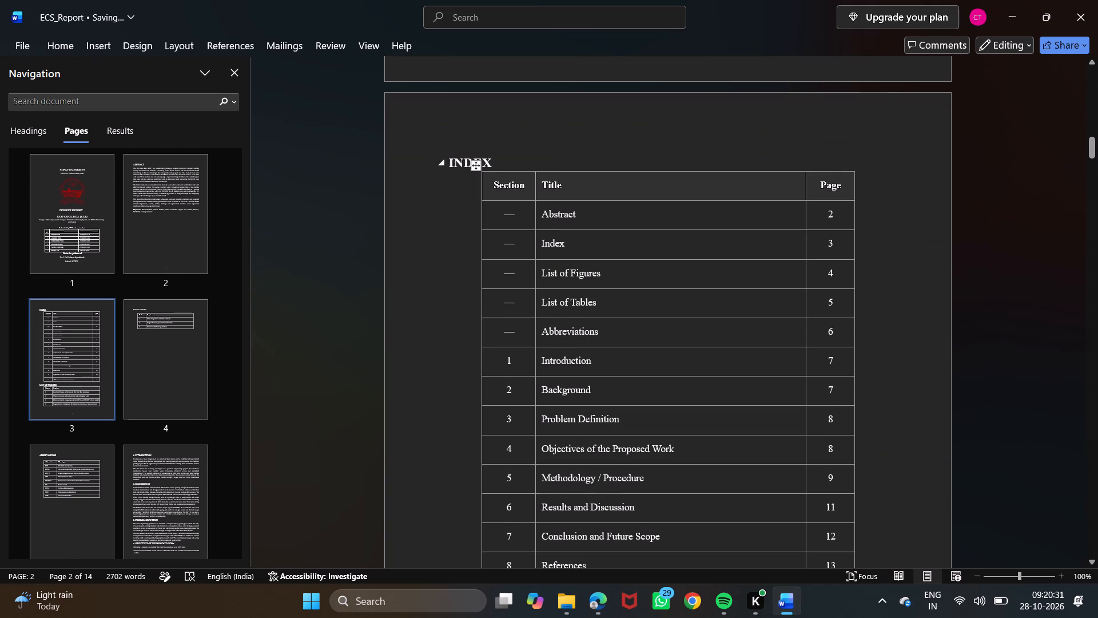
{"action": "left_click", "coordinate": [511, 161]}
{"action": "key", "text": "Return"}
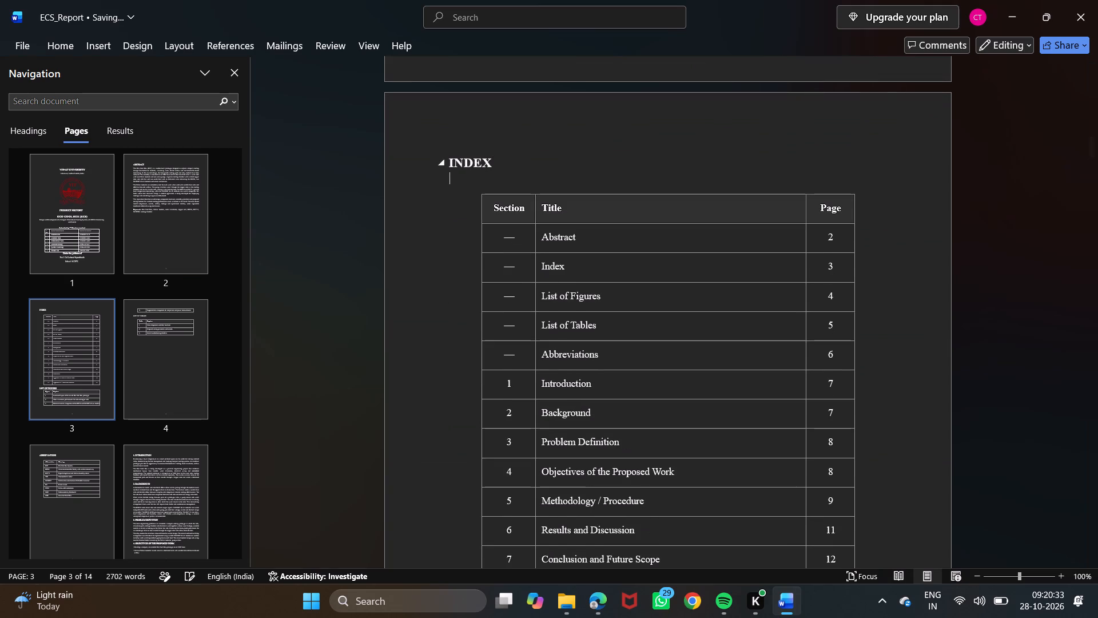
Insert an empty line between the LIST OF FIGURES heading and its table.
{"action": "scroll", "coordinate": [508, 160], "scroll_direction": "down", "scroll_amount": 4}
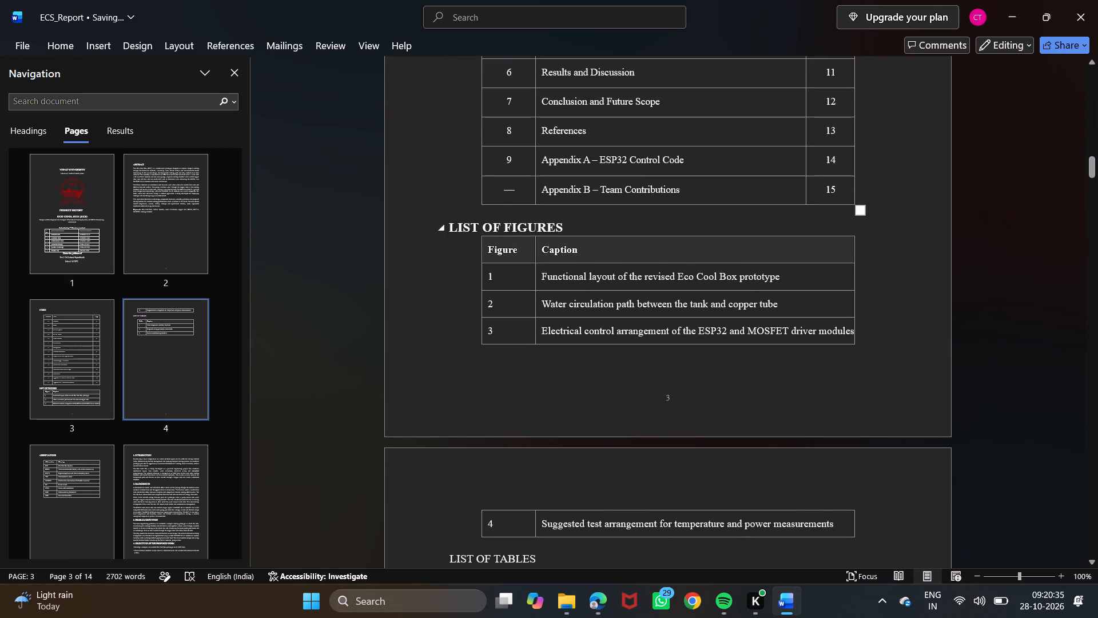
{"action": "left_click", "coordinate": [581, 220]}
{"action": "key", "text": "Return"}
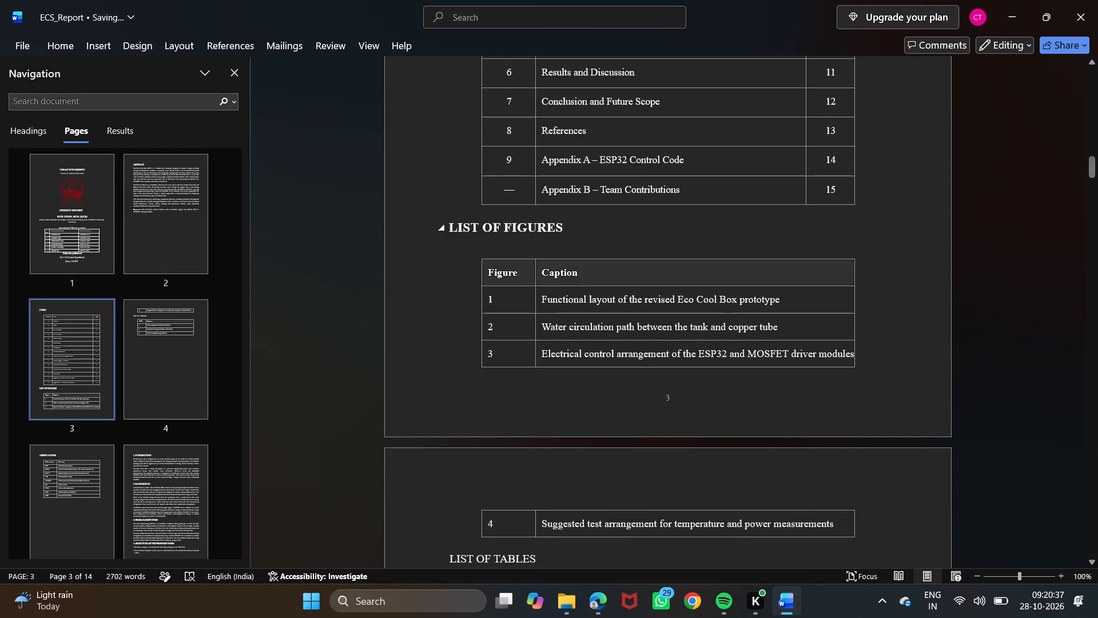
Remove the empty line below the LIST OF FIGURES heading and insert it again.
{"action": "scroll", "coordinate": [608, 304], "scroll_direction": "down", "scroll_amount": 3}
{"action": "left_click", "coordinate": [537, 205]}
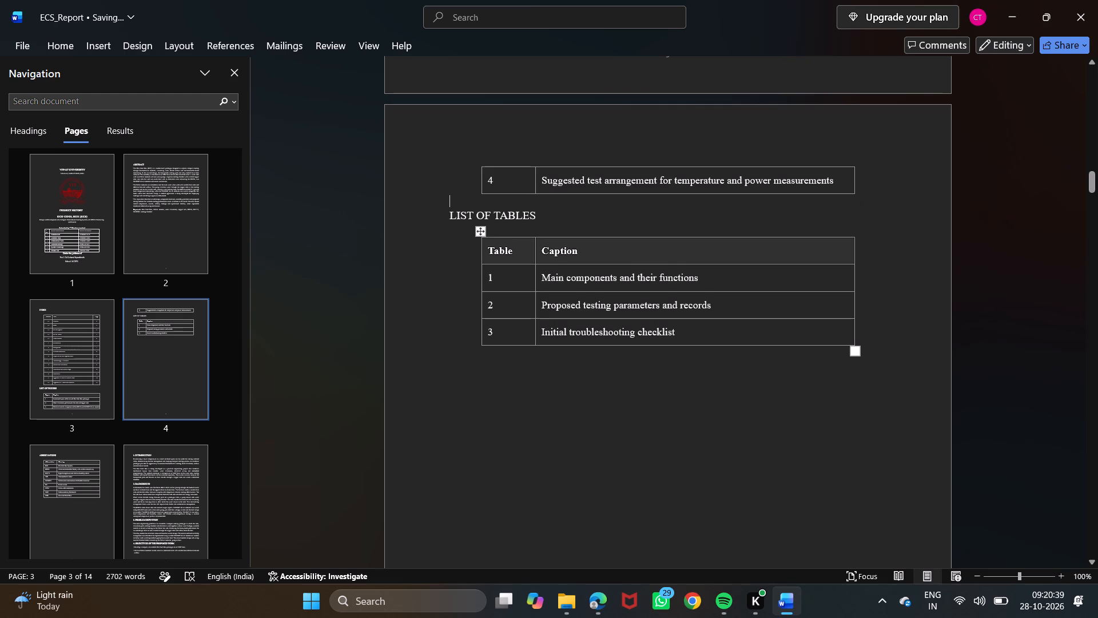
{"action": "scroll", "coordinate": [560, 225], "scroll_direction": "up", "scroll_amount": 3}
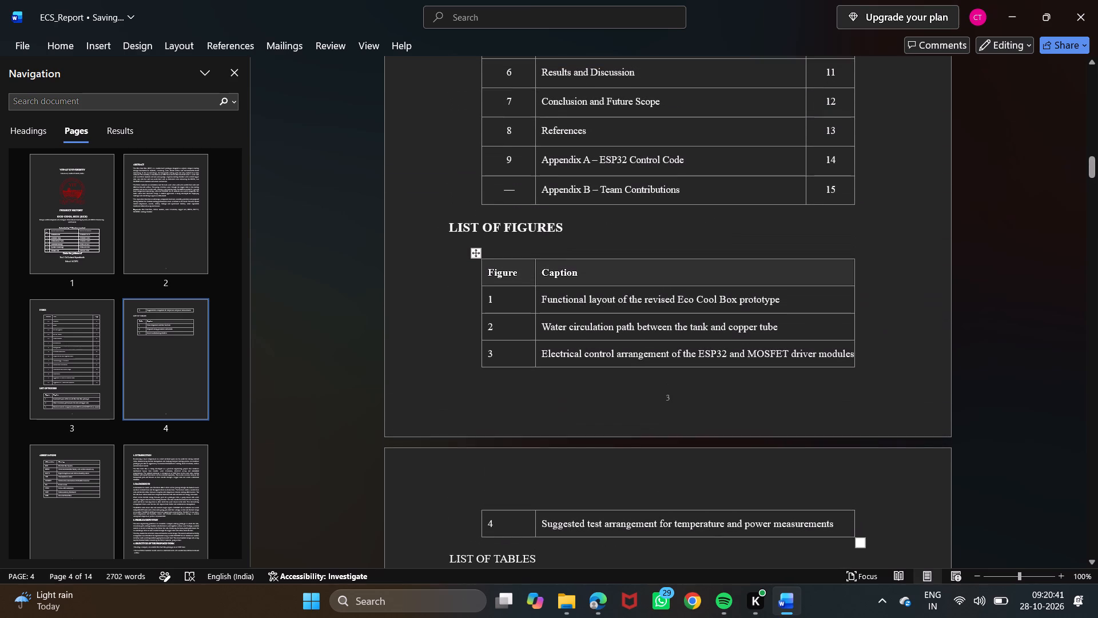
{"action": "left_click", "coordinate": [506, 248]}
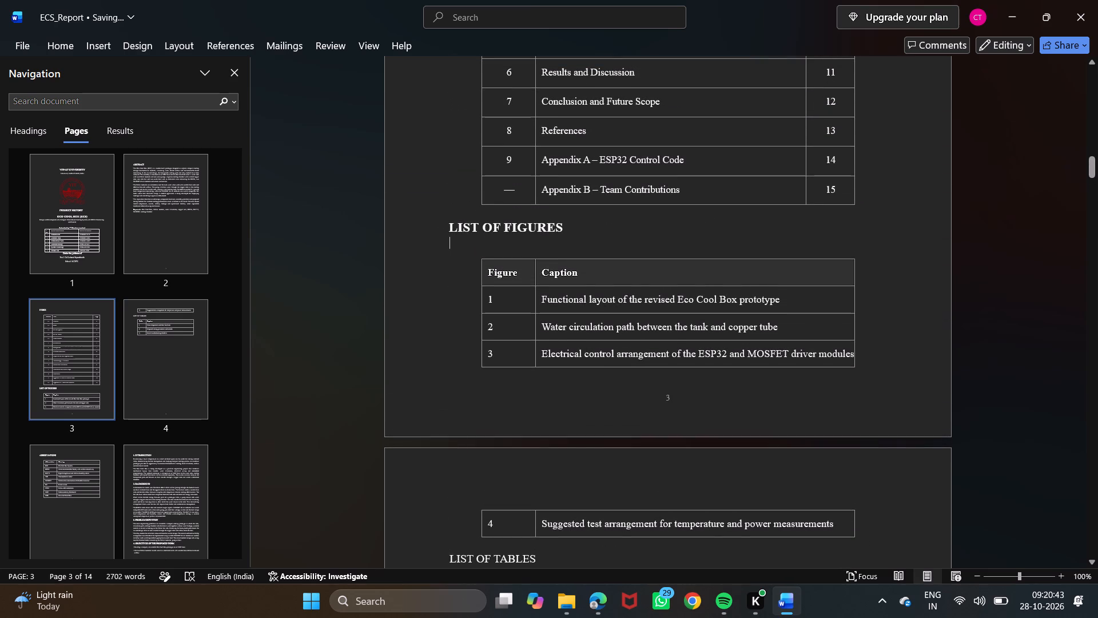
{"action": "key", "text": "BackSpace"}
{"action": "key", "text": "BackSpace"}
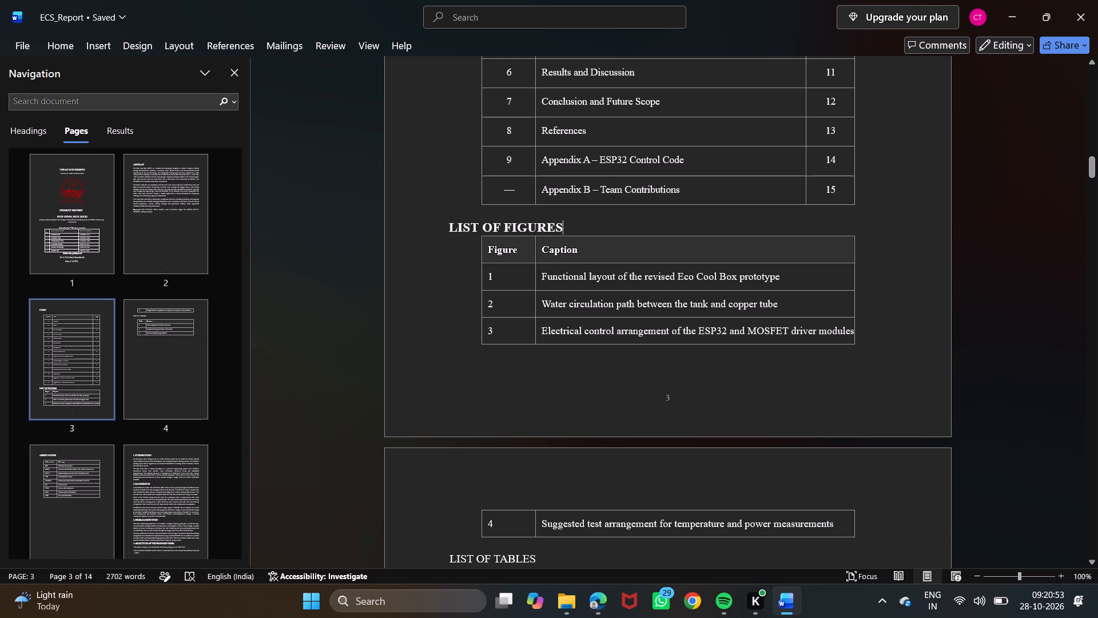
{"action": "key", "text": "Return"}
Delete the entire row for figure 4, "Suggested test arrangement for temperature and power measurements", from the List of Figures table.
{"action": "scroll", "coordinate": [759, 552], "scroll_direction": "down", "scroll_amount": 3}
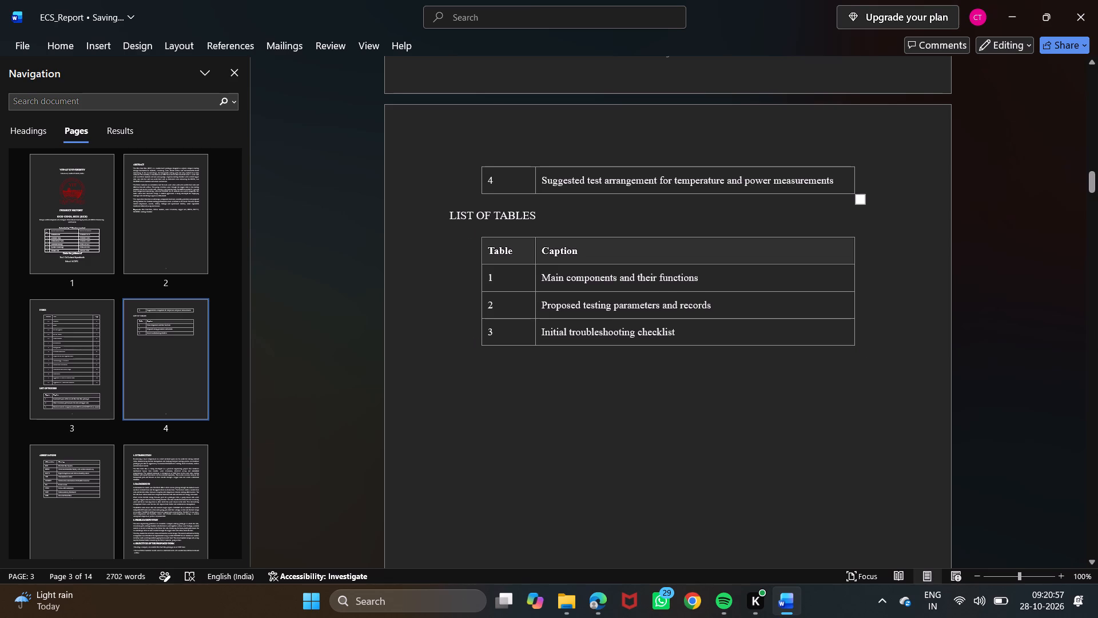
{"action": "left_click_drag", "start_coordinate": [483, 168], "coordinate": [840, 169]}
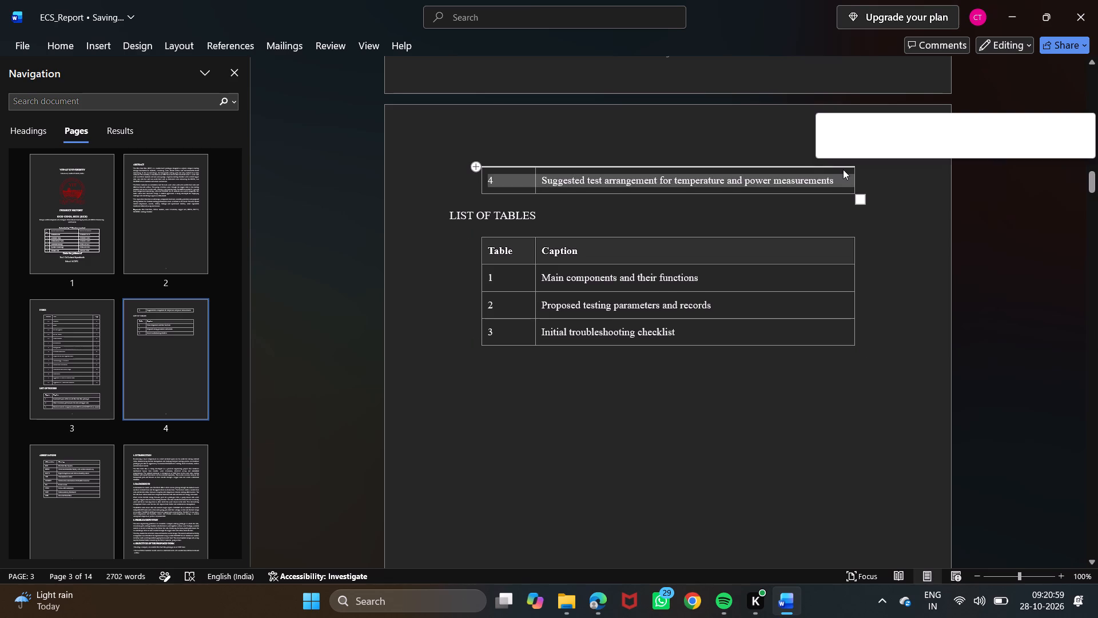
{"action": "key", "text": "BackSpace"}
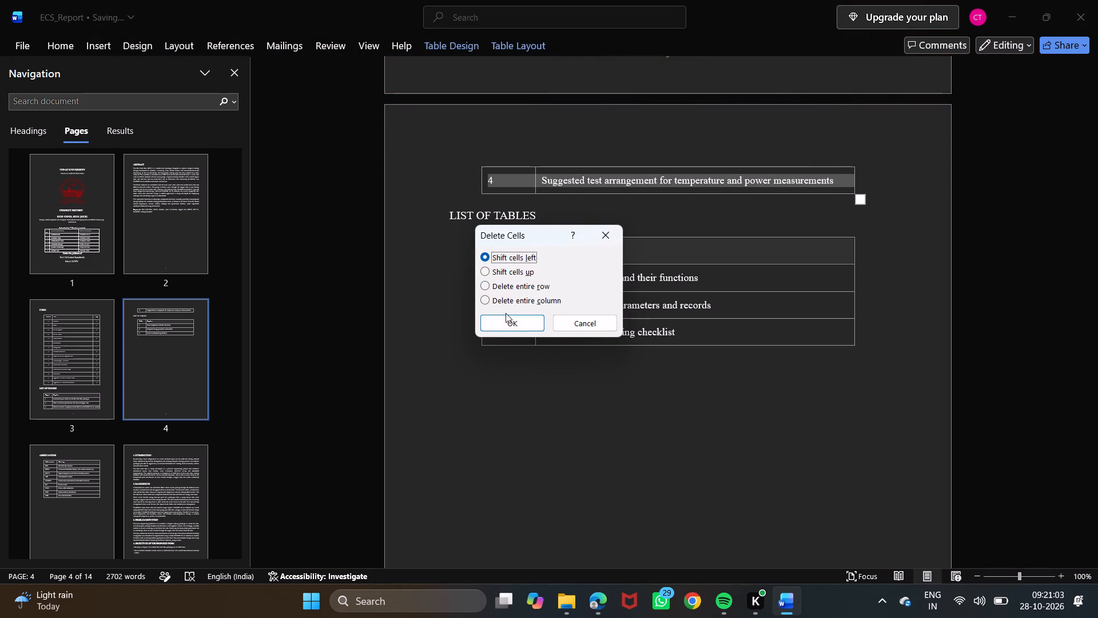
{"action": "left_click", "coordinate": [480, 284]}
{"action": "left_click", "coordinate": [483, 292]}
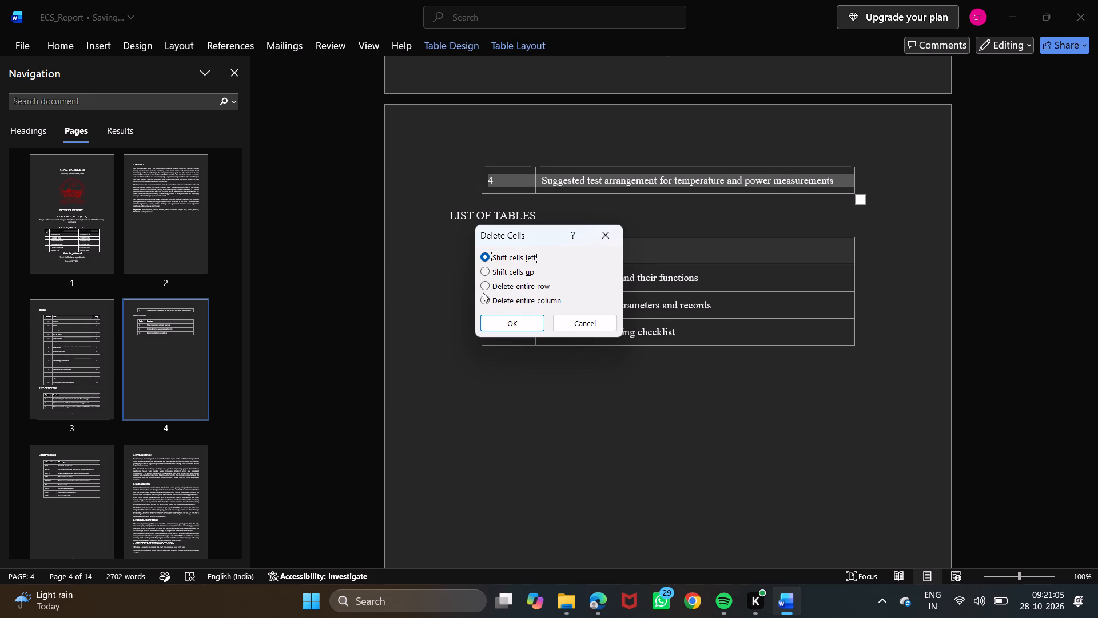
{"action": "left_click", "coordinate": [483, 280]}
{"action": "left_click", "coordinate": [510, 324]}
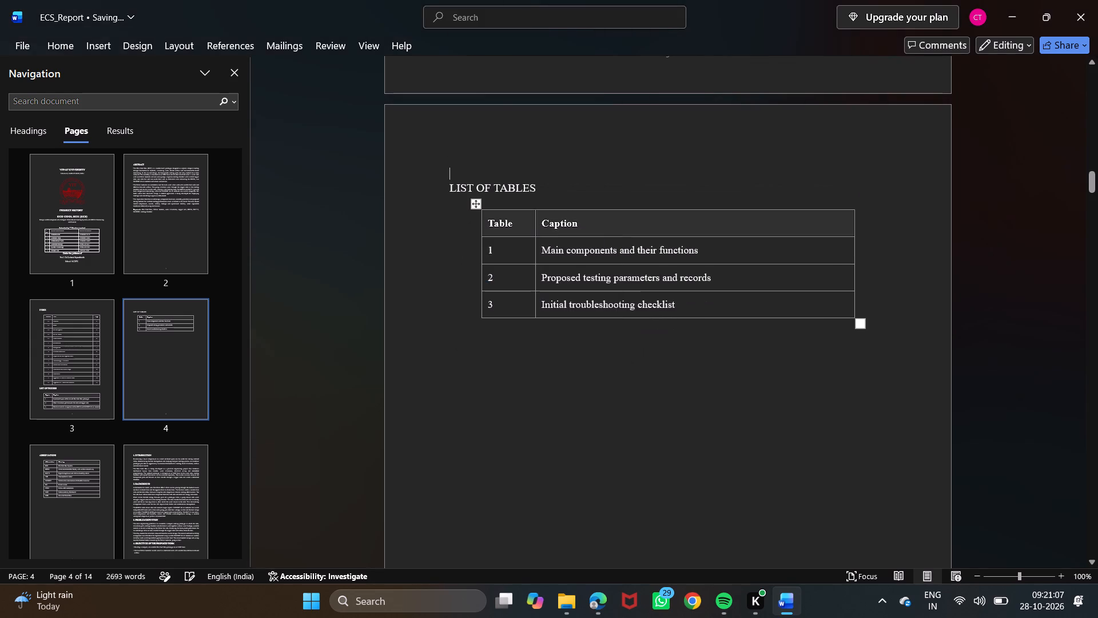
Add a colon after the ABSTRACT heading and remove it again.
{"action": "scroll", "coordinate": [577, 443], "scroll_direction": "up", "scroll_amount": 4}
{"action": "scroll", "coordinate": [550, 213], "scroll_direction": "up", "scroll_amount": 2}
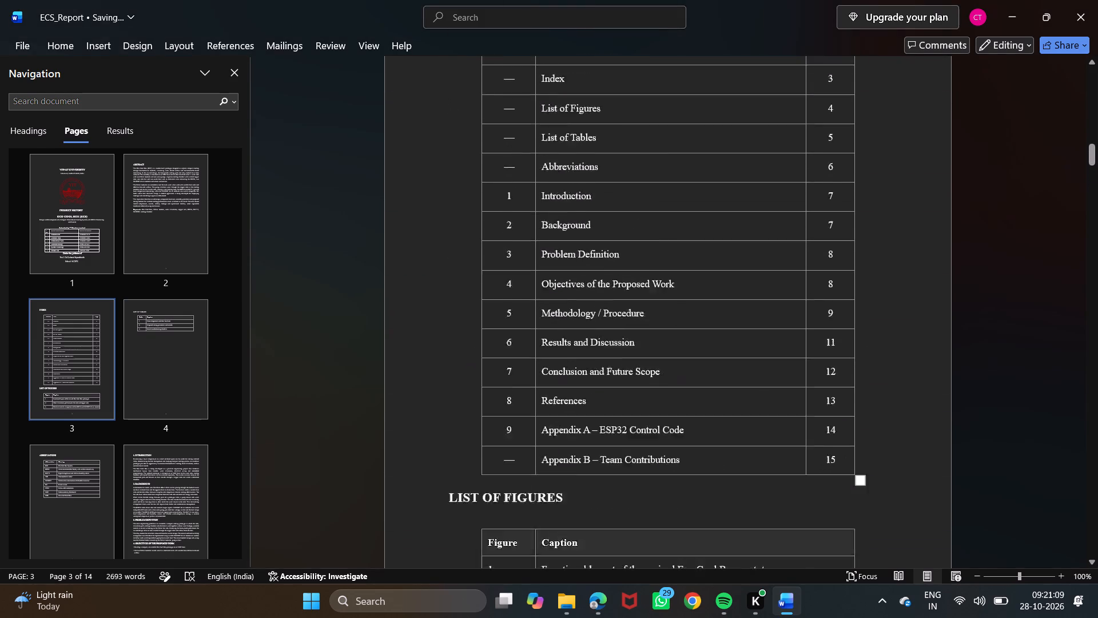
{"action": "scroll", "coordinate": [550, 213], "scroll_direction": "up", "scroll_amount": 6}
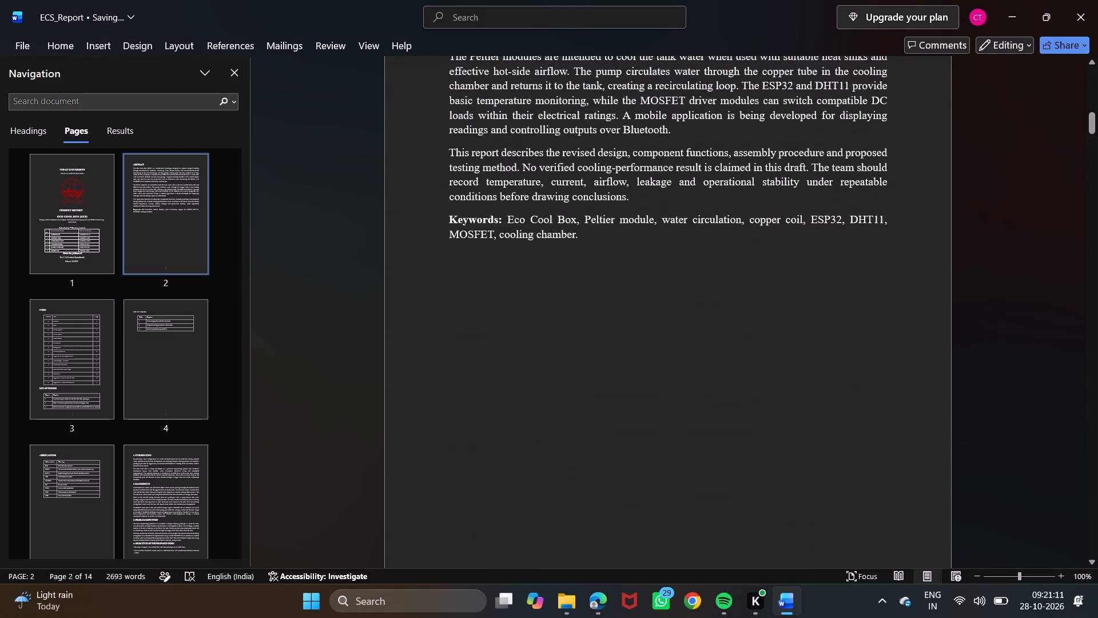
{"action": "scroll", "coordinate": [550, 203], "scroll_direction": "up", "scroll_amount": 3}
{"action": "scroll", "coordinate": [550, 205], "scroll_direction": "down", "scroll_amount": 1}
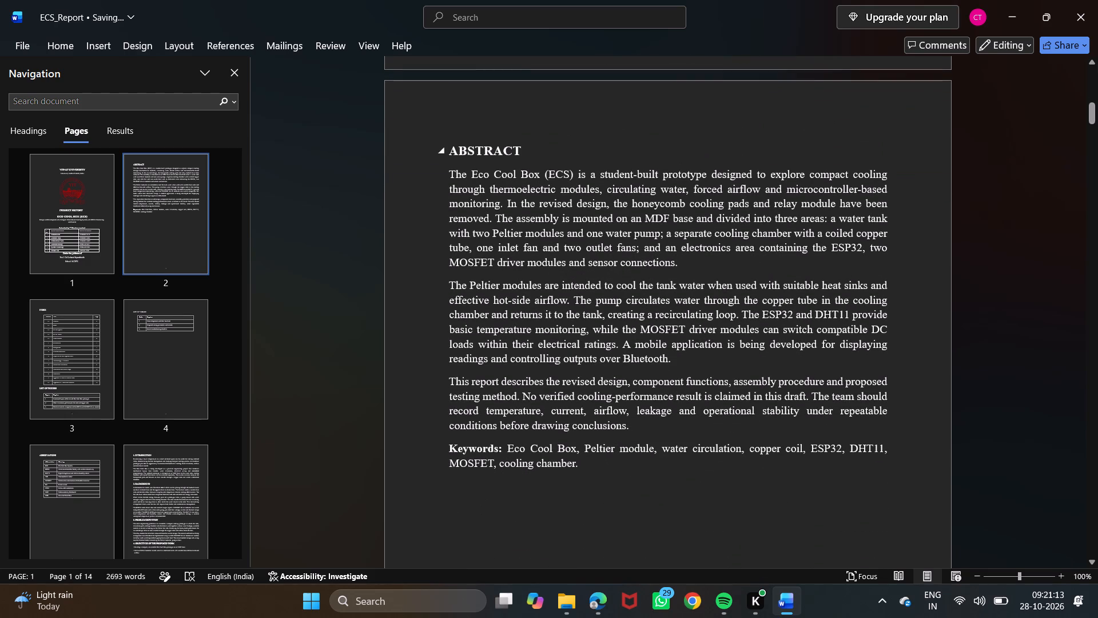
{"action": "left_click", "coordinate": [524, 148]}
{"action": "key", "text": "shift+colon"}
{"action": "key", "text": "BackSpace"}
Review the layout of the report pages from the abstract through the testing procedure in section 5.6.
{"action": "scroll", "coordinate": [524, 148], "scroll_direction": "up", "scroll_amount": 1}
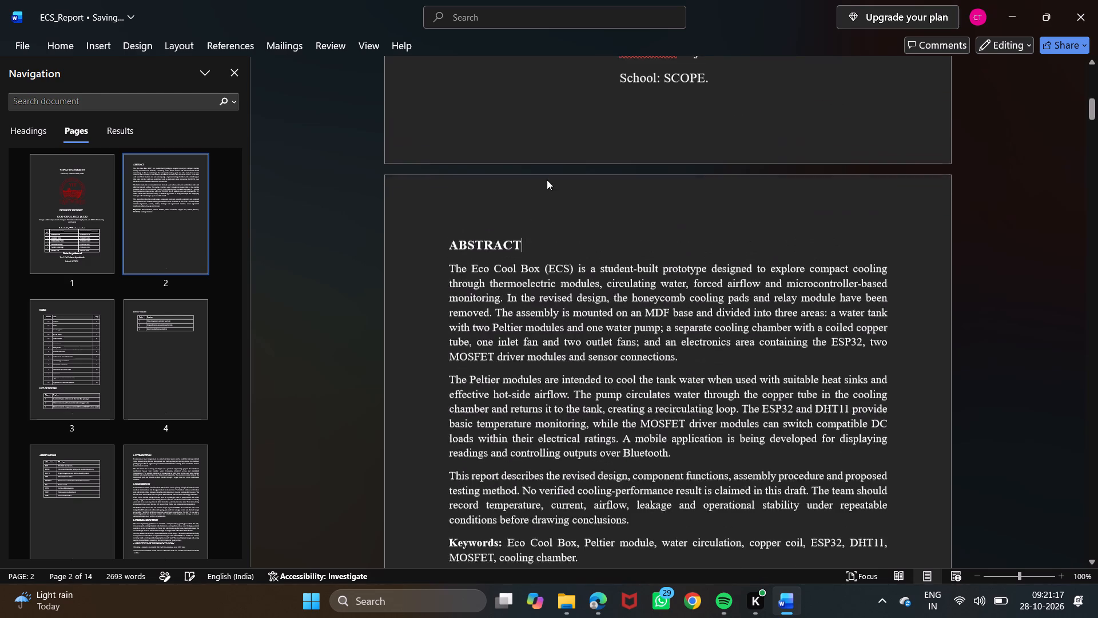
{"action": "scroll", "coordinate": [560, 220], "scroll_direction": "down", "scroll_amount": 10}
{"action": "scroll", "coordinate": [597, 251], "scroll_direction": "down", "scroll_amount": 5}
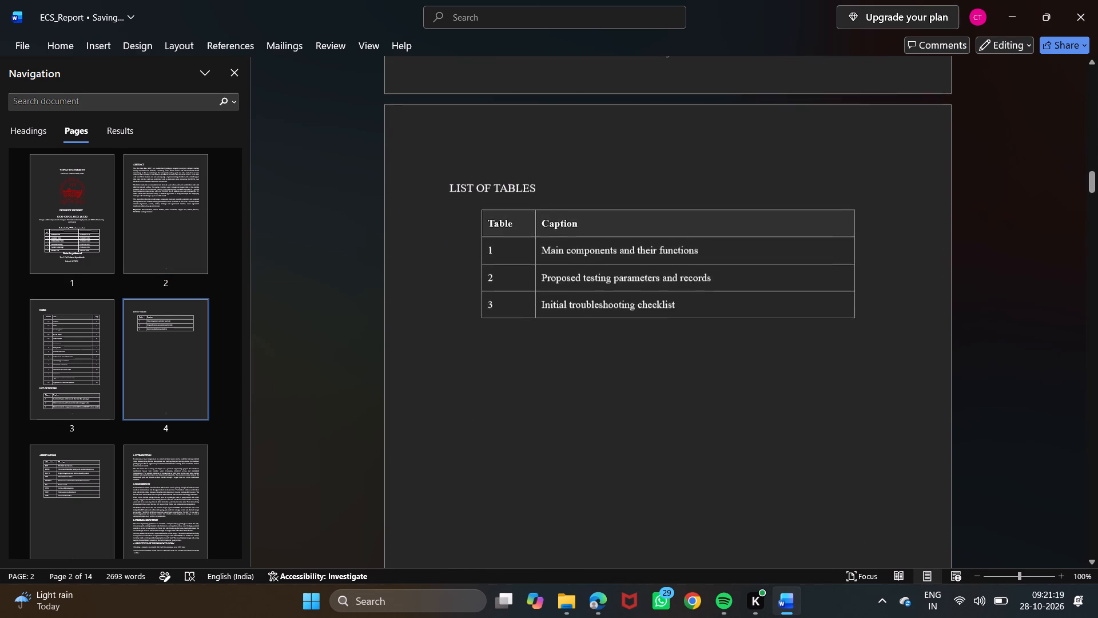
{"action": "scroll", "coordinate": [604, 243], "scroll_direction": "down", "scroll_amount": 9}
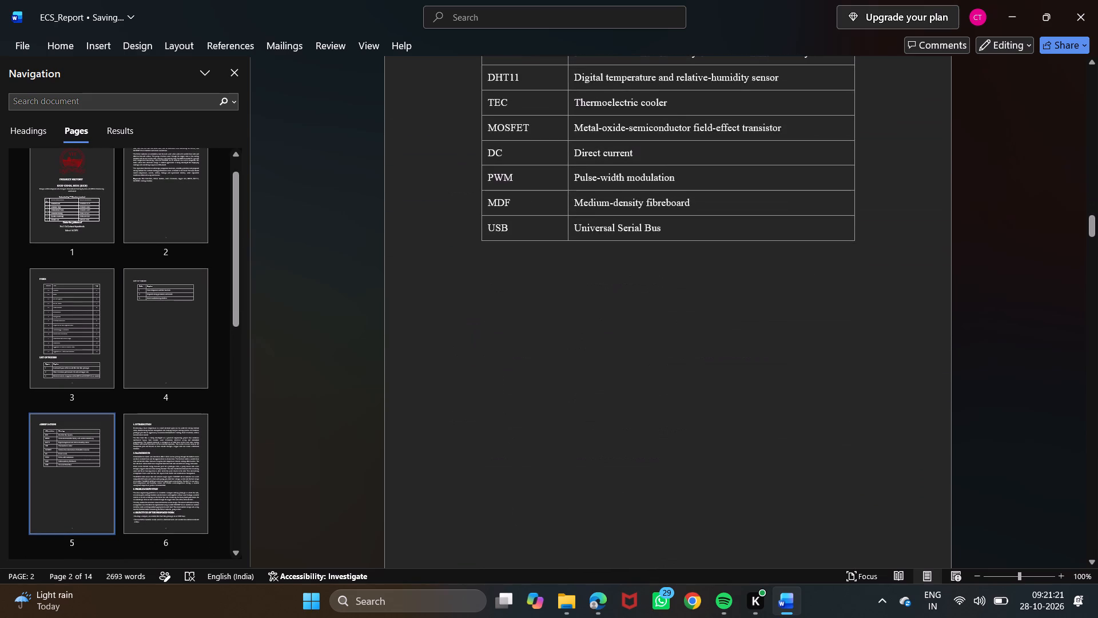
{"action": "scroll", "coordinate": [610, 227], "scroll_direction": "down", "scroll_amount": 7}
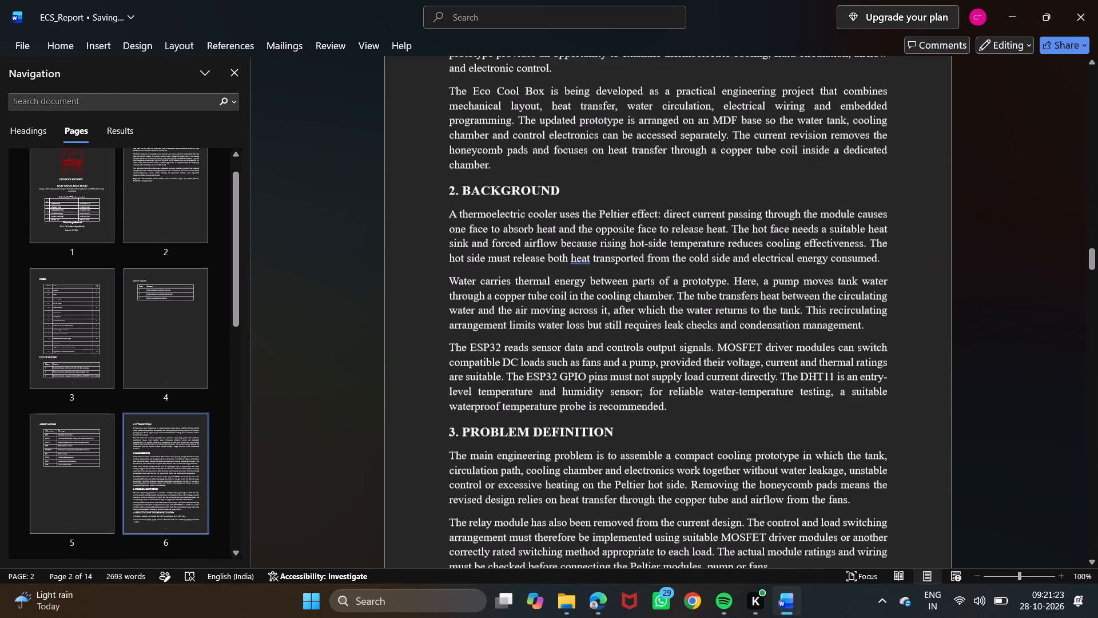
{"action": "scroll", "coordinate": [612, 224], "scroll_direction": "down", "scroll_amount": 3}
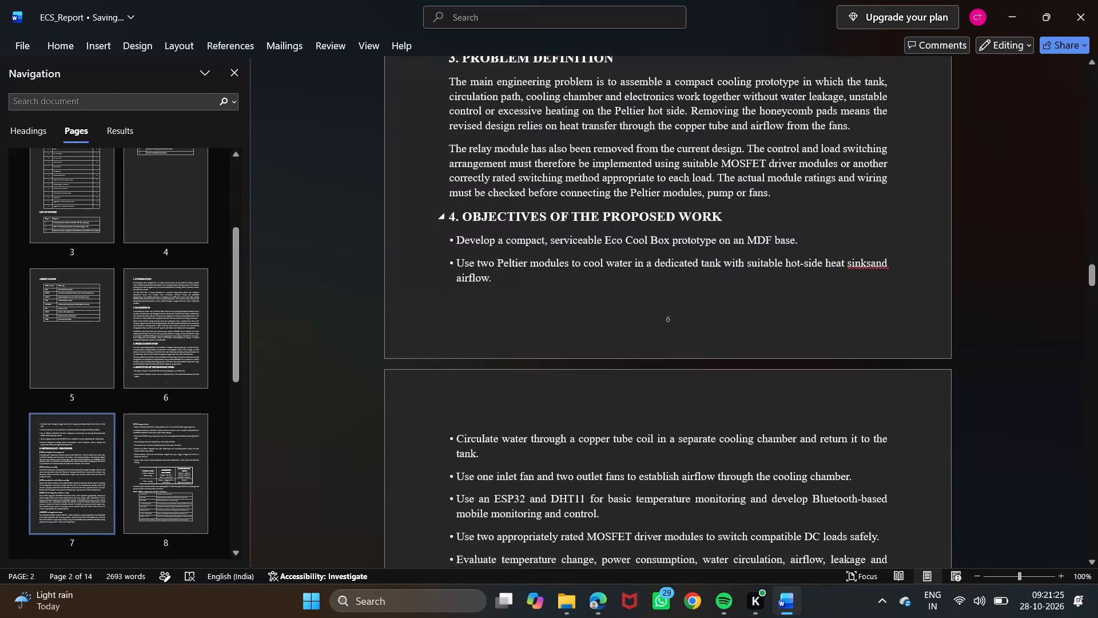
{"action": "scroll", "coordinate": [612, 224], "scroll_direction": "down", "scroll_amount": 6}
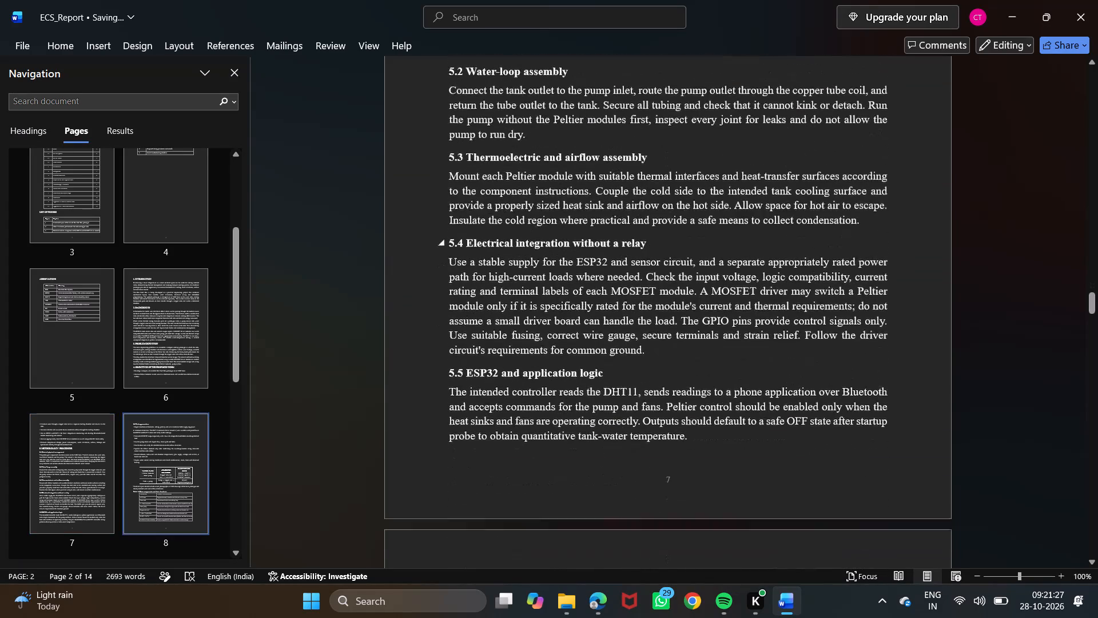
{"action": "scroll", "coordinate": [623, 210], "scroll_direction": "down", "scroll_amount": 5}
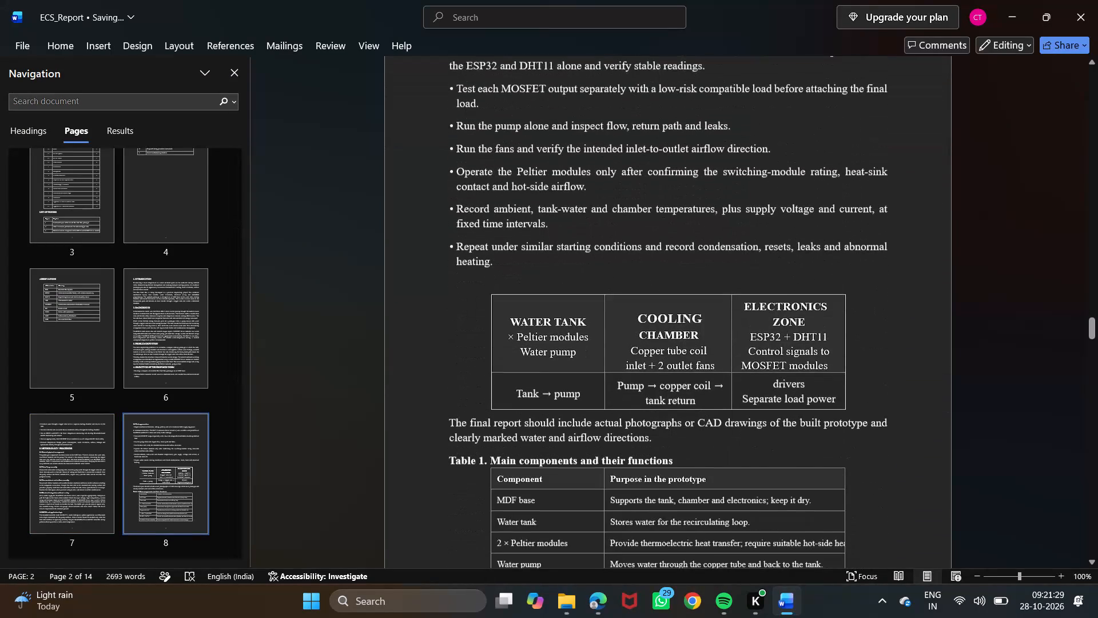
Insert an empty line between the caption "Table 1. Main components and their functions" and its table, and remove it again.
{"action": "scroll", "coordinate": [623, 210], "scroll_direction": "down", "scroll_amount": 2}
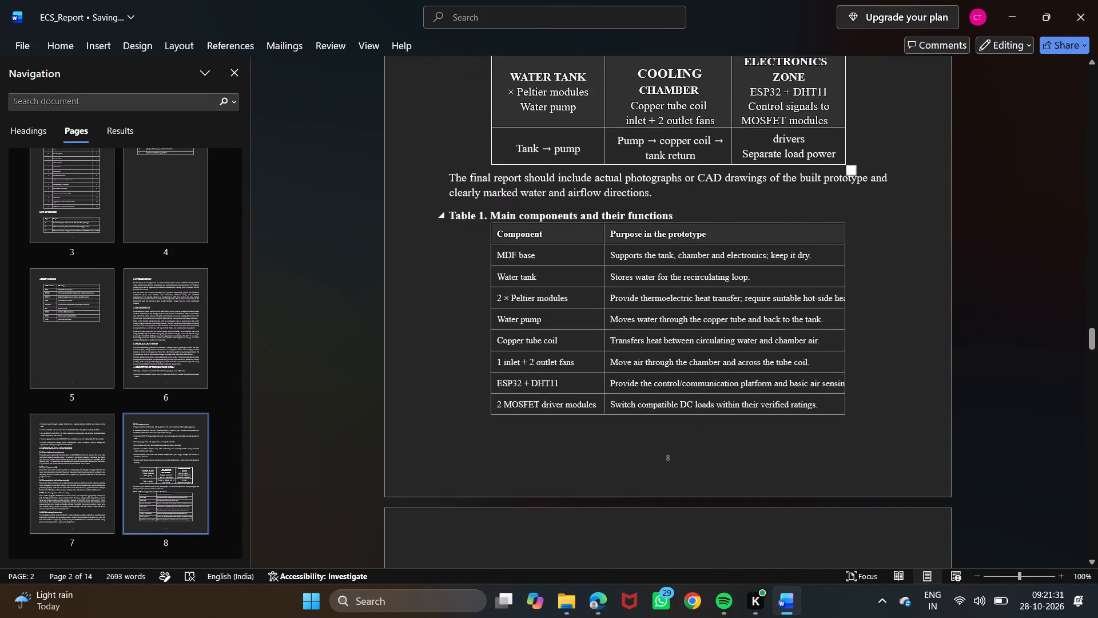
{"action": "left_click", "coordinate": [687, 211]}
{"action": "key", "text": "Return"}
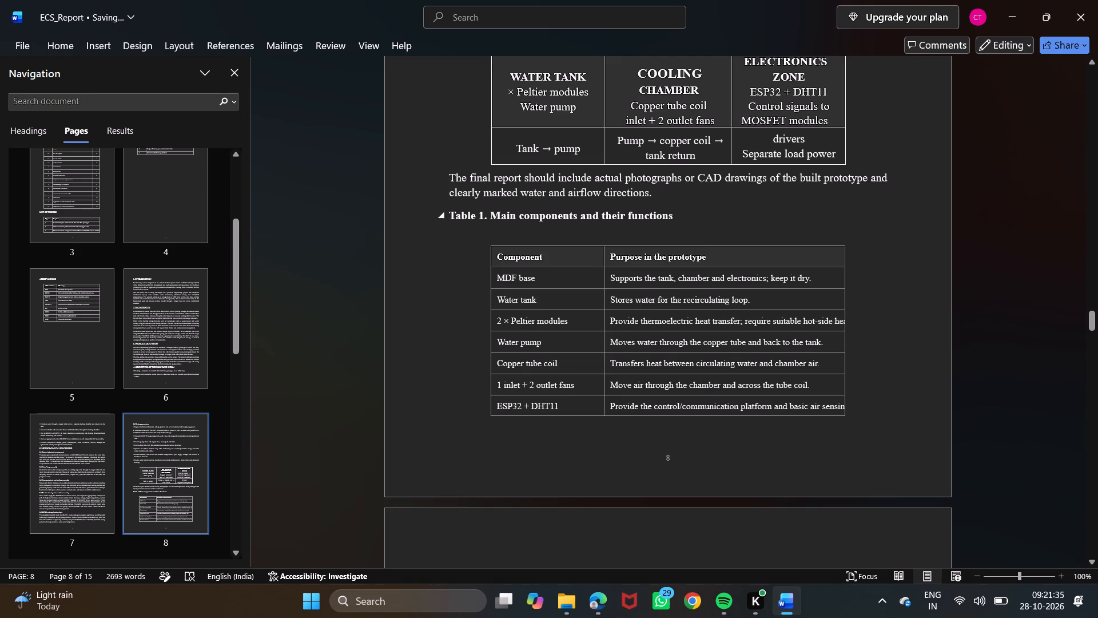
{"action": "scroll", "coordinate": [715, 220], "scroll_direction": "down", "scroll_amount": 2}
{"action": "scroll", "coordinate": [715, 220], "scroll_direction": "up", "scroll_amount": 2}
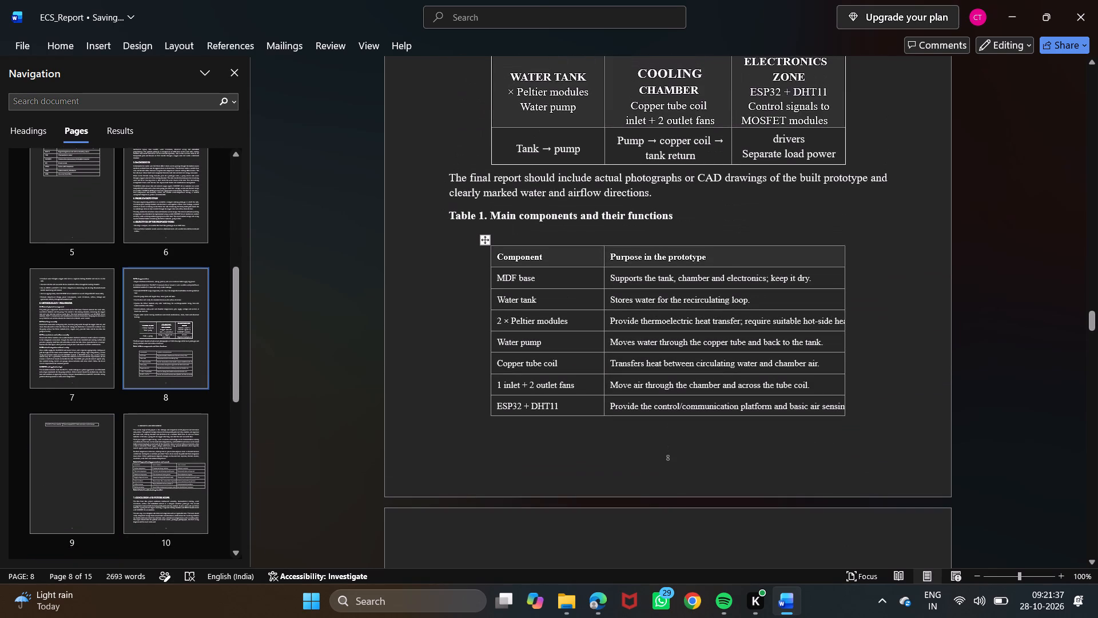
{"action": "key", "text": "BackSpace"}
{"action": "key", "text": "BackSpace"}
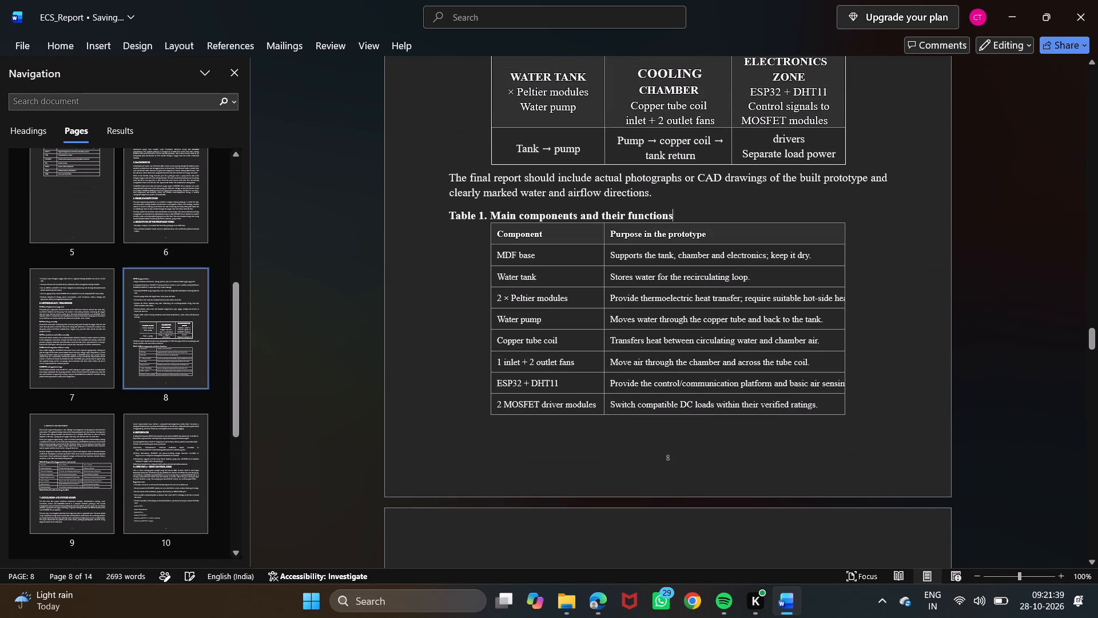
Remove the indent and extra space before the "6. RESULTS AND DISCUSSION" heading so it aligns with the body text.
{"action": "scroll", "coordinate": [517, 217], "scroll_direction": "down", "scroll_amount": 2}
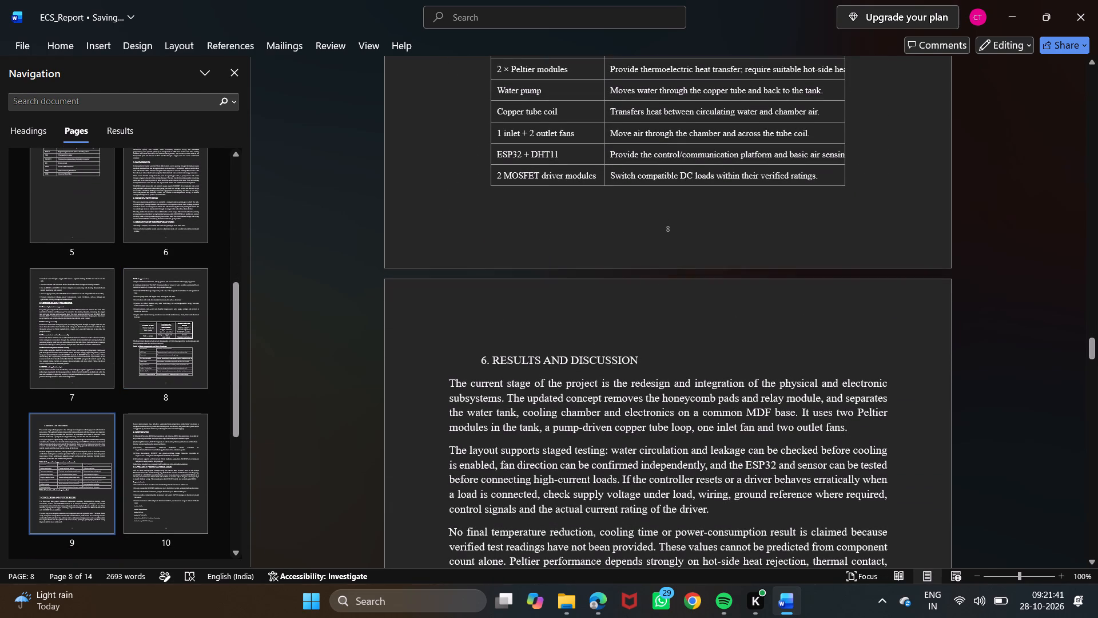
{"action": "left_click", "coordinate": [470, 360]}
{"action": "left_click", "coordinate": [508, 327]}
{"action": "key", "text": "Left"}
{"action": "key", "text": "Left"}
{"action": "key", "text": "Left"}
{"action": "key", "text": "Left"}
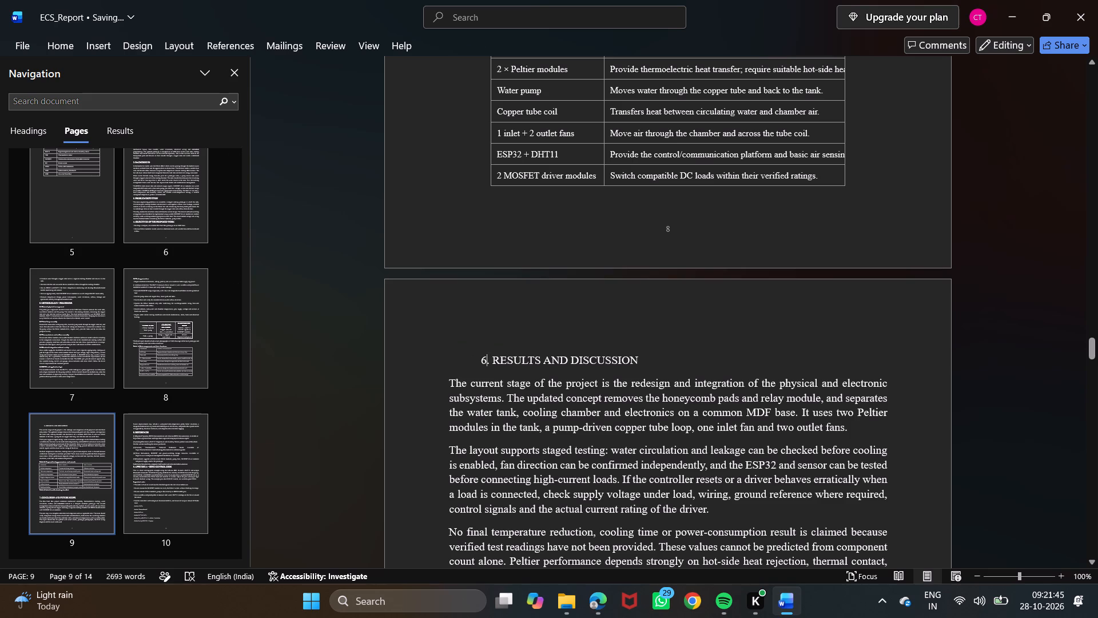
{"action": "key", "text": "Left"}
{"action": "key", "text": "BackSpace"}
{"action": "key", "text": "BackSpace"}
{"action": "key", "text": "BackSpace"}
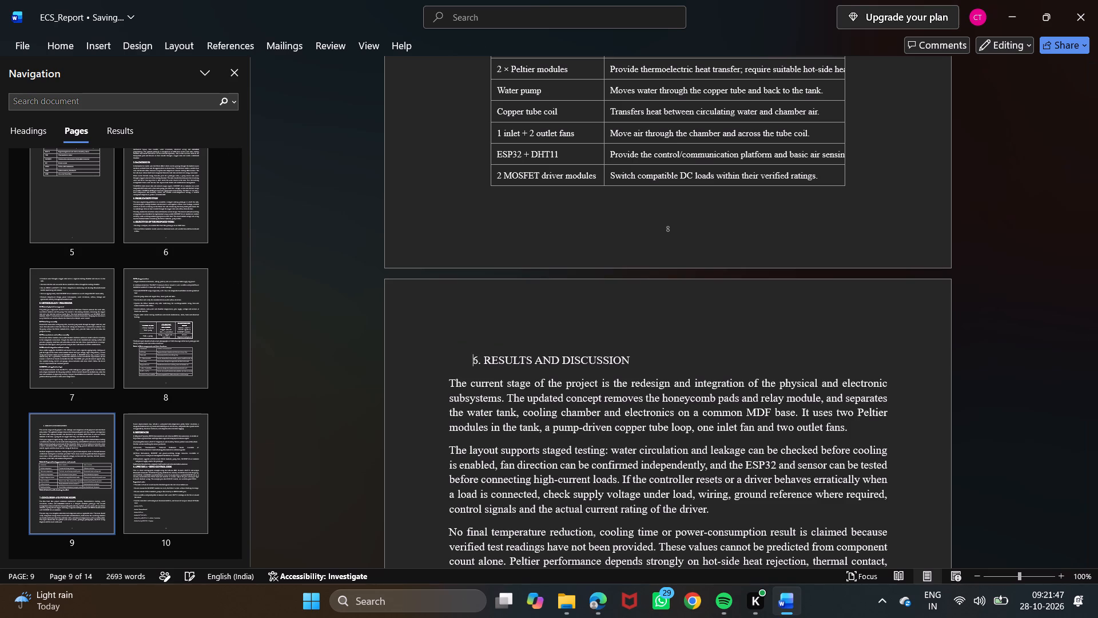
{"action": "key", "text": "BackSpace"}
{"action": "key", "text": "BackSpace"}
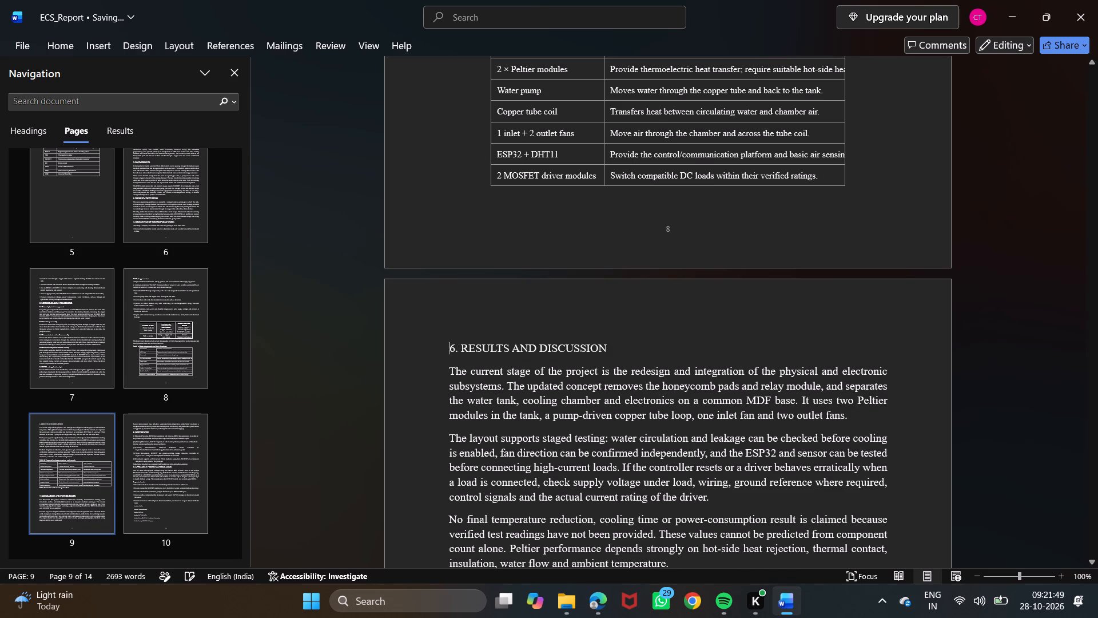
Delete the caption "Table 3. Initial troubleshooting checklist" and the empty space below it, above the "7. CONCLUSION AND FUTURE SCOPE" heading.
{"action": "scroll", "coordinate": [501, 398], "scroll_direction": "up", "scroll_amount": 5}
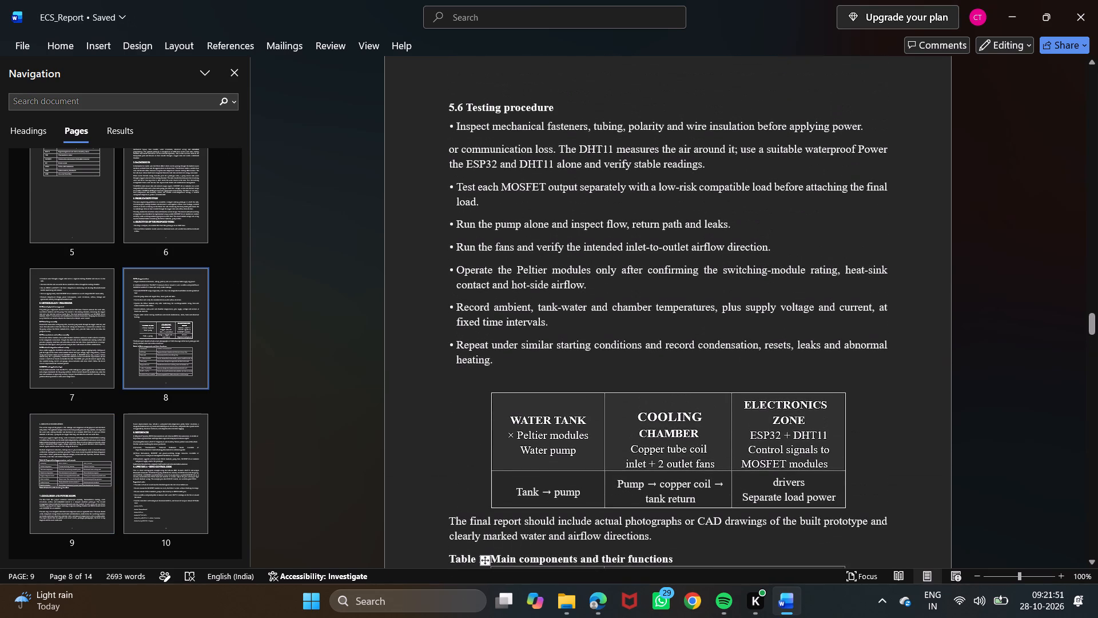
{"action": "scroll", "coordinate": [518, 417], "scroll_direction": "down", "scroll_amount": 5}
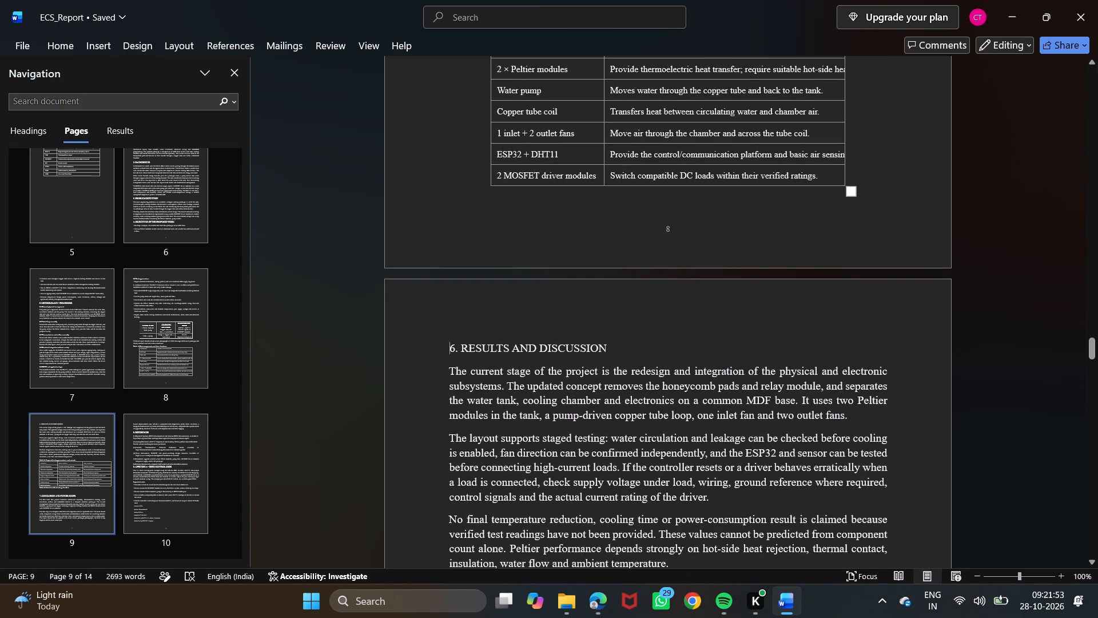
{"action": "scroll", "coordinate": [530, 421], "scroll_direction": "down", "scroll_amount": 4}
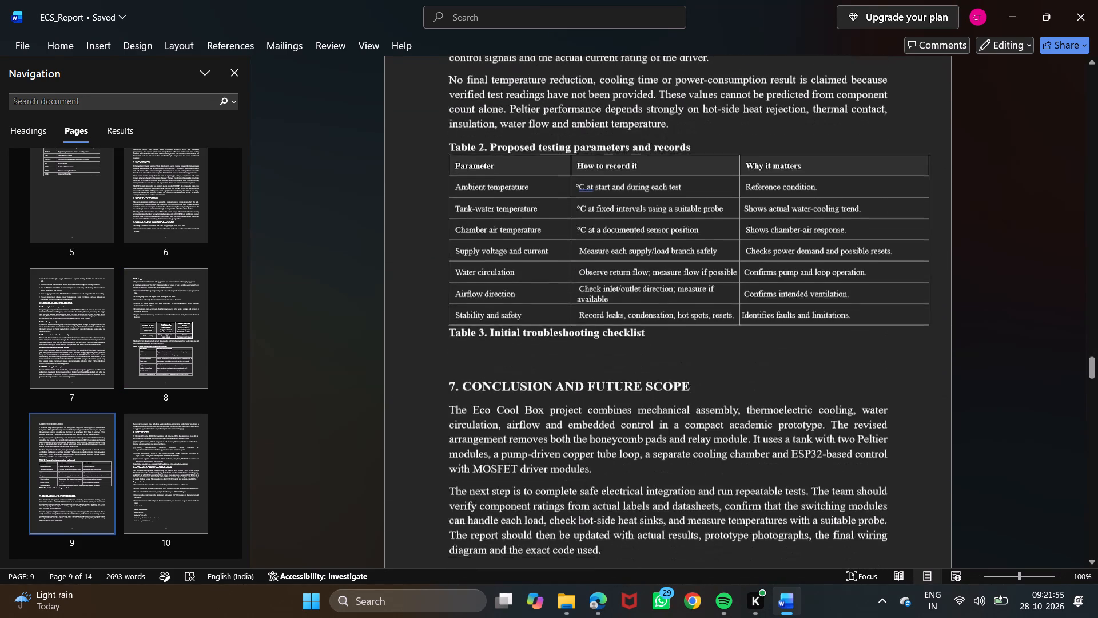
{"action": "scroll", "coordinate": [531, 414], "scroll_direction": "down", "scroll_amount": 1}
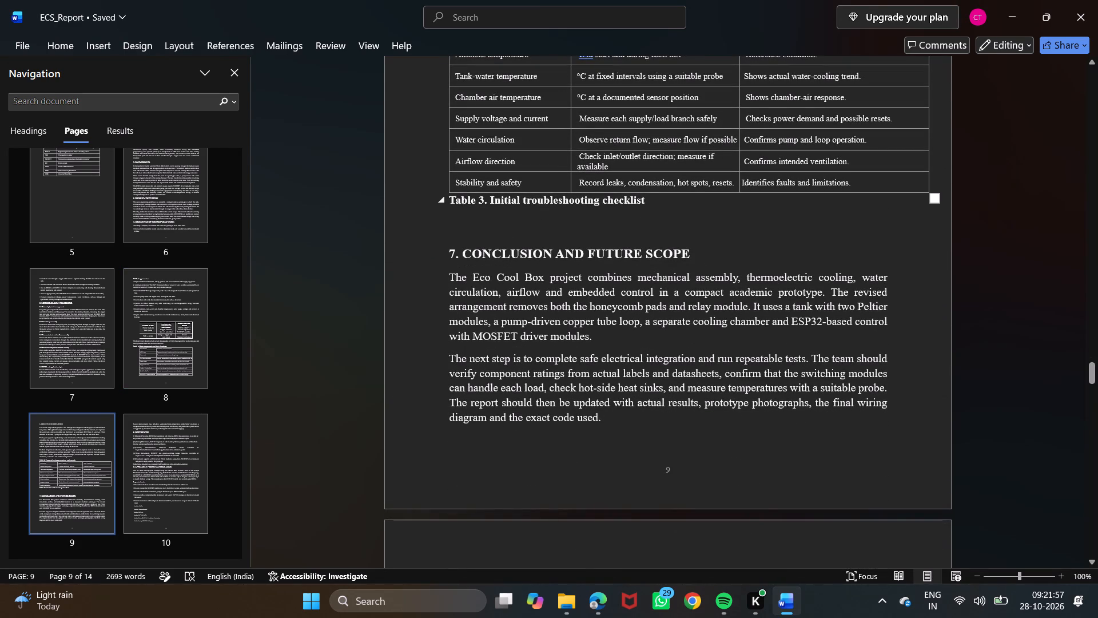
{"action": "left_click_drag", "start_coordinate": [647, 200], "coordinate": [430, 212]}
{"action": "key", "text": "BackSpace"}
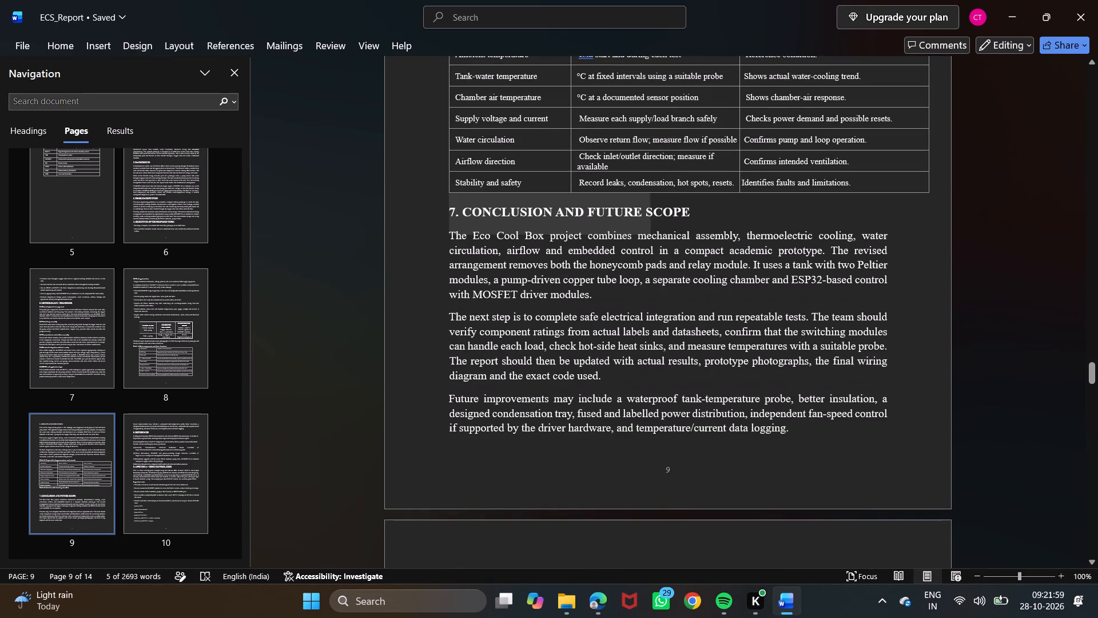
Delete the note "Confirm exact document titles, component model numbers and access dates before submission." above the "9. APPENDIX A – ESP32 CONTROL CODE" heading.
{"action": "scroll", "coordinate": [697, 251], "scroll_direction": "up", "scroll_amount": 2}
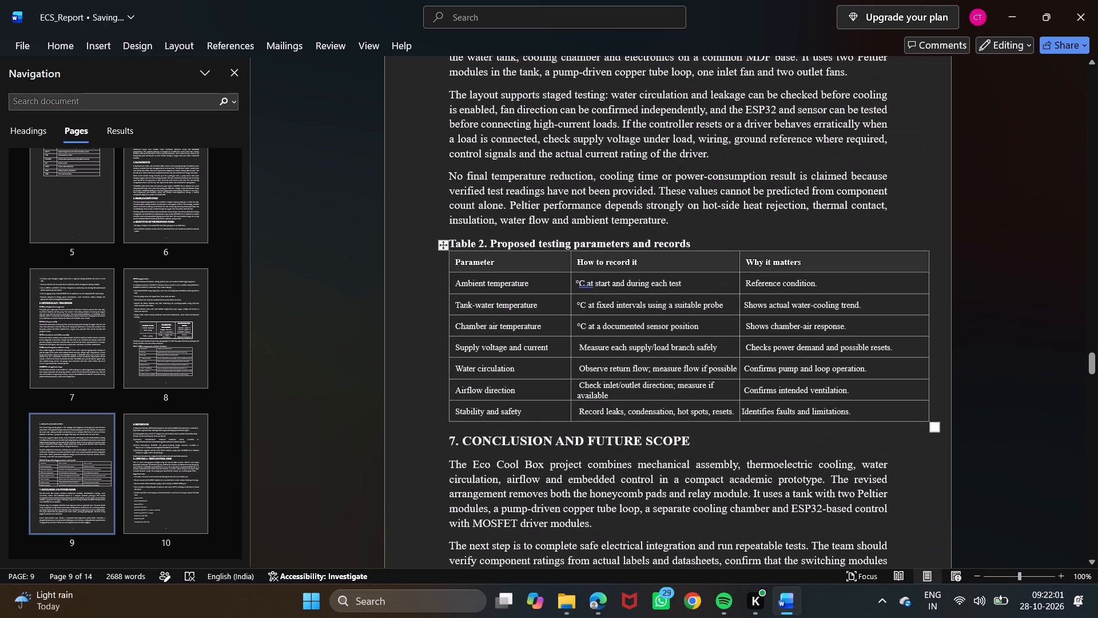
{"action": "left_click", "coordinate": [697, 243]}
{"action": "scroll", "coordinate": [690, 343], "scroll_direction": "down", "scroll_amount": 1}
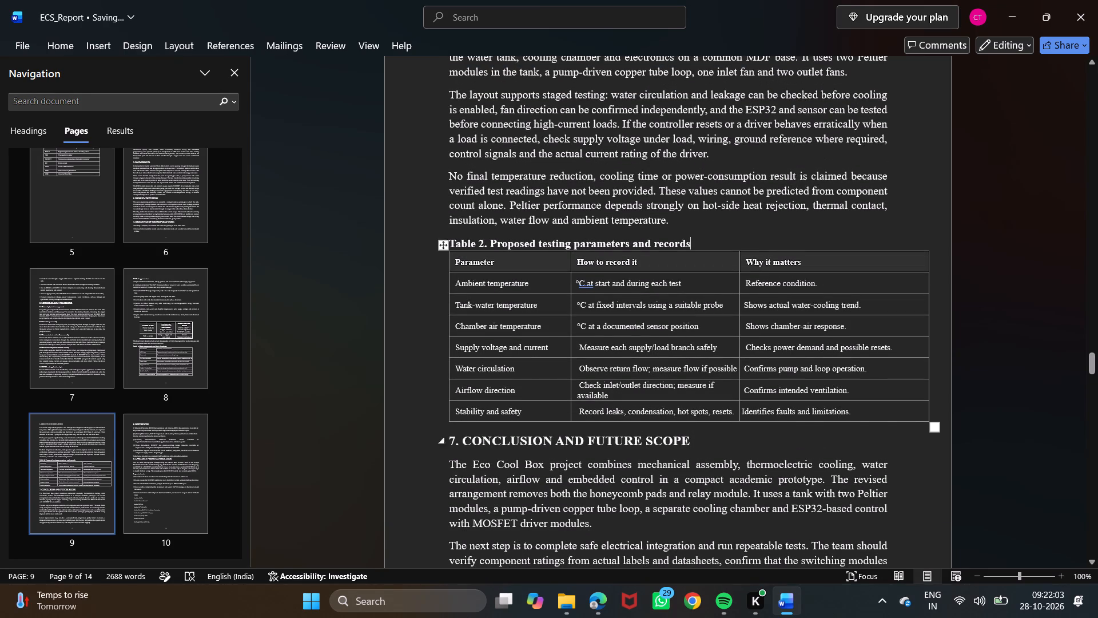
{"action": "scroll", "coordinate": [690, 343], "scroll_direction": "down", "scroll_amount": 3}
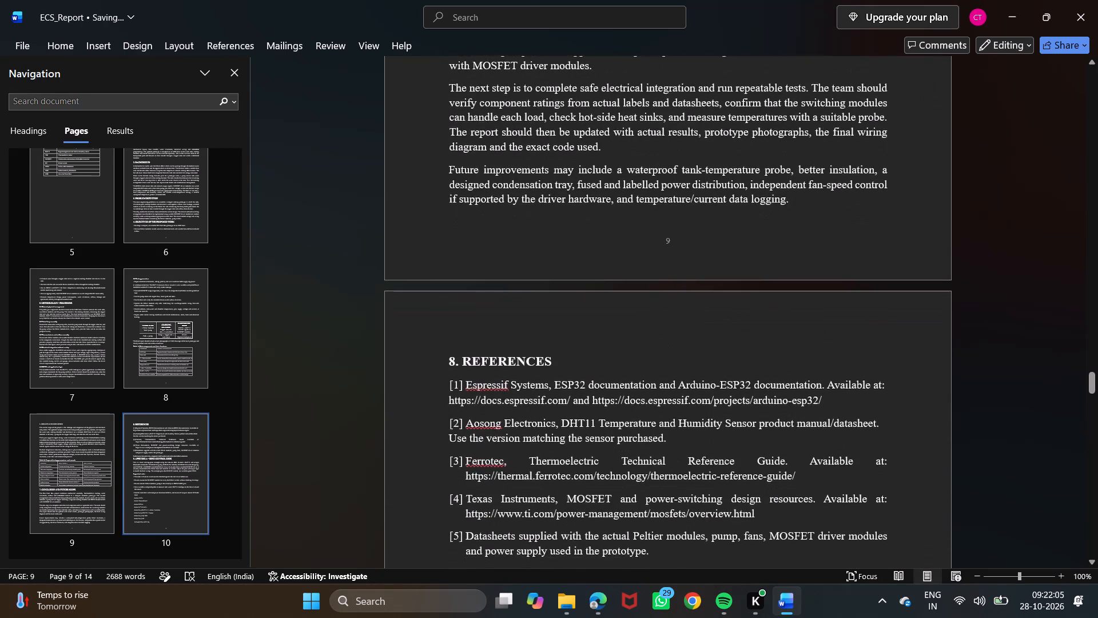
{"action": "scroll", "coordinate": [693, 344], "scroll_direction": "down", "scroll_amount": 3}
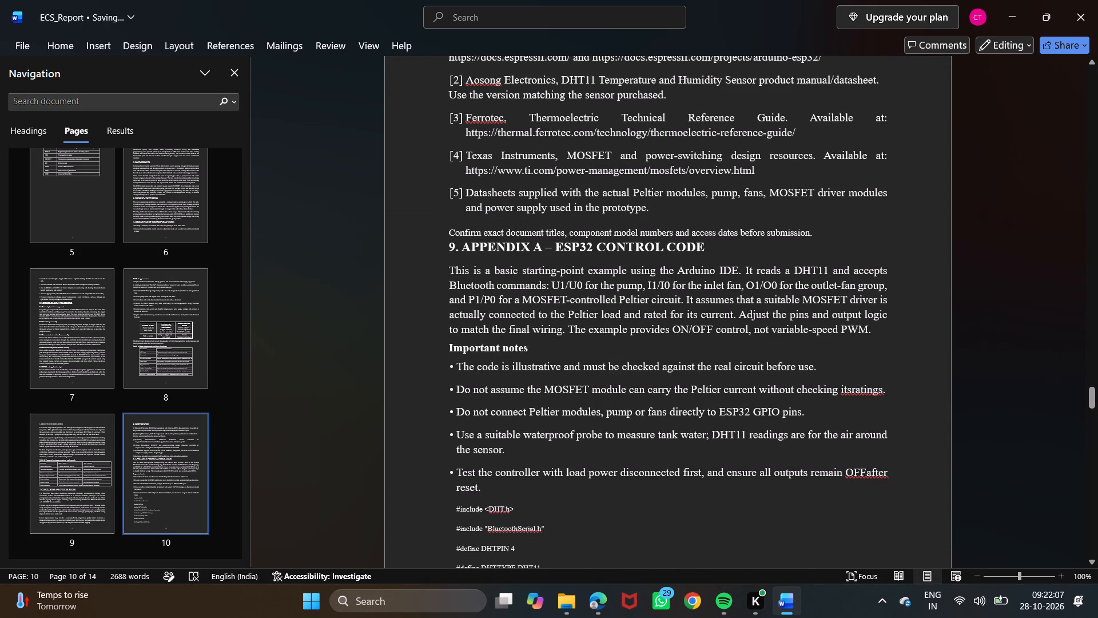
{"action": "left_click_drag", "start_coordinate": [817, 227], "coordinate": [437, 219]}
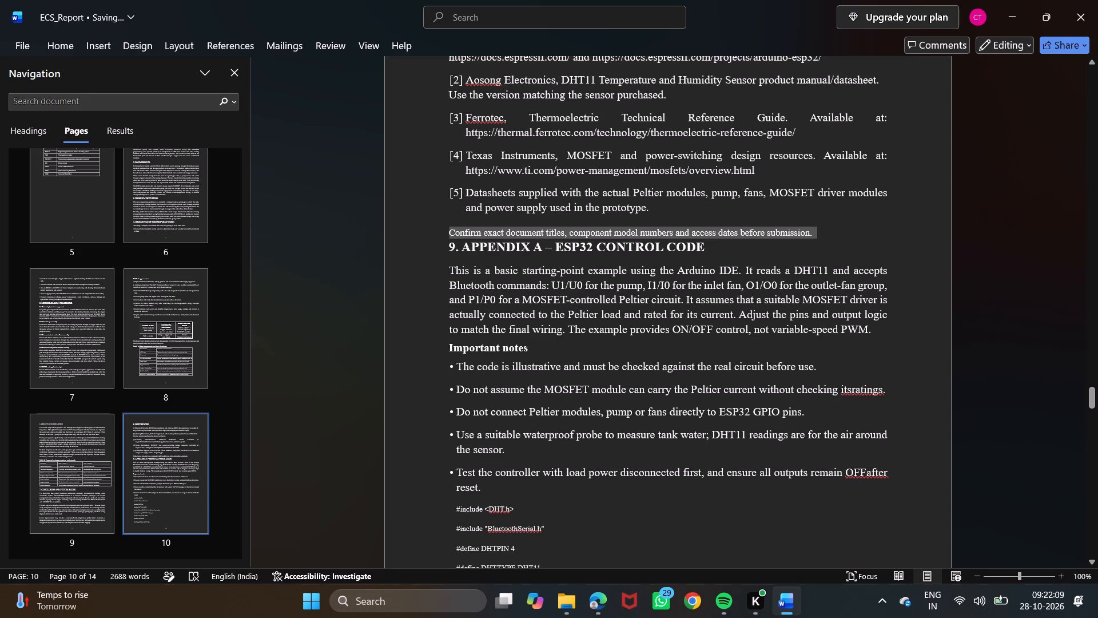
{"action": "left_click_drag", "start_coordinate": [437, 219], "coordinate": [437, 234]}
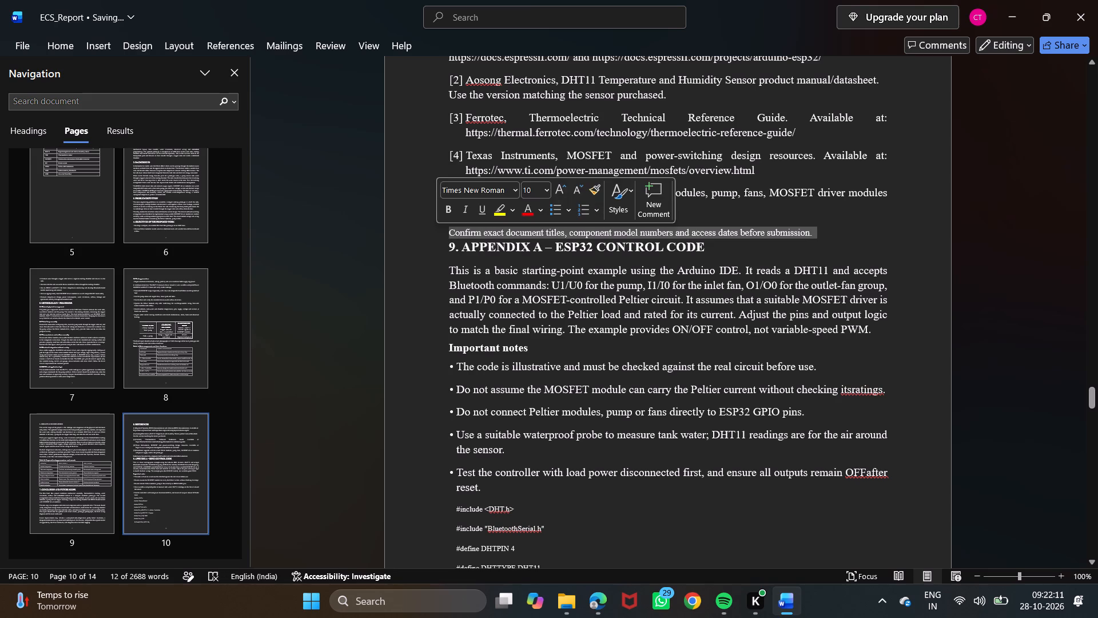
{"action": "key", "text": "BackSpace"}
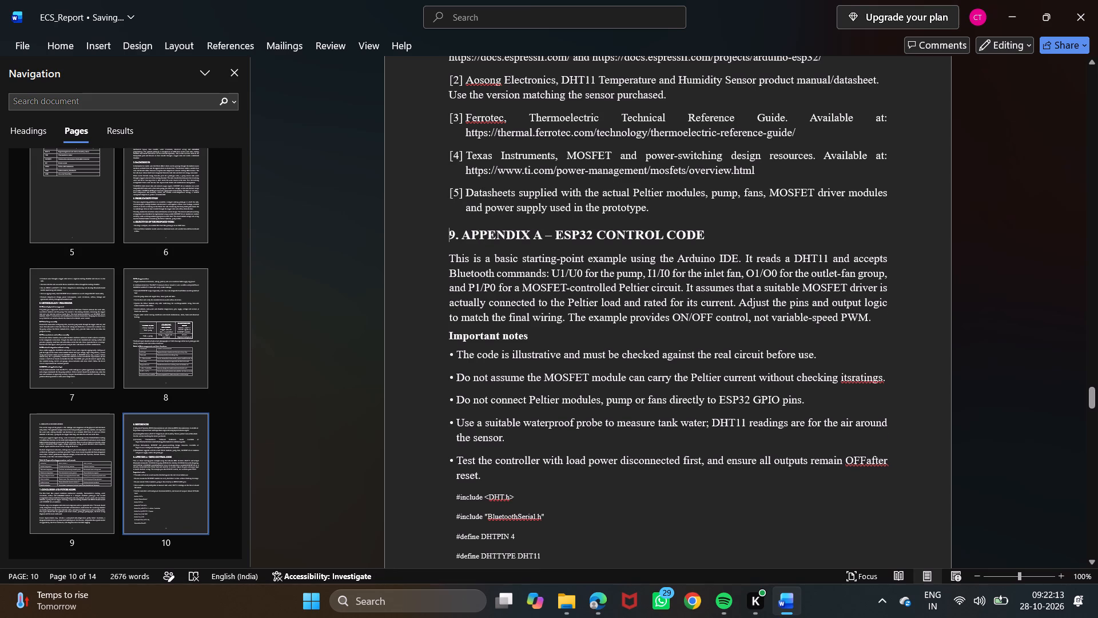
Add a new bullet reading "CODE:" after the last important note in Appendix A, directly above the code listing.
{"action": "scroll", "coordinate": [602, 375], "scroll_direction": "down", "scroll_amount": 1}
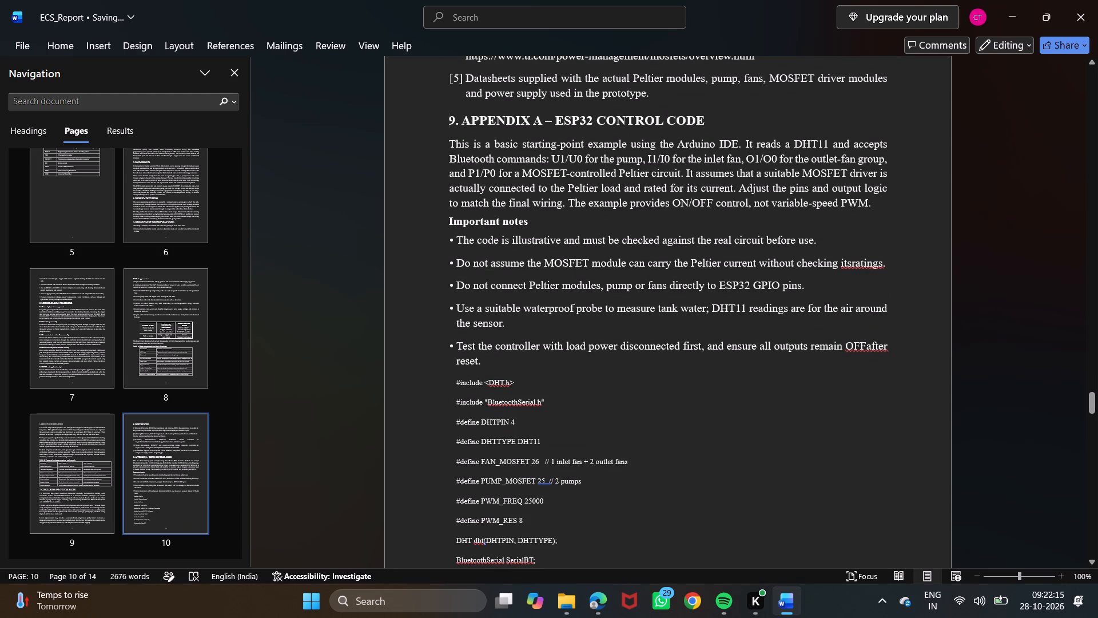
{"action": "left_click", "coordinate": [486, 356]}
{"action": "key", "text": "Return"}
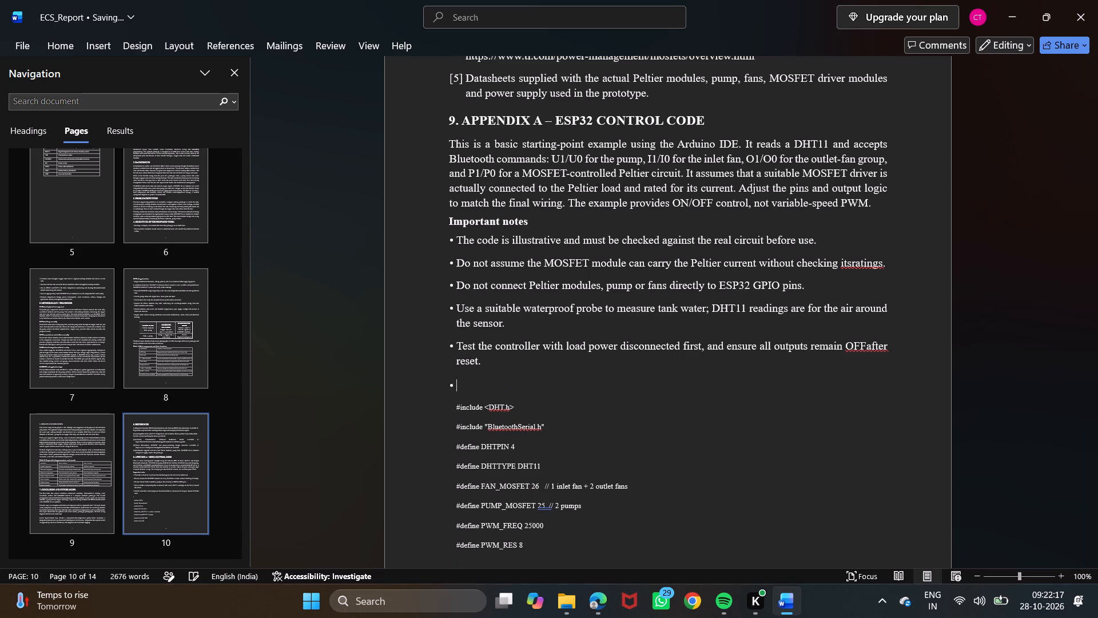
{"action": "type", "text": "CODE"}
{"action": "key", "text": "shift+colon"}
Make the word "CODE" bold in the new bullet above the code listing.
{"action": "scroll", "coordinate": [607, 434], "scroll_direction": "down", "scroll_amount": 1}
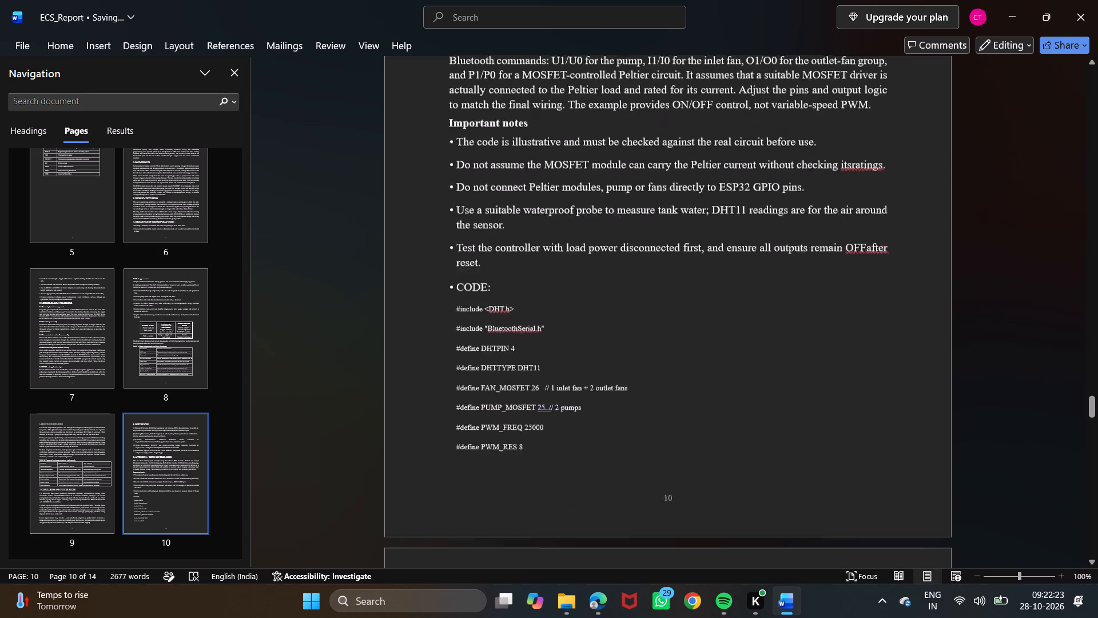
{"action": "scroll", "coordinate": [607, 434], "scroll_direction": "down", "scroll_amount": 4}
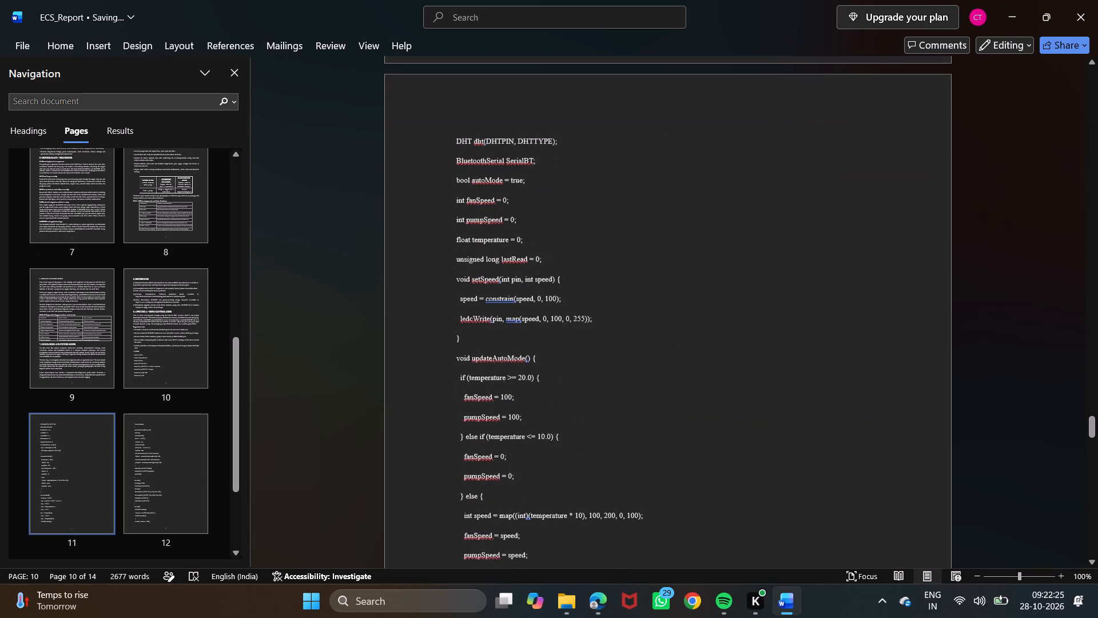
{"action": "scroll", "coordinate": [610, 435], "scroll_direction": "up", "scroll_amount": 4}
{"action": "left_click_drag", "start_coordinate": [488, 270], "coordinate": [457, 259]}
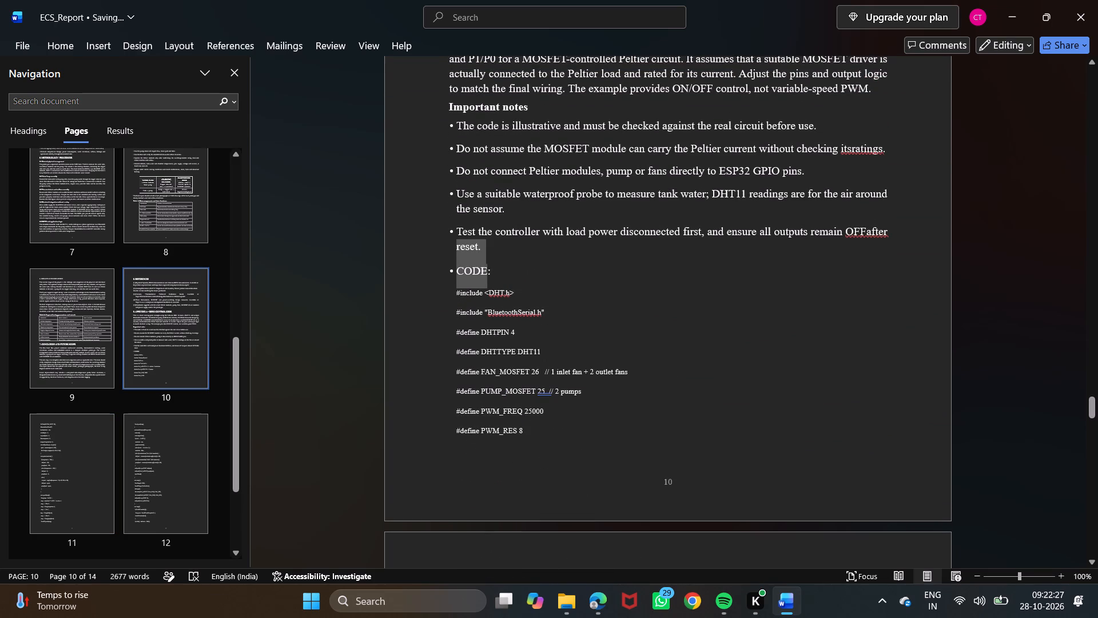
{"action": "left_click_drag", "start_coordinate": [457, 259], "coordinate": [454, 271]}
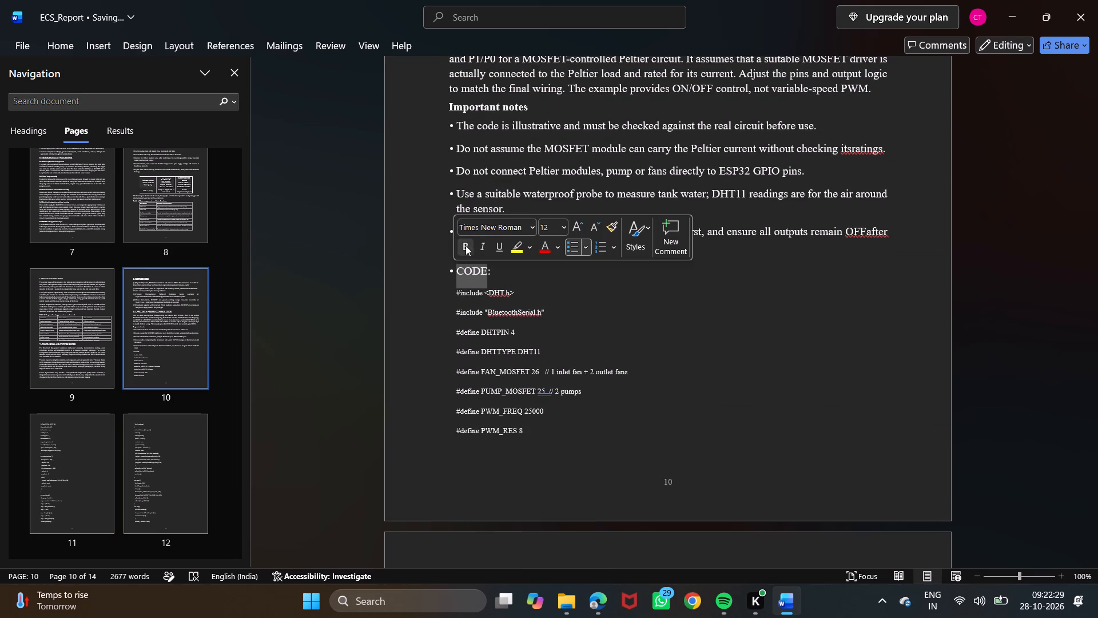
{"action": "left_click", "coordinate": [464, 244]}
{"action": "left_click", "coordinate": [514, 268]}
Review the layout of the code listing, the Appendix B team contribution table and the prototype photo page at the document's end.
{"action": "scroll", "coordinate": [541, 303], "scroll_direction": "down", "scroll_amount": 2}
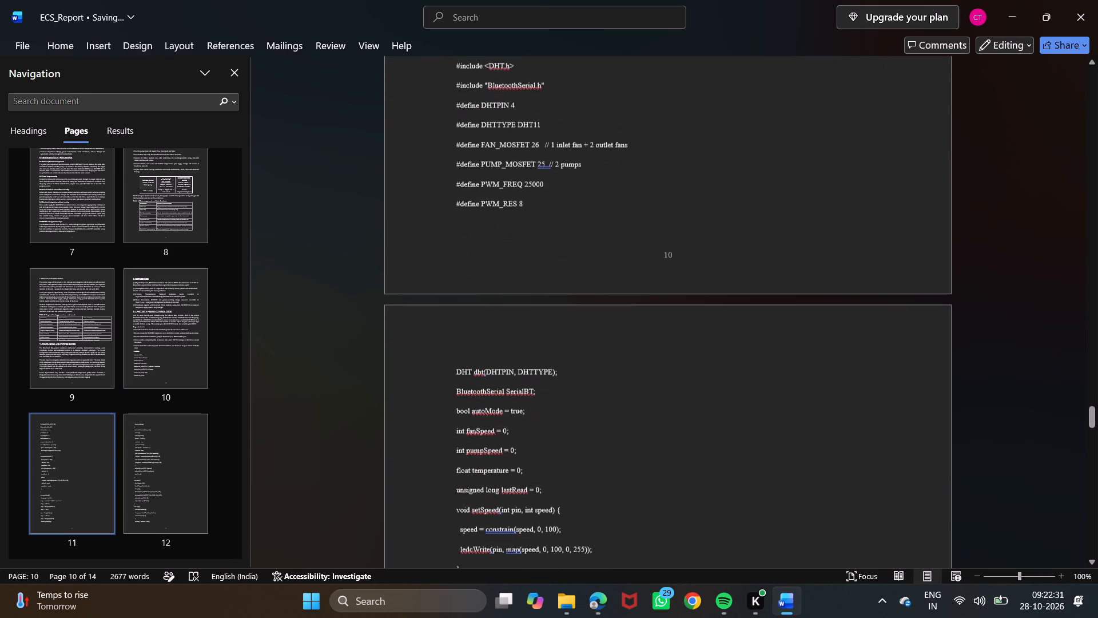
{"action": "scroll", "coordinate": [541, 304], "scroll_direction": "down", "scroll_amount": 8}
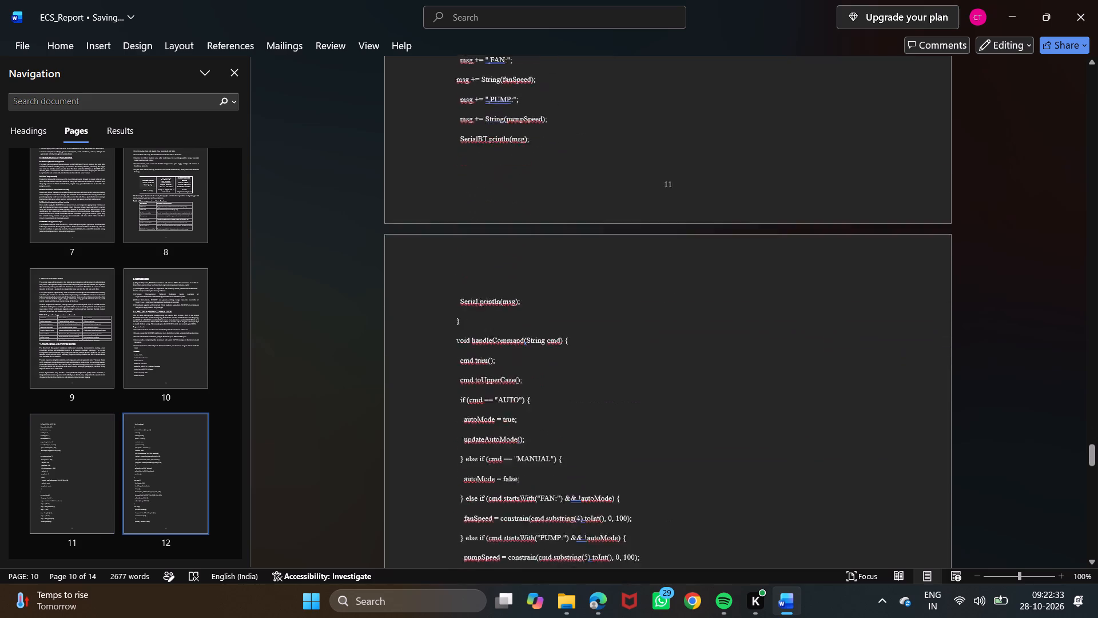
{"action": "scroll", "coordinate": [541, 304], "scroll_direction": "down", "scroll_amount": 6}
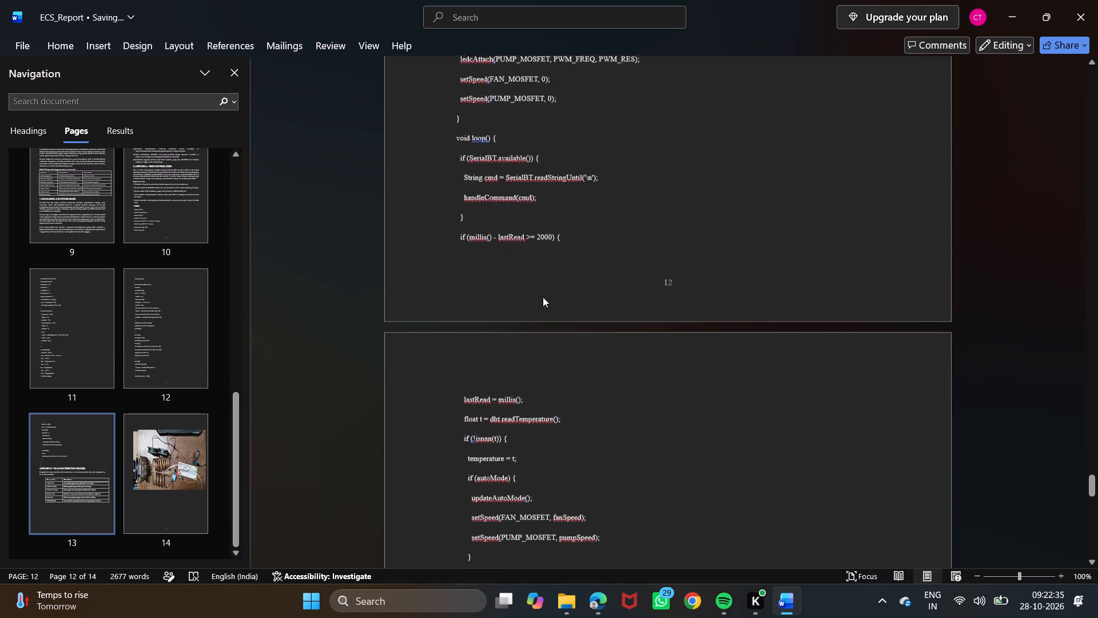
{"action": "scroll", "coordinate": [543, 297], "scroll_direction": "down", "scroll_amount": 4}
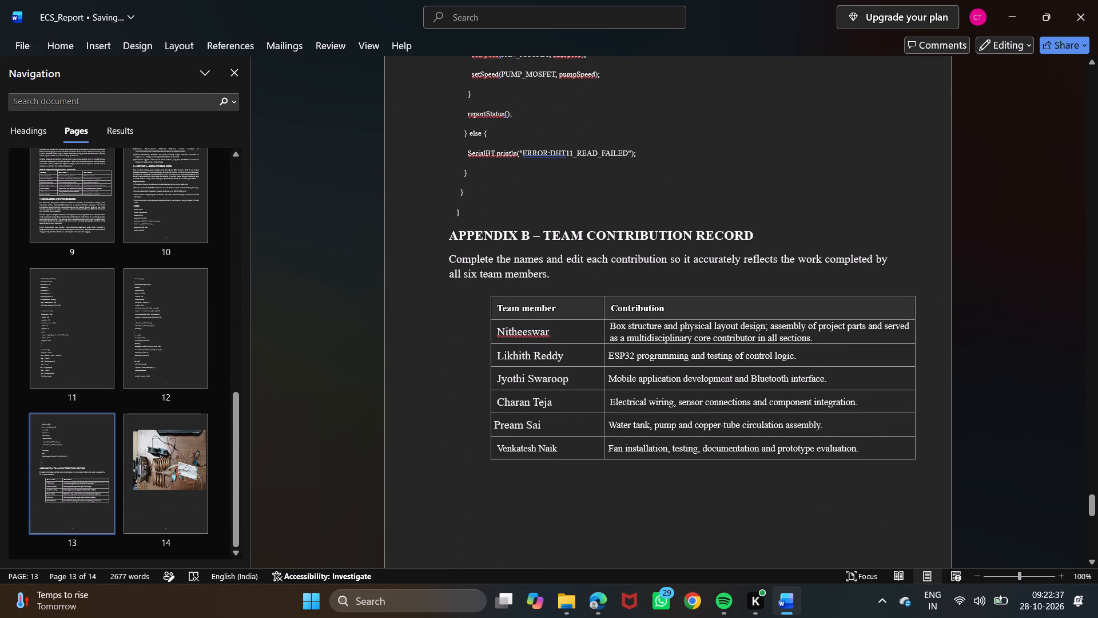
{"action": "scroll", "coordinate": [544, 291], "scroll_direction": "down", "scroll_amount": 8}
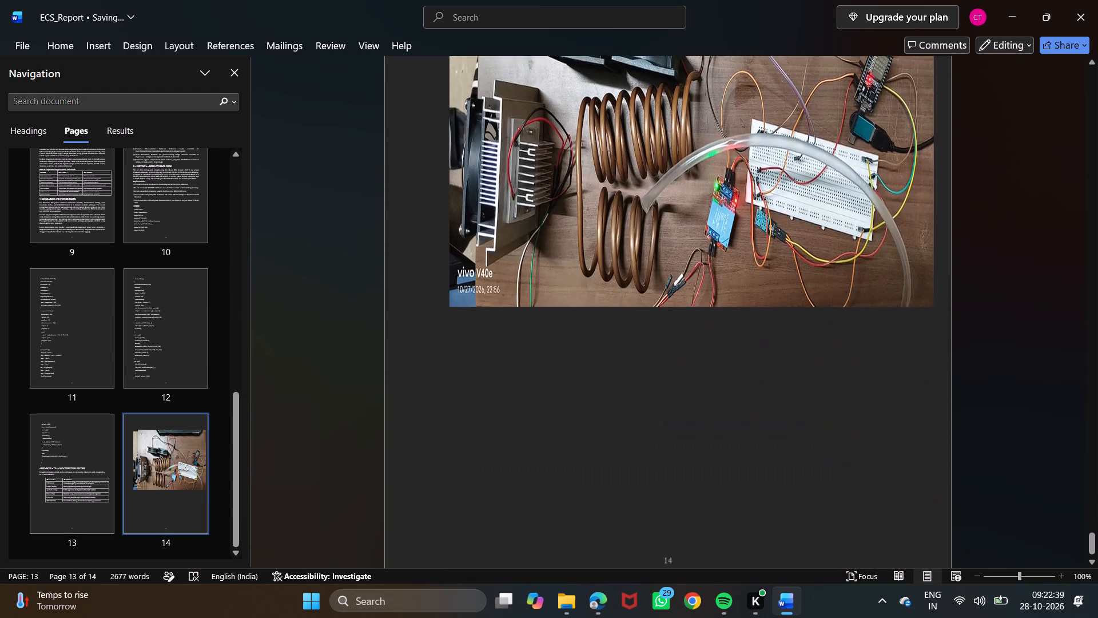
{"action": "scroll", "coordinate": [567, 250], "scroll_direction": "up", "scroll_amount": 2}
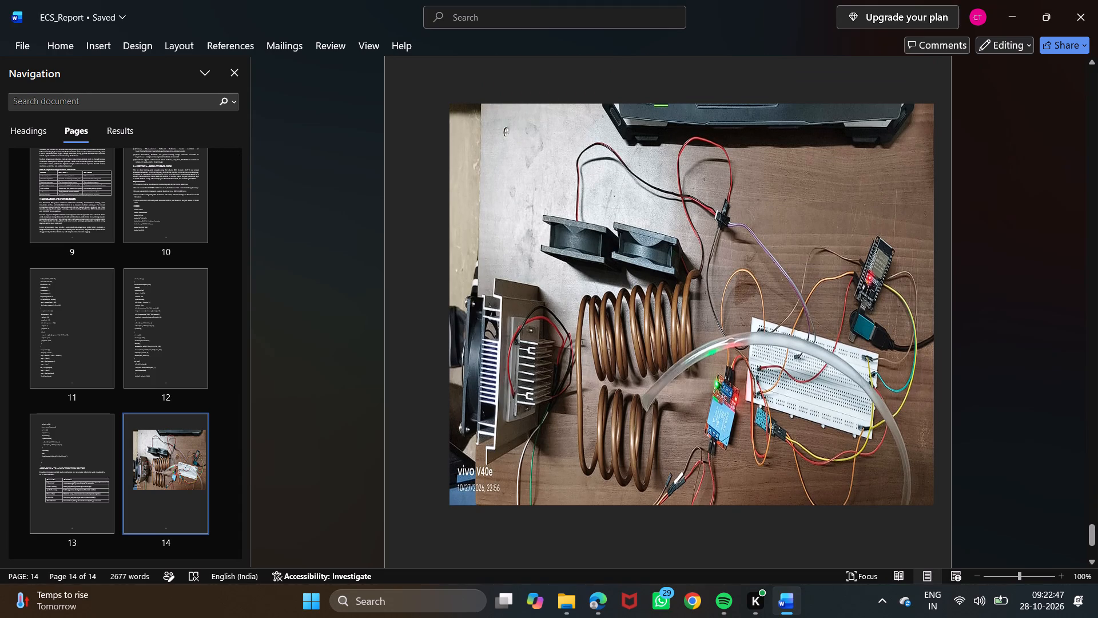
{"action": "scroll", "coordinate": [581, 257], "scroll_direction": "down", "scroll_amount": 4}
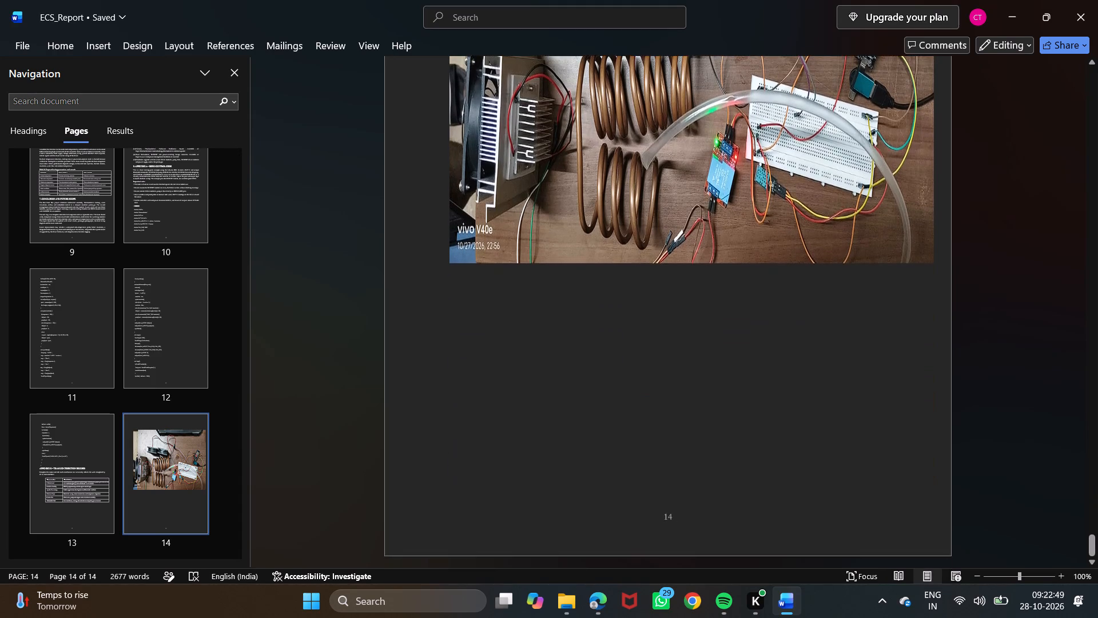
{"action": "scroll", "coordinate": [581, 257], "scroll_direction": "up", "scroll_amount": 6}
{"action": "scroll", "coordinate": [581, 257], "scroll_direction": "down", "scroll_amount": 10}
Insert nine line breaks after the prototype photo on page 14 to reach the bottom of the page.
{"action": "left_click", "coordinate": [533, 335]}
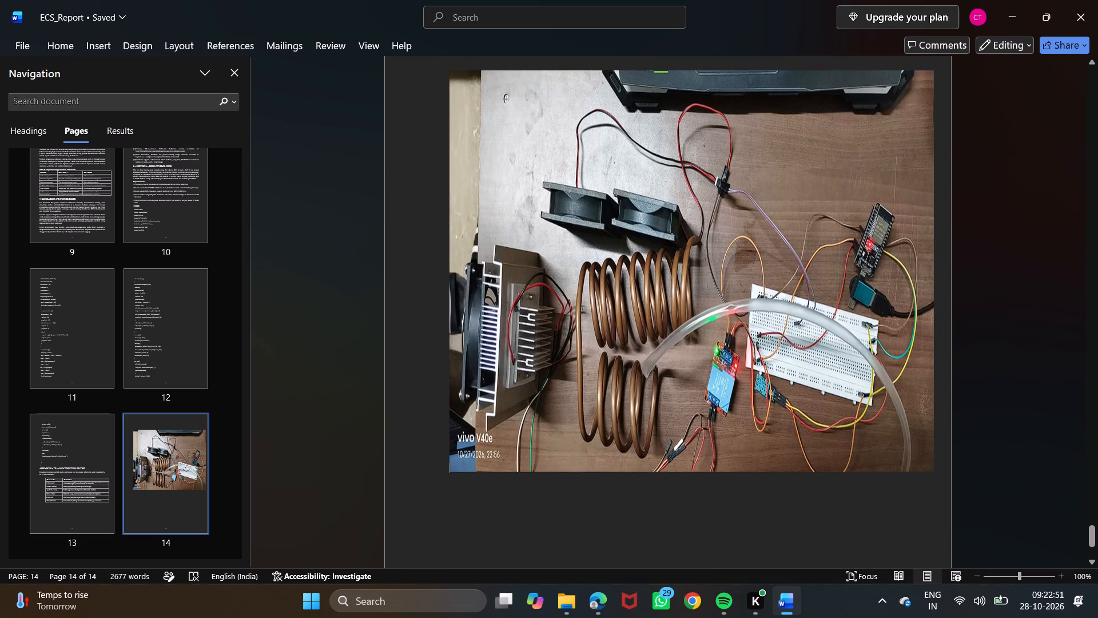
{"action": "left_click", "coordinate": [539, 474]}
{"action": "left_click", "coordinate": [534, 493]}
{"action": "left_click", "coordinate": [554, 526]}
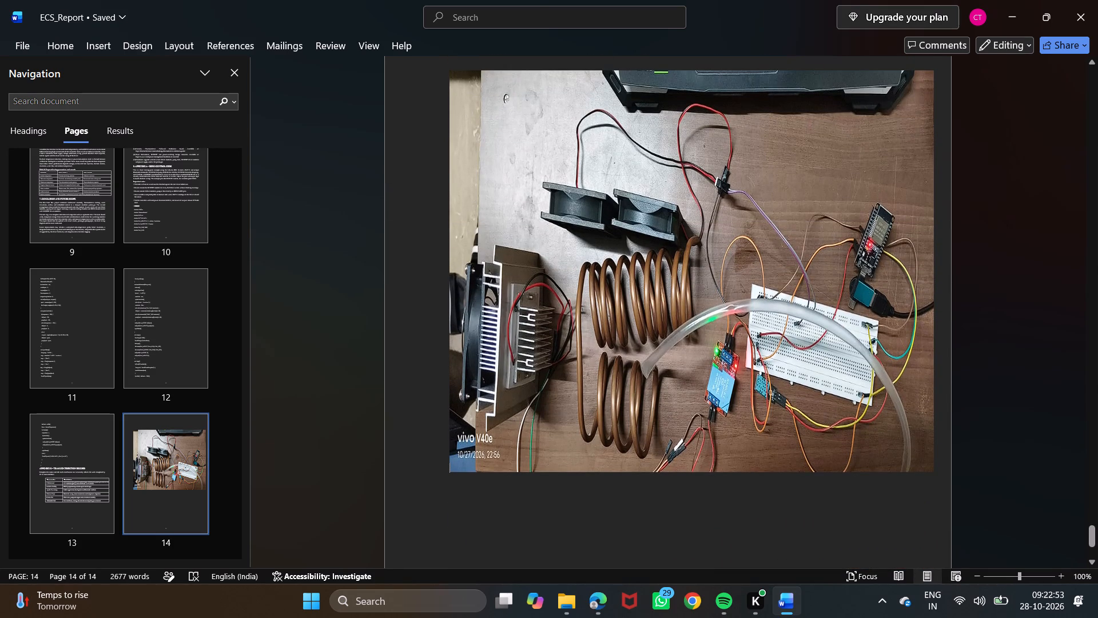
{"action": "scroll", "coordinate": [571, 520], "scroll_direction": "down", "scroll_amount": 2}
{"action": "scroll", "coordinate": [571, 520], "scroll_direction": "up", "scroll_amount": 4}
{"action": "scroll", "coordinate": [575, 514], "scroll_direction": "down", "scroll_amount": 4}
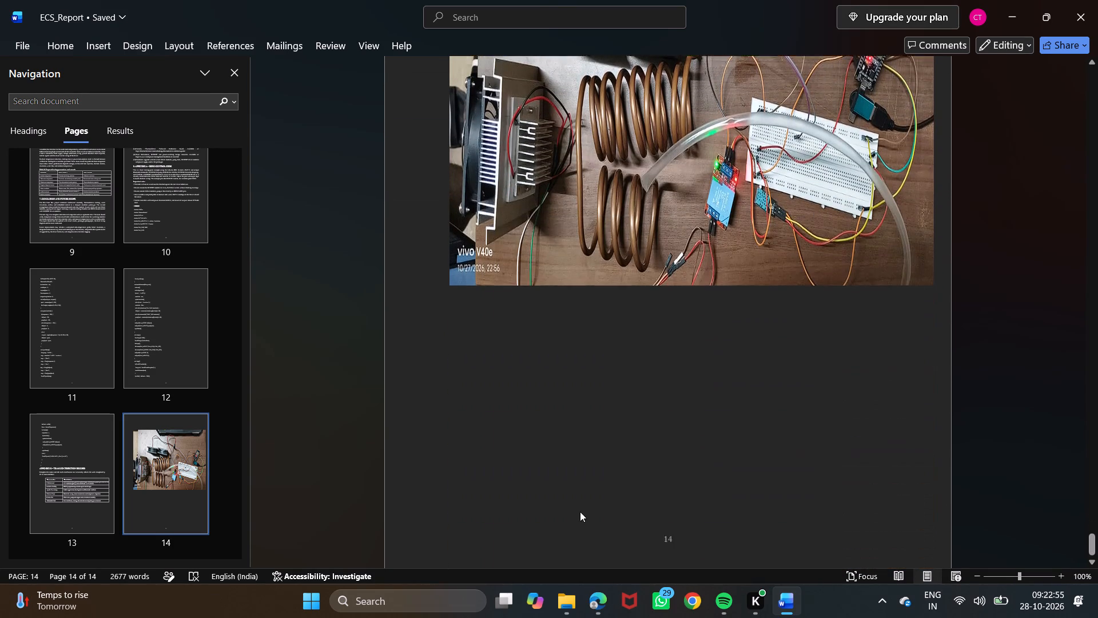
{"action": "left_click", "coordinate": [543, 474]}
{"action": "left_click", "coordinate": [519, 456]}
{"action": "left_click", "coordinate": [499, 445]}
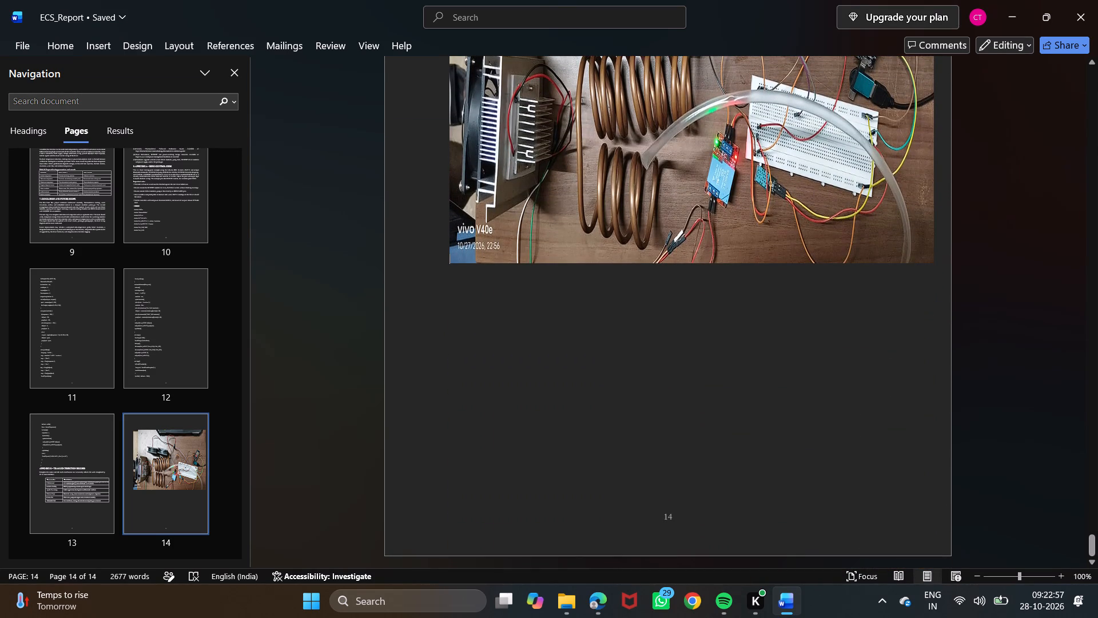
{"action": "left_click", "coordinate": [453, 390]}
{"action": "right_click", "coordinate": [451, 390]}
{"action": "left_click", "coordinate": [805, 454]}
{"action": "left_click", "coordinate": [522, 405]}
{"action": "left_click", "coordinate": [463, 391]}
{"action": "left_click", "coordinate": [779, 322]}
{"action": "right_click_drag", "start_coordinate": [751, 334], "coordinate": [743, 340]}
{"action": "left_click", "coordinate": [608, 429]}
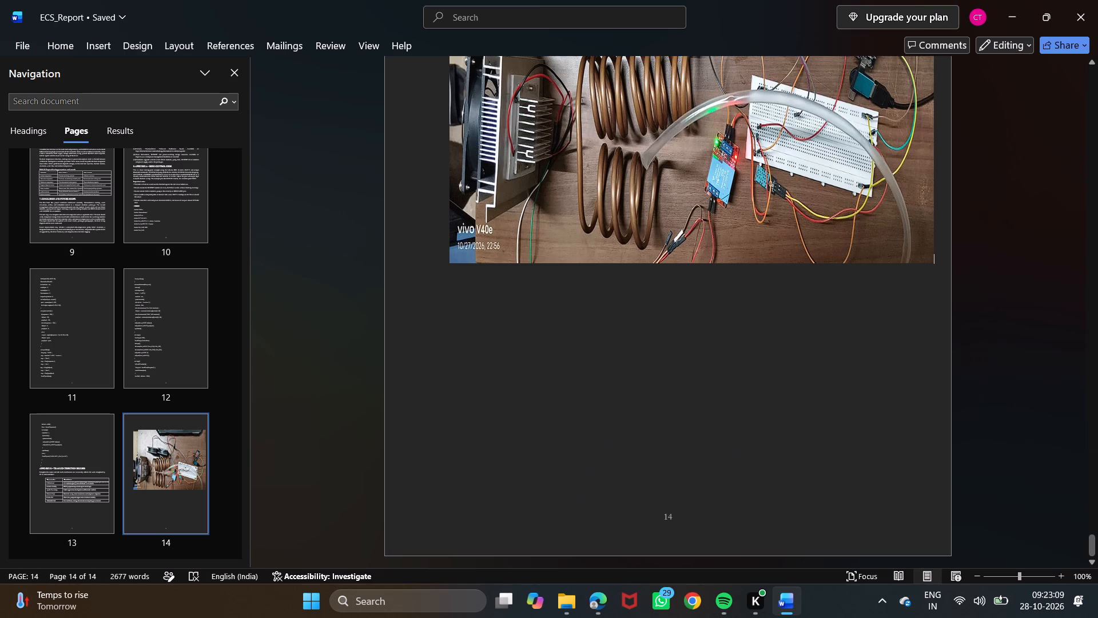
{"action": "key", "text": "Return"}
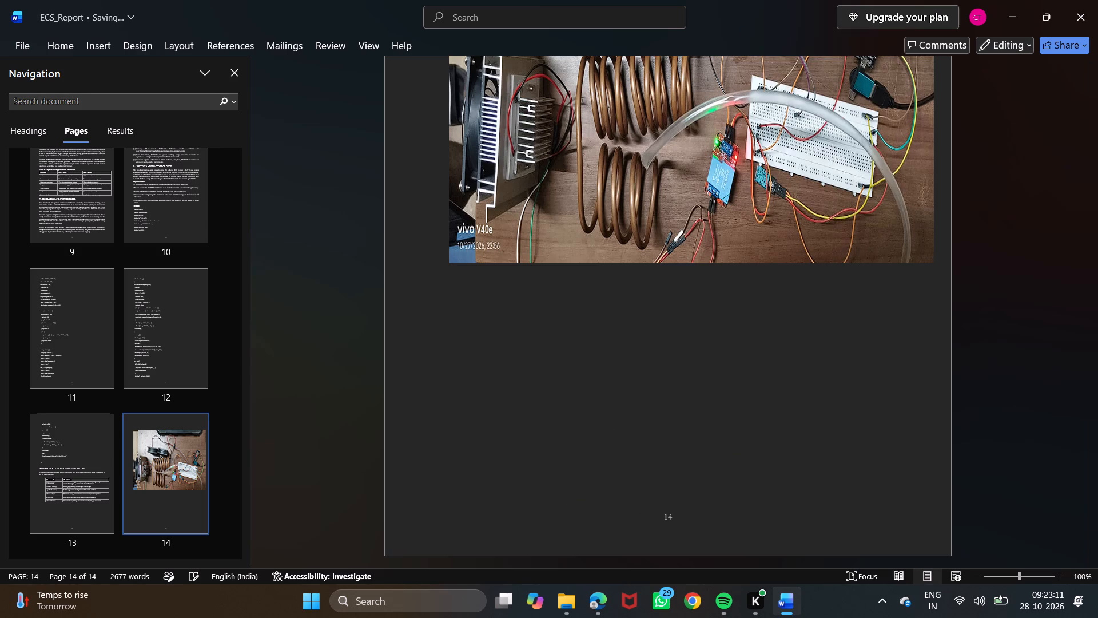
{"action": "key", "text": "Return"}
{"action": "key", "text": "Return"}
{"action": "key", "text": "Return"}
{"action": "key", "text": "Return"}
{"action": "key", "text": "Return"}
{"action": "key", "text": "Return"}
{"action": "key", "text": "Return"}
{"action": "key", "text": "Return"}
Add "THANK YOU" near the middle of the last line on page 14, indented with spaces, and start a new line after it.
{"action": "key", "text": "space"}
{"action": "key", "text": "space"}
{"action": "key", "text": "space"}
{"action": "key", "text": "space"}
{"action": "key", "text": "space"}
{"action": "key", "text": "space"}
{"action": "key", "text": "space"}
{"action": "key", "text": "space"}
{"action": "key", "text": "space"}
{"action": "key", "text": "space"}
{"action": "key", "text": "space"}
{"action": "key", "text": "space"}
{"action": "key", "text": "space"}
{"action": "key", "text": "space"}
{"action": "key", "text": "space"}
{"action": "key", "text": "space"}
{"action": "key", "text": "space"}
{"action": "key", "text": "space"}
{"action": "key", "text": "space"}
{"action": "key", "text": "space"}
{"action": "type", "text": "tha"}
{"action": "key", "text": "BackSpace"}
{"action": "key", "text": "BackSpace"}
{"action": "key", "text": "BackSpace"}
{"action": "type", "text": "THA"}
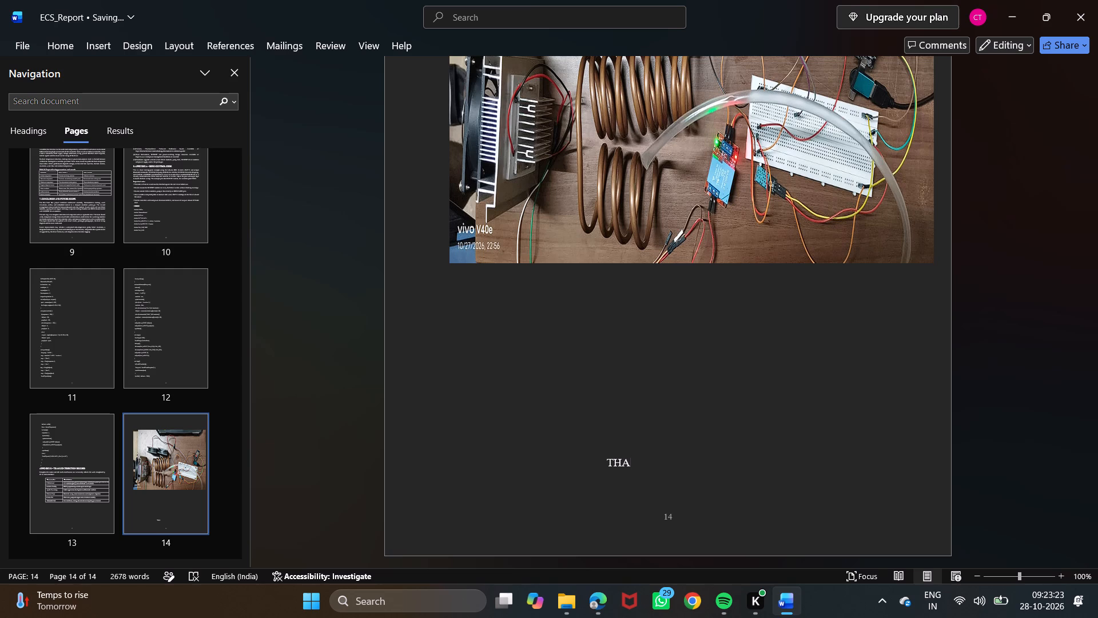
{"action": "type", "text": "MK"}
{"action": "key", "text": "BackSpace"}
{"action": "key", "text": "BackSpace"}
{"action": "type", "text": "NK YOU"}
{"action": "key", "text": "space"}
{"action": "key", "text": "Return"}
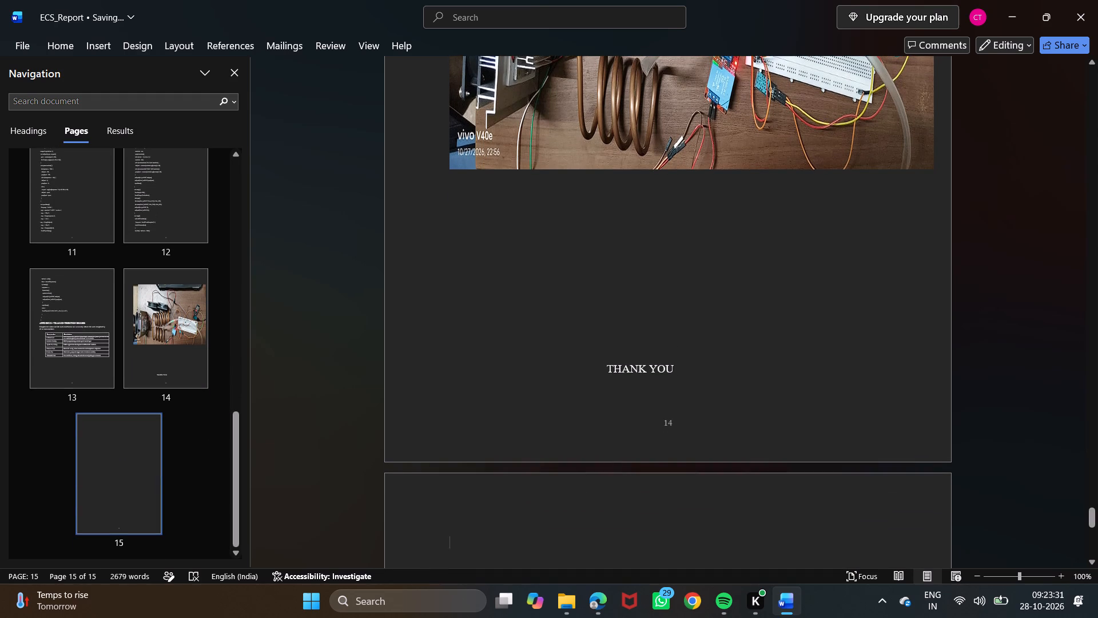
Remove the empty line after "THANK YOU" that spills onto page 15.
{"action": "key", "text": "Delete"}
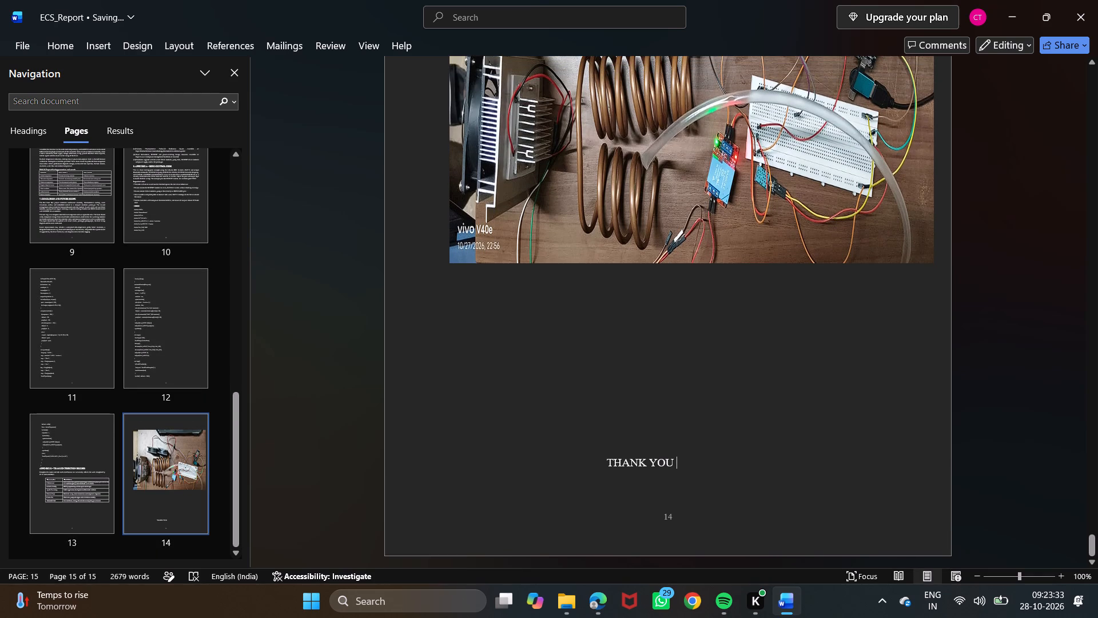
Delete the indentation before "THANK YOU", the blank lines above it and the prototype photo on page 14.
{"action": "left_click", "coordinate": [602, 454]}
{"action": "left_click", "coordinate": [602, 460]}
{"action": "key", "text": "BackSpace"}
{"action": "key", "text": "BackSpace"}
{"action": "key", "text": "BackSpace"}
{"action": "key", "text": "BackSpace"}
{"action": "key", "text": "BackSpace"}
{"action": "key", "text": "BackSpace"}
{"action": "key", "text": "BackSpace"}
{"action": "key", "text": "BackSpace"}
{"action": "key", "text": "BackSpace"}
{"action": "key", "text": "BackSpace"}
{"action": "key", "text": "BackSpace"}
{"action": "key", "text": "BackSpace"}
{"action": "key", "text": "BackSpace"}
{"action": "key", "text": "BackSpace"}
{"action": "key", "text": "BackSpace"}
{"action": "key", "text": "BackSpace"}
{"action": "key", "text": "BackSpace"}
{"action": "key", "text": "BackSpace"}
{"action": "key", "text": "BackSpace"}
{"action": "key", "text": "BackSpace"}
{"action": "key", "text": "BackSpace"}
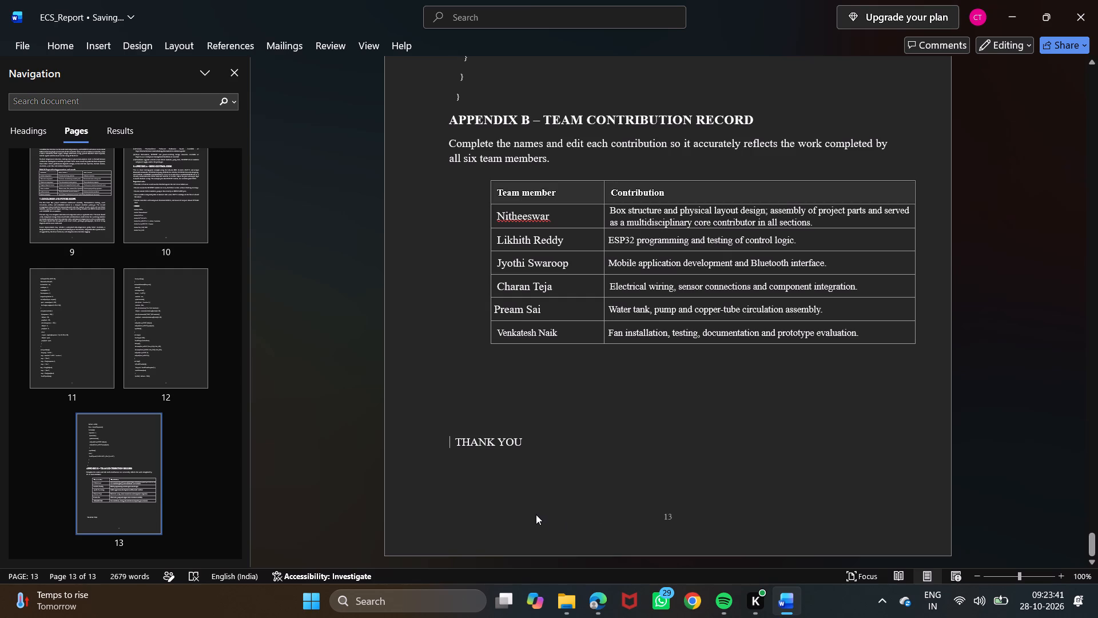
Insert two line breaks before "THANK YOU" to push it onto page 14.
{"action": "key", "text": "Return"}
{"action": "key", "text": "Return"}
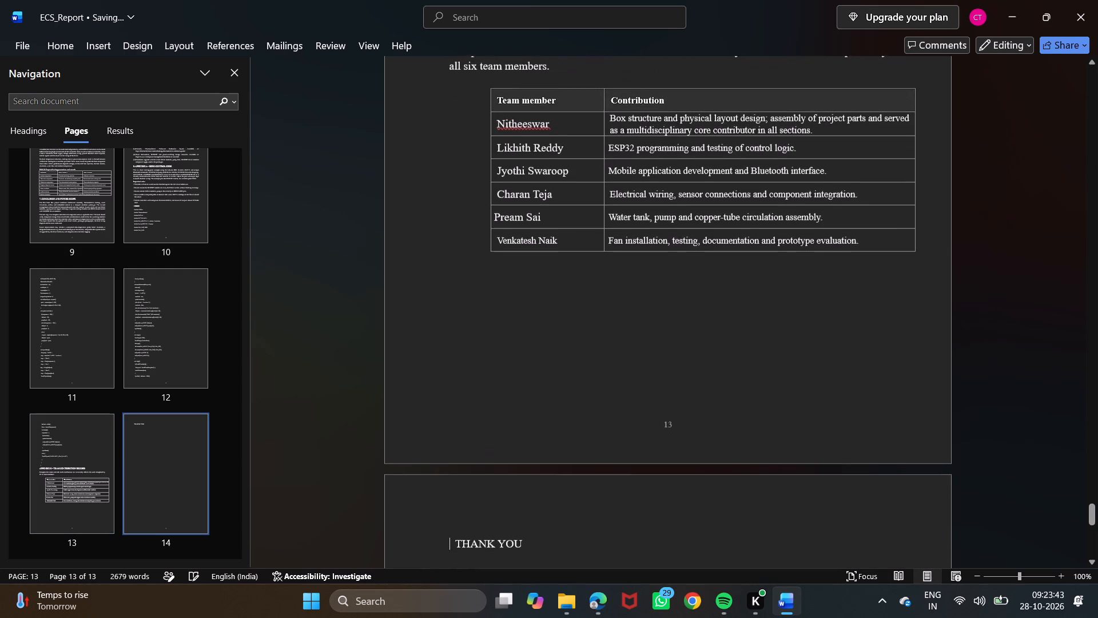
Copy the "THANK YOU" text at the top of page 14 and delete it from there.
{"action": "left_click_drag", "start_coordinate": [540, 536], "coordinate": [457, 532]}
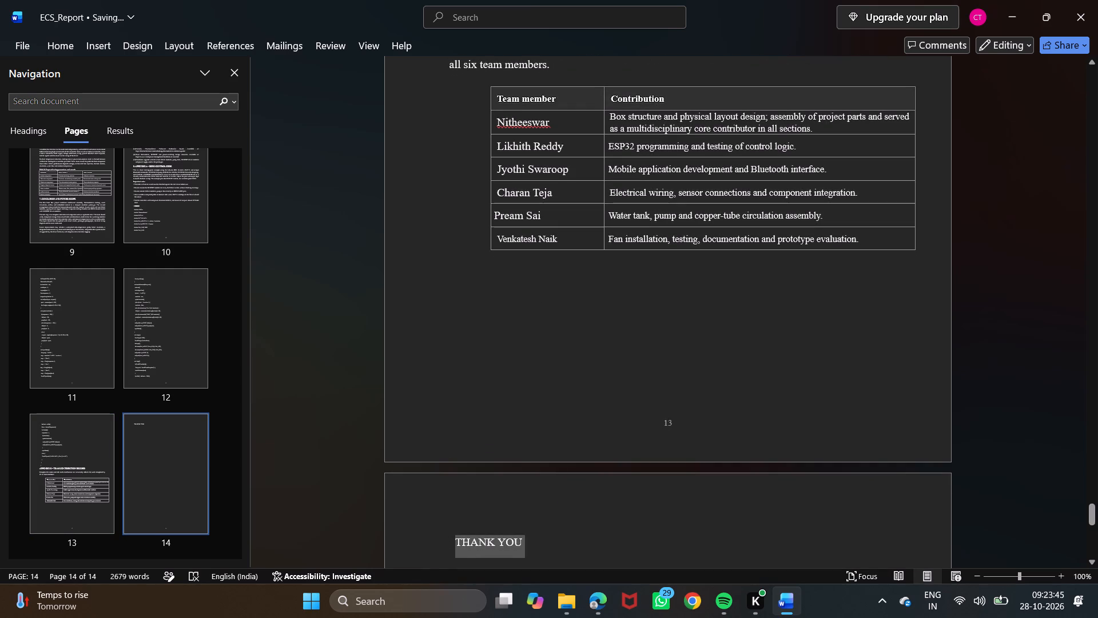
{"action": "left_click_drag", "start_coordinate": [457, 532], "coordinate": [456, 532]}
{"action": "key", "text": "ctrl+c"}
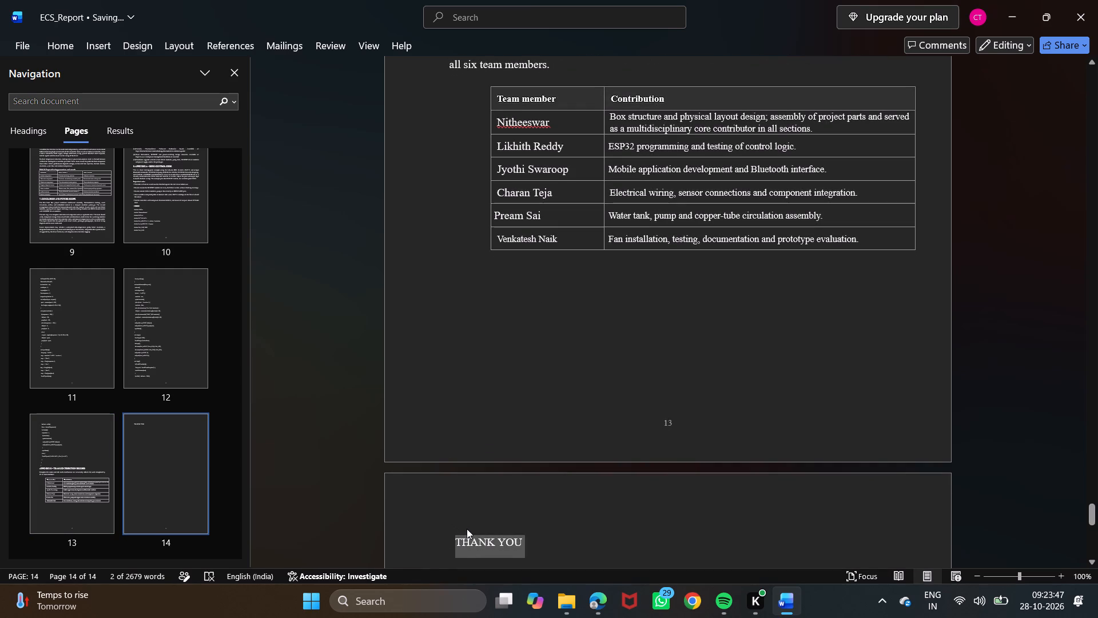
{"action": "key", "text": "BackSpace"}
Copy the copper-coil prototype photo from the Gallery in File Explorer and paste it at the top of page 14 in Word.
{"action": "scroll", "coordinate": [564, 520], "scroll_direction": "down", "scroll_amount": 1}
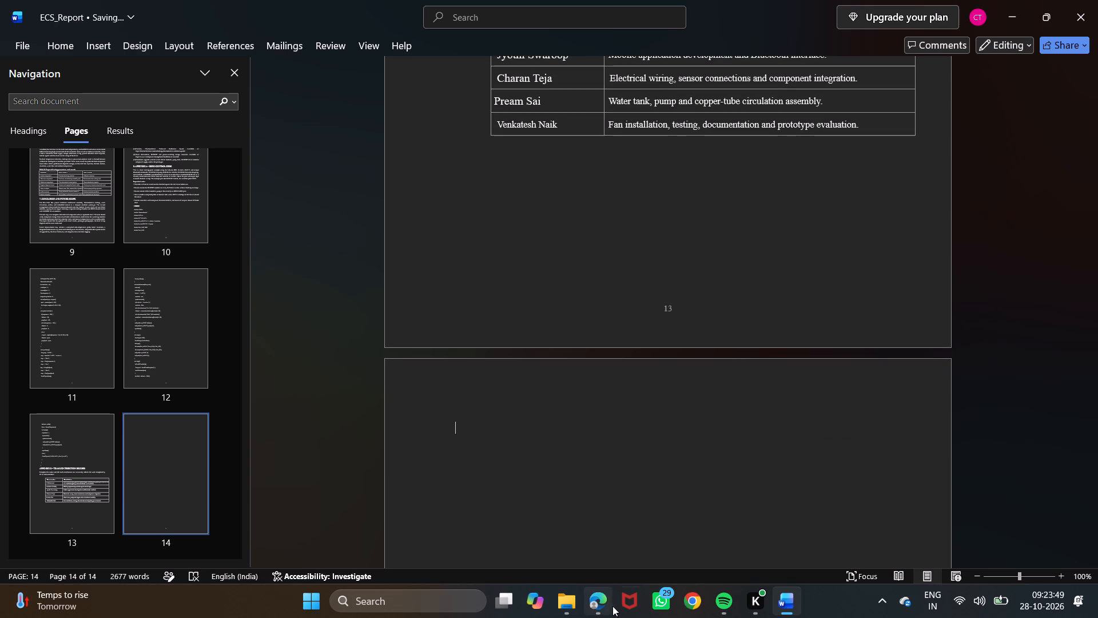
{"action": "left_click", "coordinate": [562, 599]}
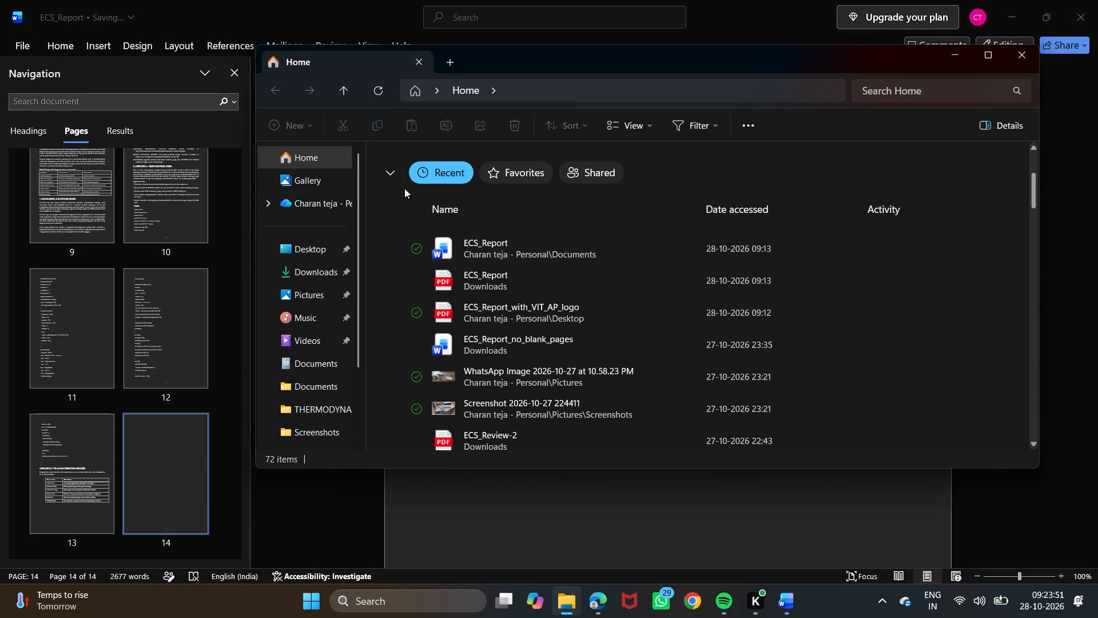
{"action": "left_click", "coordinate": [344, 176]}
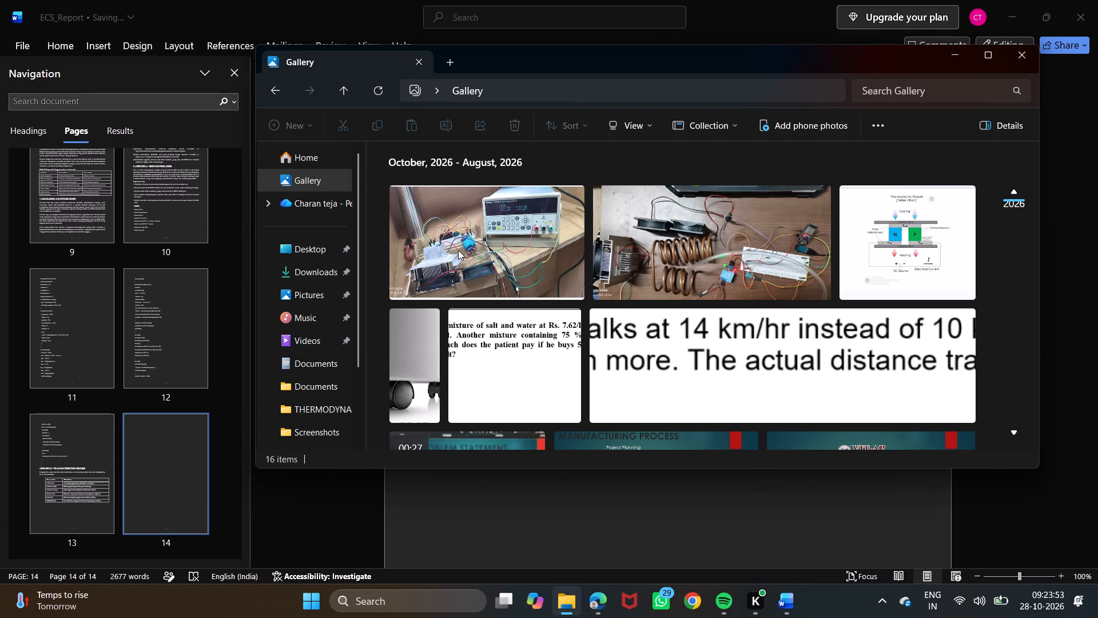
{"action": "right_click", "coordinate": [664, 227]}
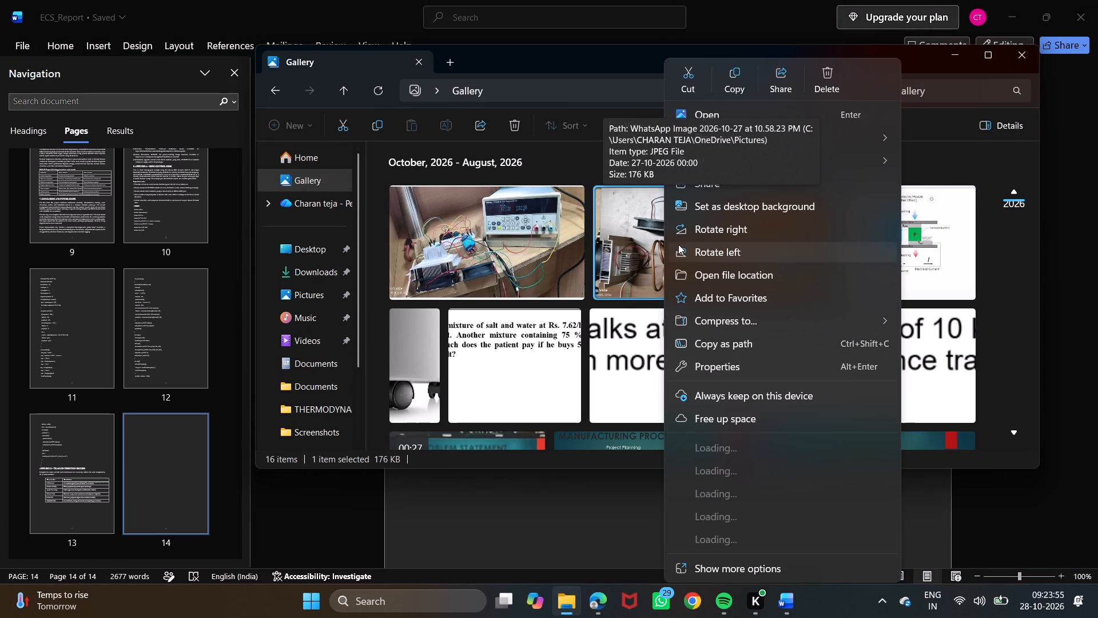
{"action": "left_click", "coordinate": [737, 71]}
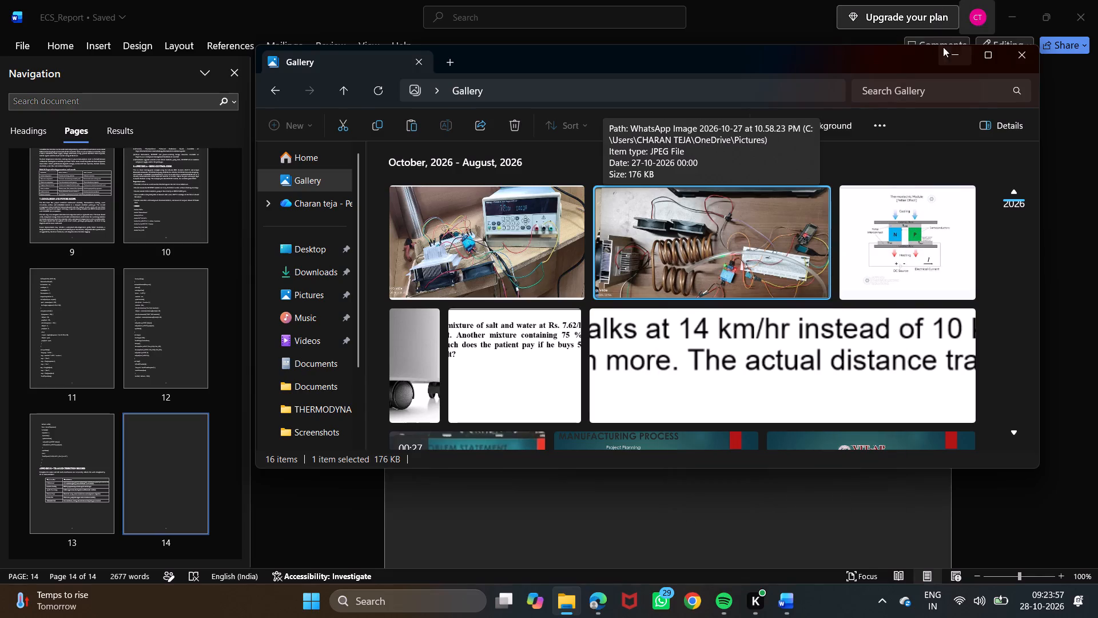
{"action": "left_click", "coordinate": [946, 50]}
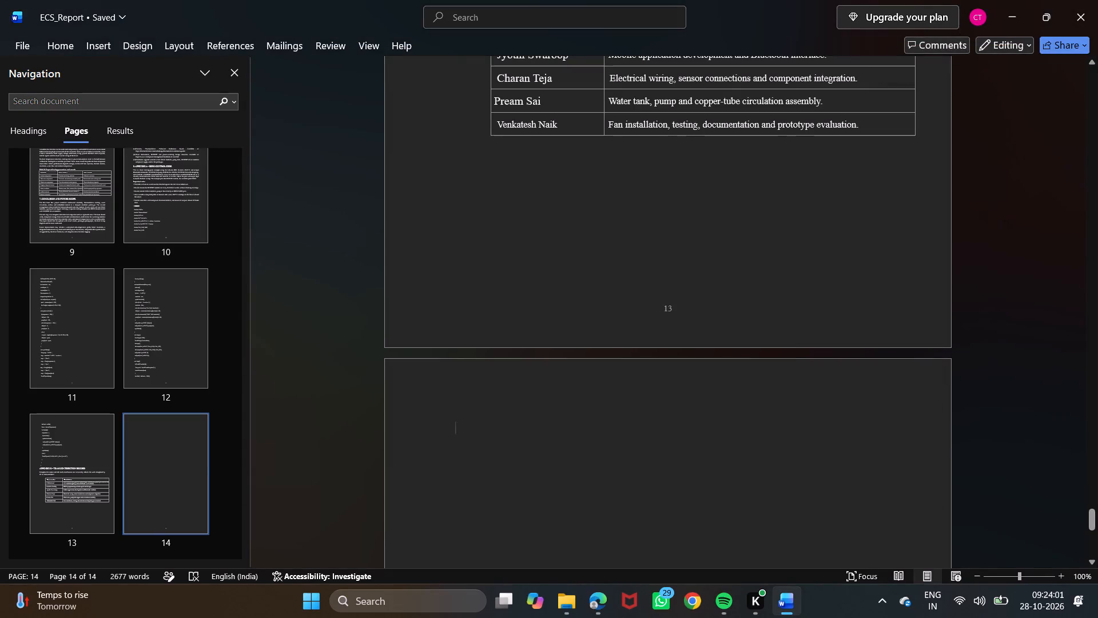
{"action": "key", "text": "ctrl+v"}
Narrow the pasted prototype photo so its full width fits within page 14.
{"action": "left_click", "coordinate": [707, 379]}
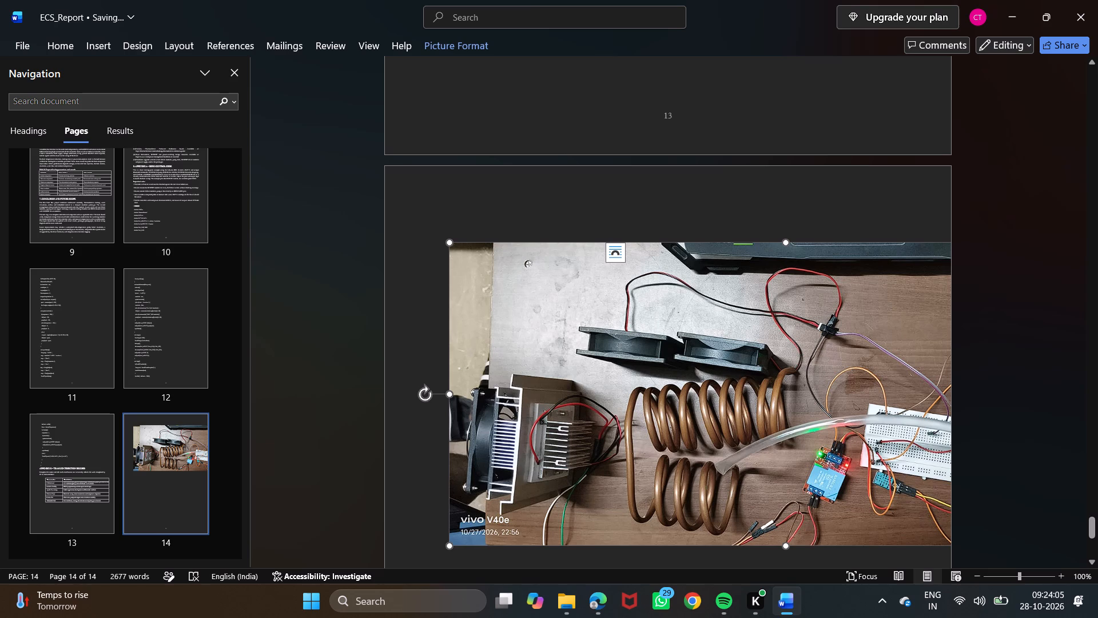
{"action": "left_click", "coordinate": [454, 393]}
{"action": "left_click_drag", "start_coordinate": [448, 392], "coordinate": [487, 402]}
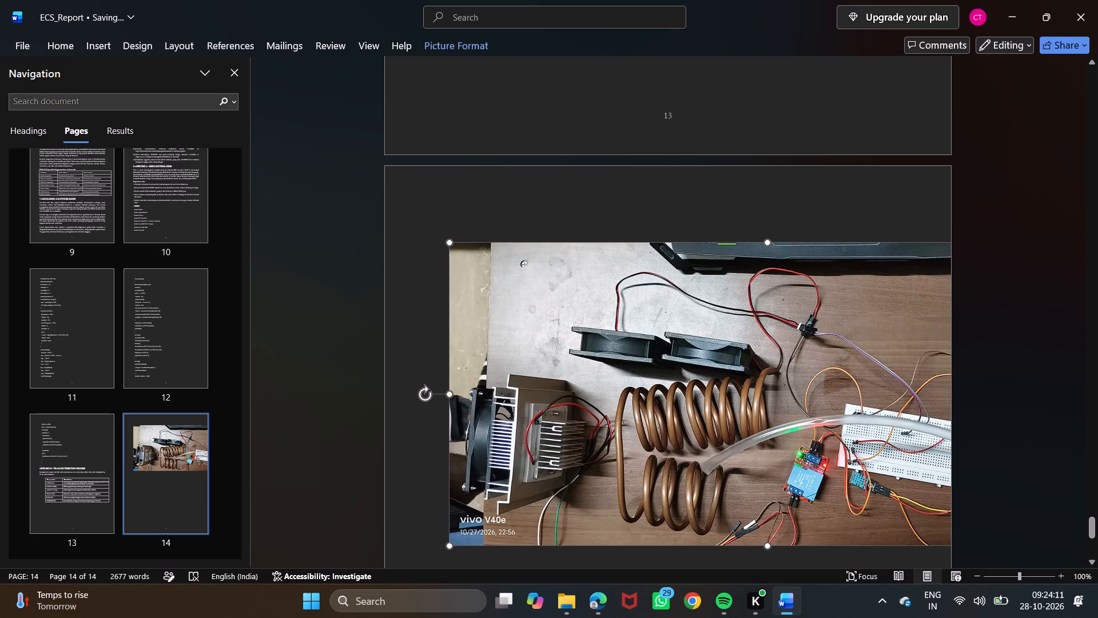
{"action": "left_click_drag", "start_coordinate": [487, 402], "coordinate": [643, 382]}
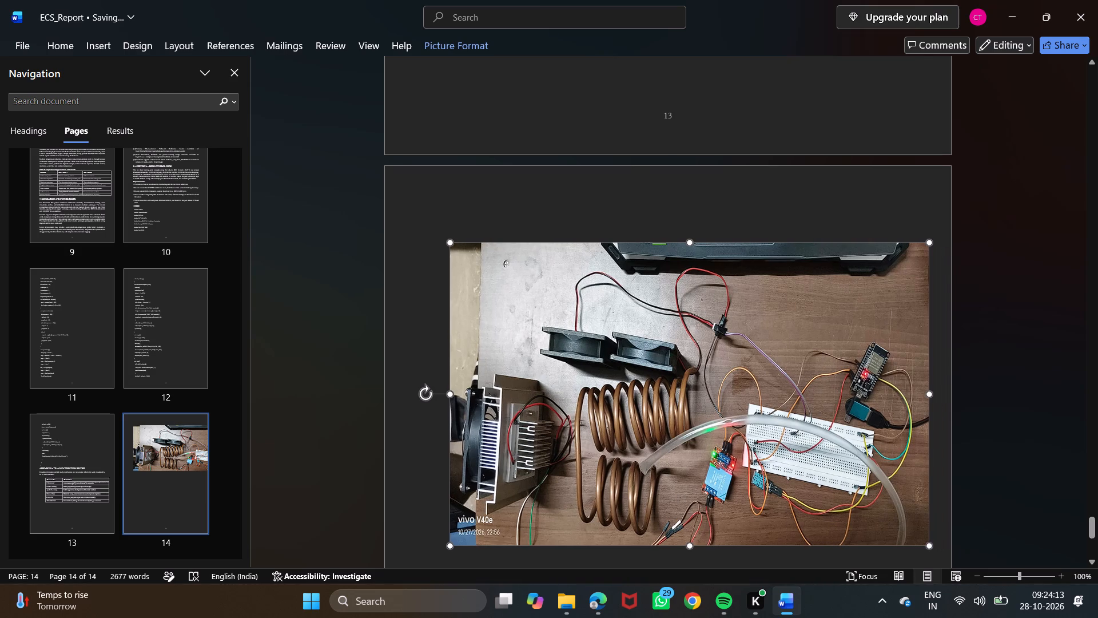
{"action": "left_click_drag", "start_coordinate": [643, 382], "coordinate": [650, 378]}
{"action": "left_click", "coordinate": [724, 216]}
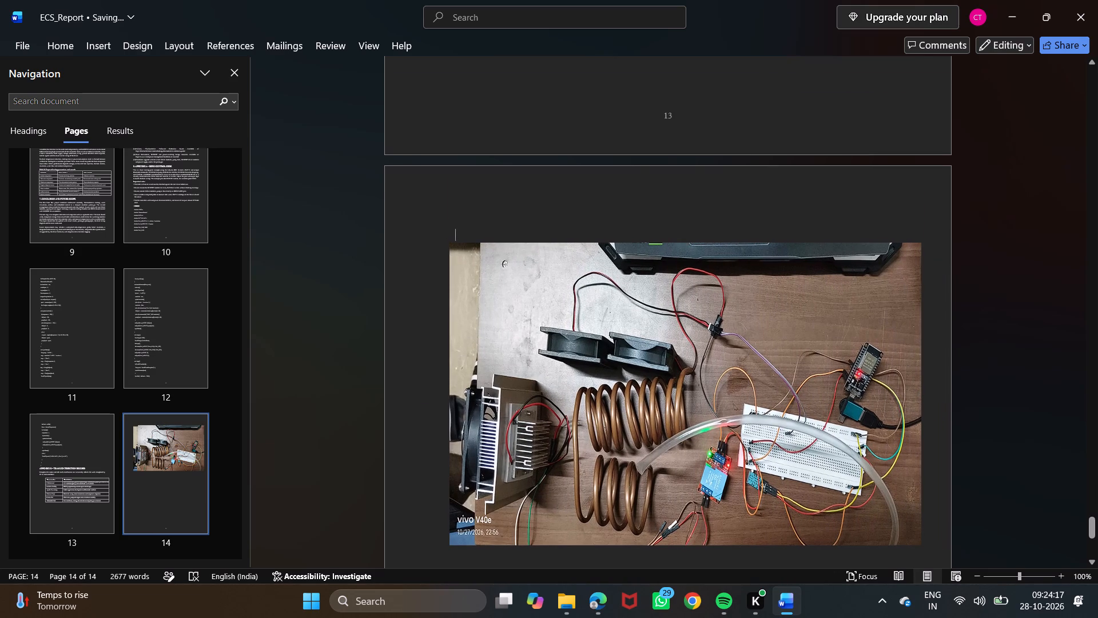
Make the prototype photo slightly taller by extending its bottom edge downward.
{"action": "scroll", "coordinate": [723, 422], "scroll_direction": "down", "scroll_amount": 1}
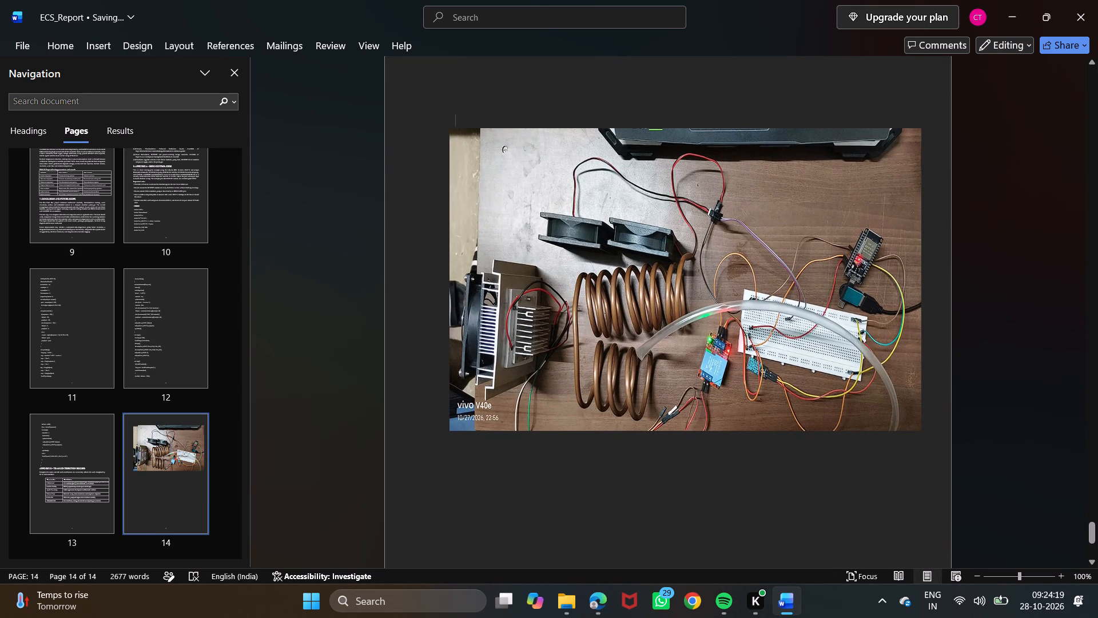
{"action": "left_click", "coordinate": [719, 356]}
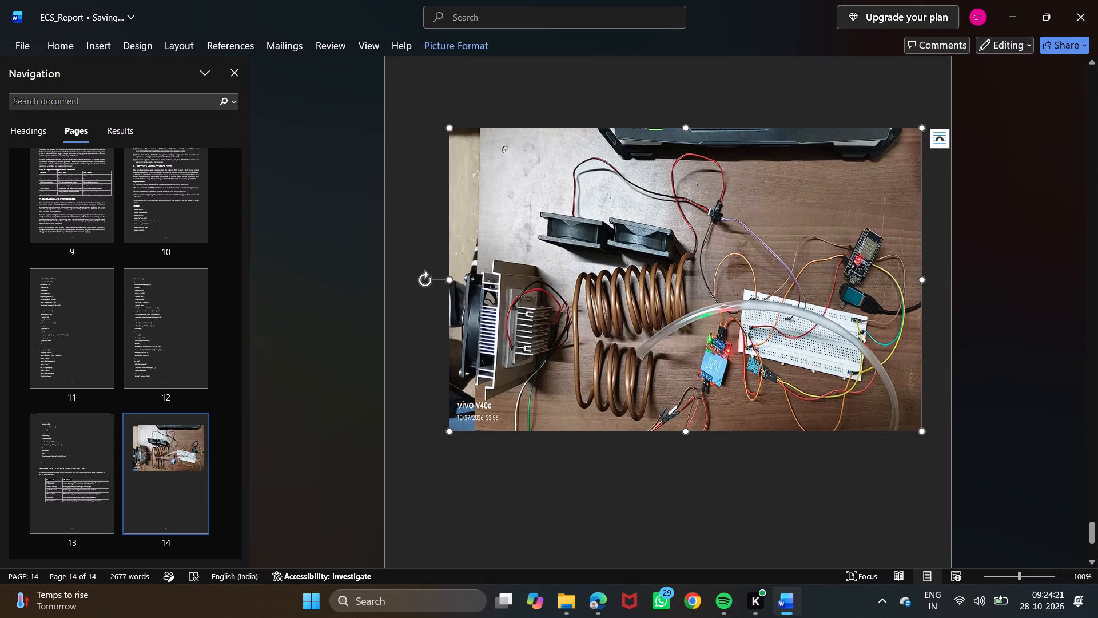
{"action": "left_click_drag", "start_coordinate": [685, 430], "coordinate": [680, 457]}
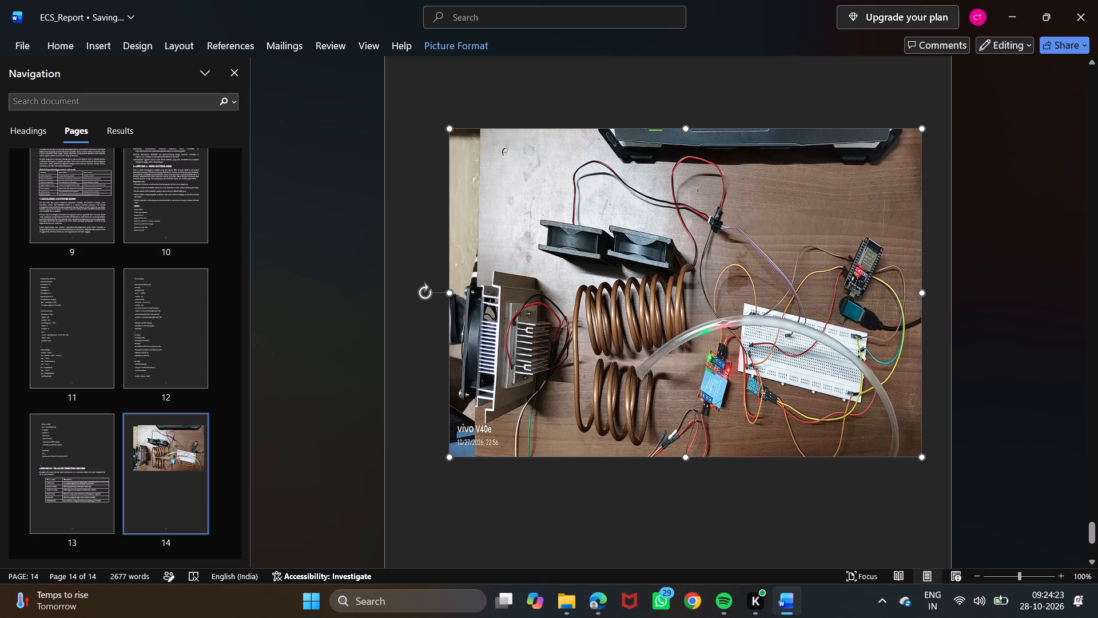
{"action": "left_click_drag", "start_coordinate": [680, 457], "coordinate": [680, 468]}
{"action": "left_click", "coordinate": [701, 517]}
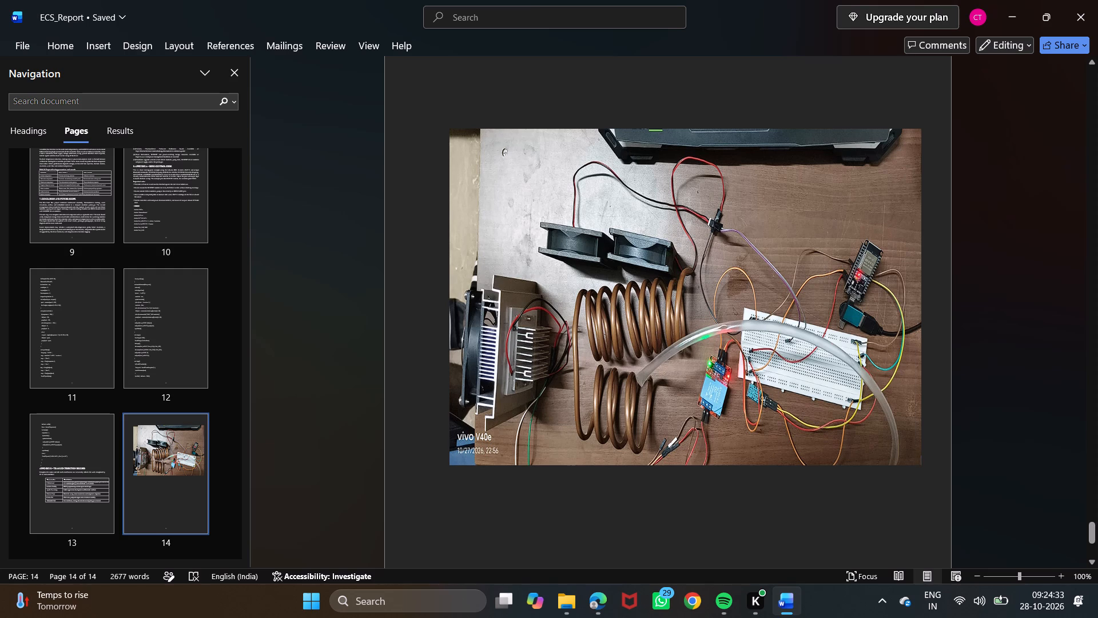
Insert ten line breaks after the prototype photo to reach the lower part of page 14.
{"action": "scroll", "coordinate": [753, 465], "scroll_direction": "down", "scroll_amount": 1}
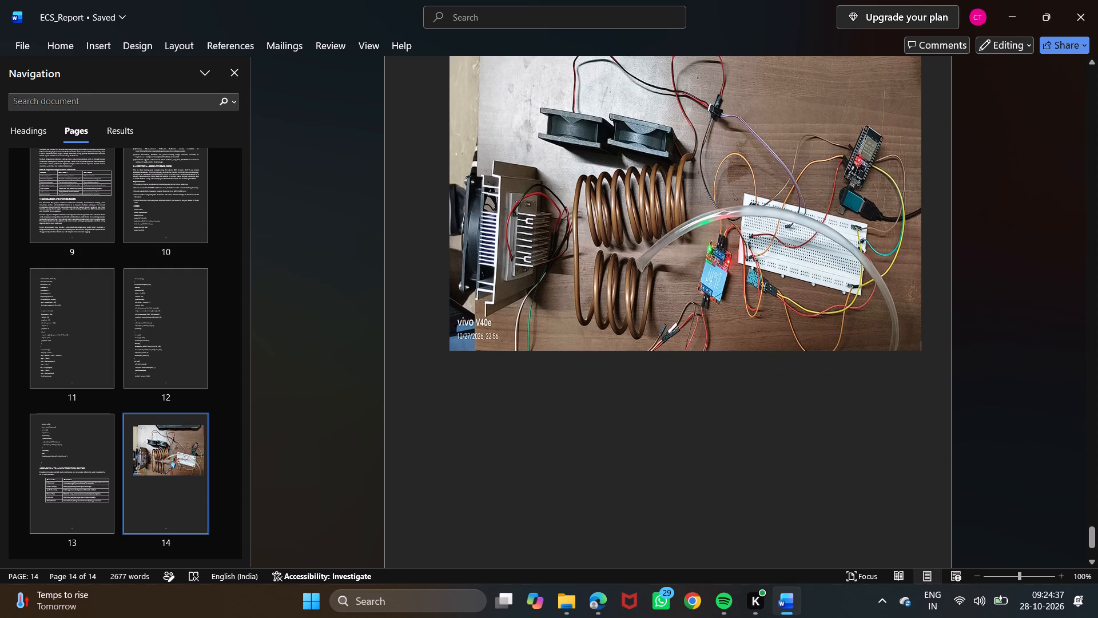
{"action": "scroll", "coordinate": [742, 433], "scroll_direction": "down", "scroll_amount": 3}
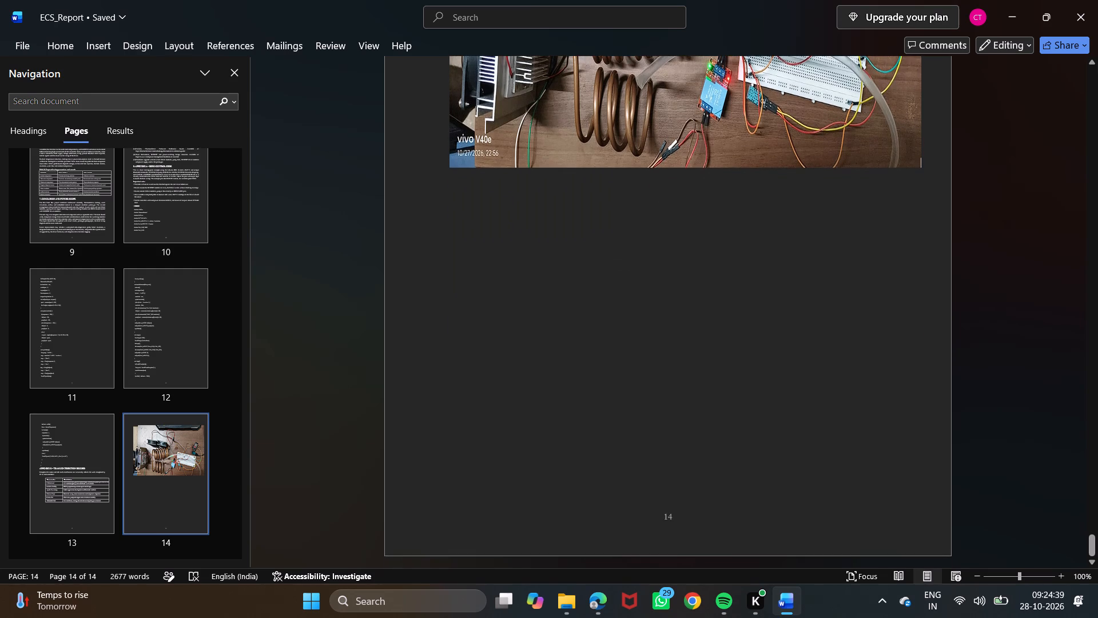
{"action": "left_click", "coordinate": [939, 161]}
{"action": "key", "text": "Return"}
{"action": "key", "text": "Return"}
{"action": "key", "text": "Return"}
{"action": "key", "text": "Return"}
{"action": "key", "text": "Return"}
{"action": "key", "text": "Return"}
{"action": "key", "text": "Return"}
{"action": "key", "text": "Return"}
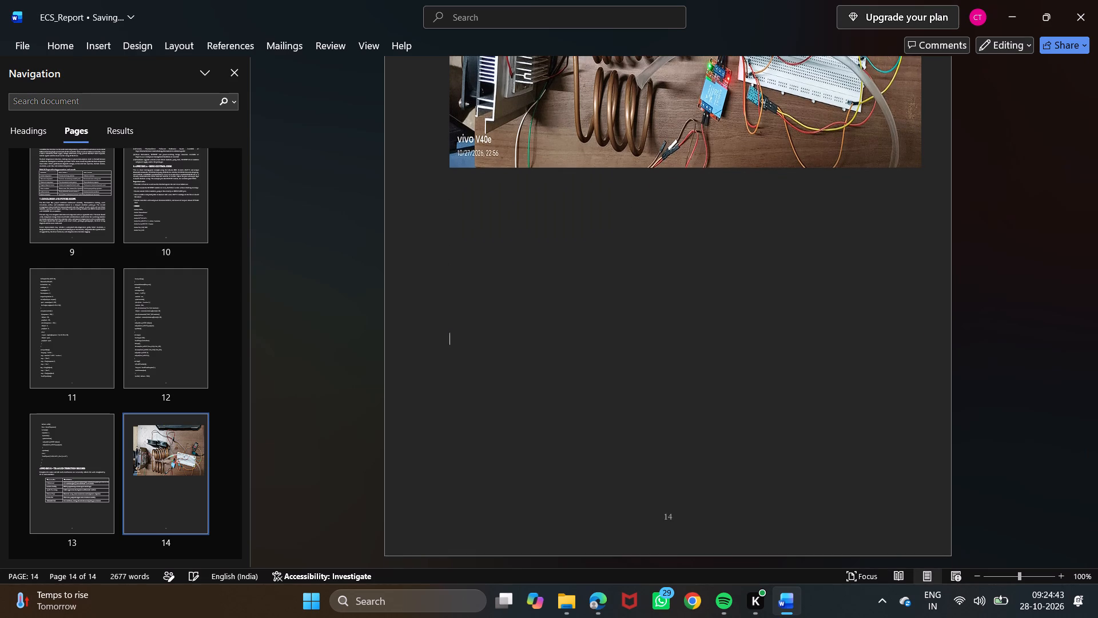
{"action": "key", "text": "Return"}
{"action": "key", "text": "Return"}
{"action": "key", "text": "Return"}
{"action": "key", "text": "BackSpace"}
Add "THANK YOU" on the last line of page 14, indented with spaces toward the middle.
{"action": "key", "text": "space"}
{"action": "key", "text": "space"}
{"action": "key", "text": "space"}
{"action": "key", "text": "space"}
{"action": "key", "text": "space"}
{"action": "key", "text": "space"}
{"action": "key", "text": "space"}
{"action": "key", "text": "space"}
{"action": "key", "text": "space"}
{"action": "key", "text": "space"}
{"action": "key", "text": "space"}
{"action": "key", "text": "space"}
{"action": "key", "text": "space"}
{"action": "key", "text": "space"}
{"action": "key", "text": "space"}
{"action": "key", "text": "space"}
{"action": "key", "text": "space"}
{"action": "key", "text": "space"}
{"action": "key", "text": "space"}
{"action": "key", "text": "space"}
{"action": "key", "text": "space"}
{"action": "key", "text": "t"}
{"action": "type", "text": "HANK YOU"}
{"action": "key", "text": "space"}
Insert about six more spaces before "THANK YOU" to shift it closer to the page centre.
{"action": "key", "text": "Left"}
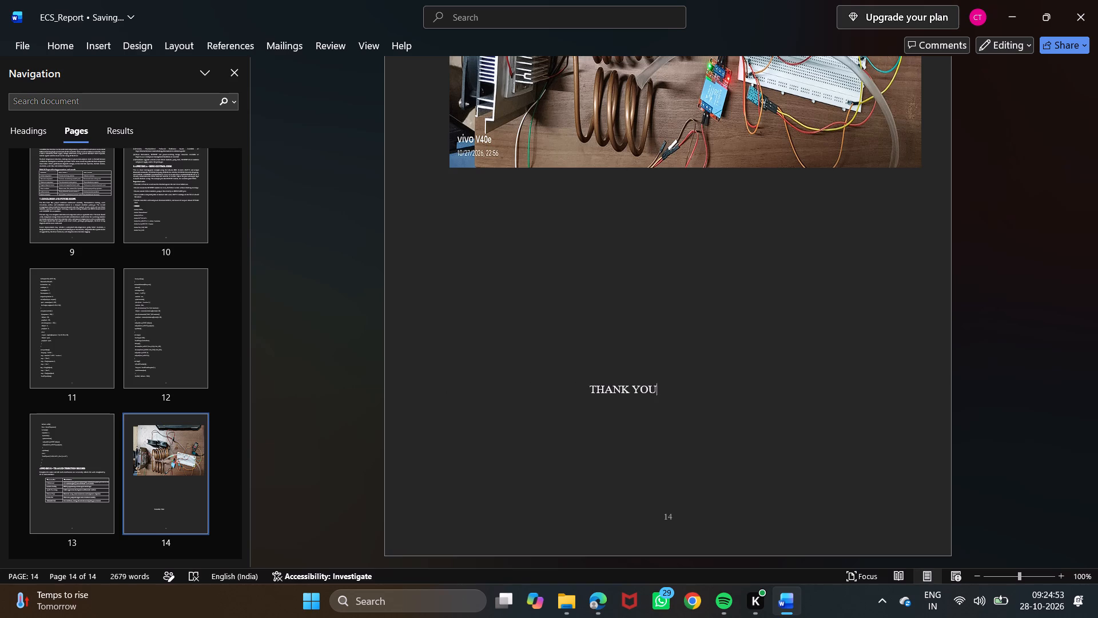
{"action": "key", "text": "Left"}
{"action": "key", "text": "Left"}
{"action": "key", "text": "Left"}
{"action": "key", "text": "Left"}
{"action": "key", "text": "Left"}
{"action": "key", "text": "Left"}
{"action": "key", "text": "Left"}
{"action": "key", "text": "Left"}
{"action": "key", "text": "Left"}
{"action": "key", "text": "space"}
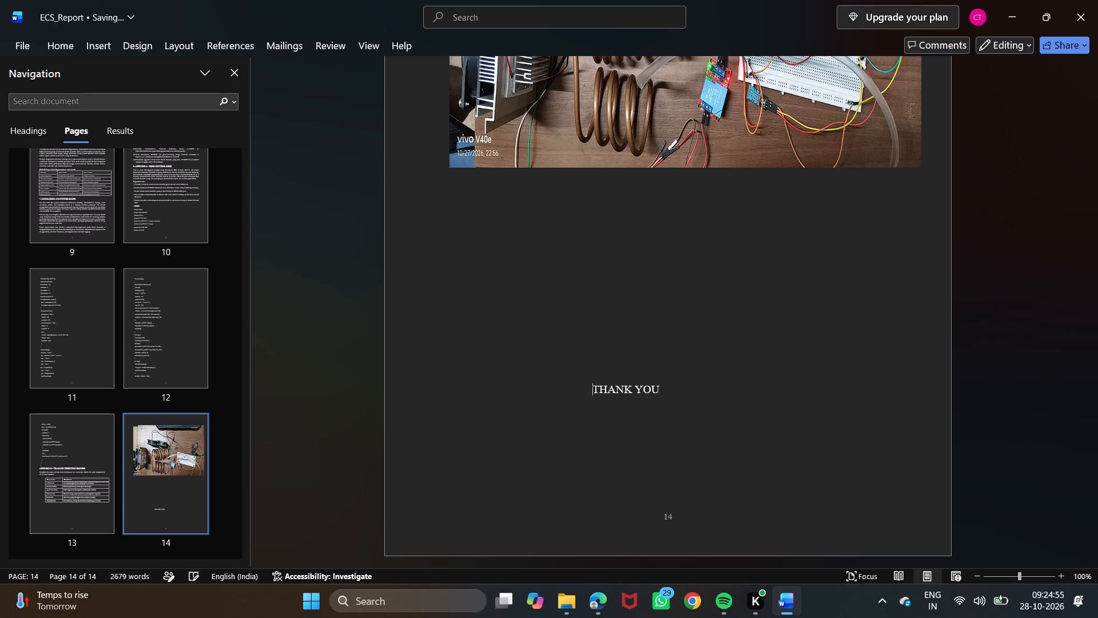
{"action": "key", "text": "space"}
{"action": "key", "text": "space"}
{"action": "key", "text": "space"}
{"action": "key", "text": "space"}
{"action": "key", "text": "space"}
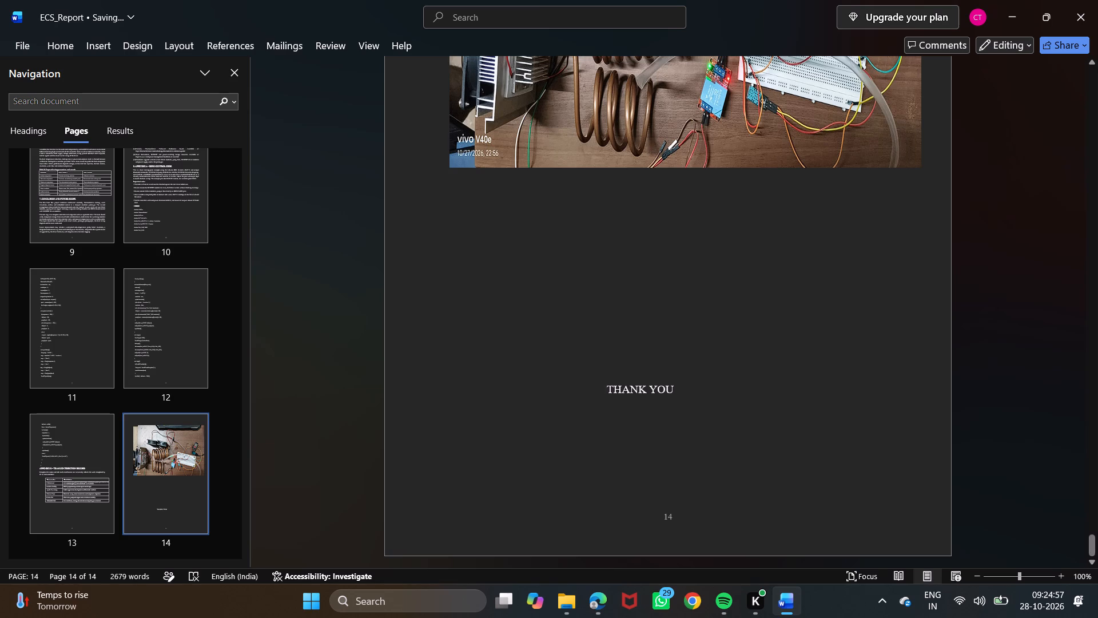
Format the "THANK YOU" text on page 14 as bold at font size 14.
{"action": "left_click_drag", "start_coordinate": [608, 387], "coordinate": [689, 389]}
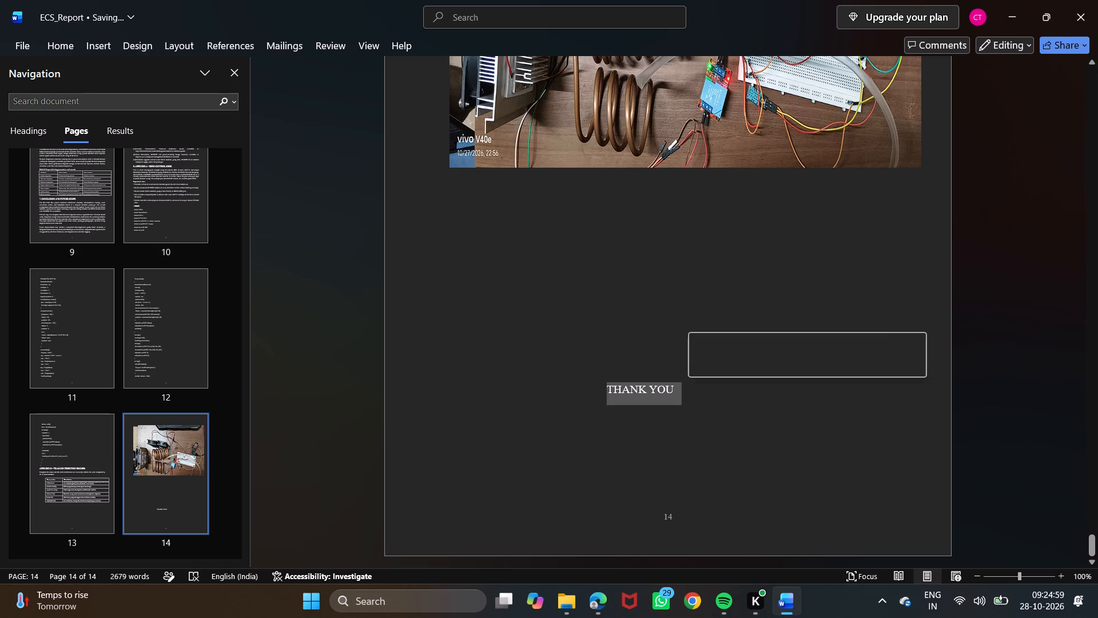
{"action": "left_click", "coordinate": [700, 360]}
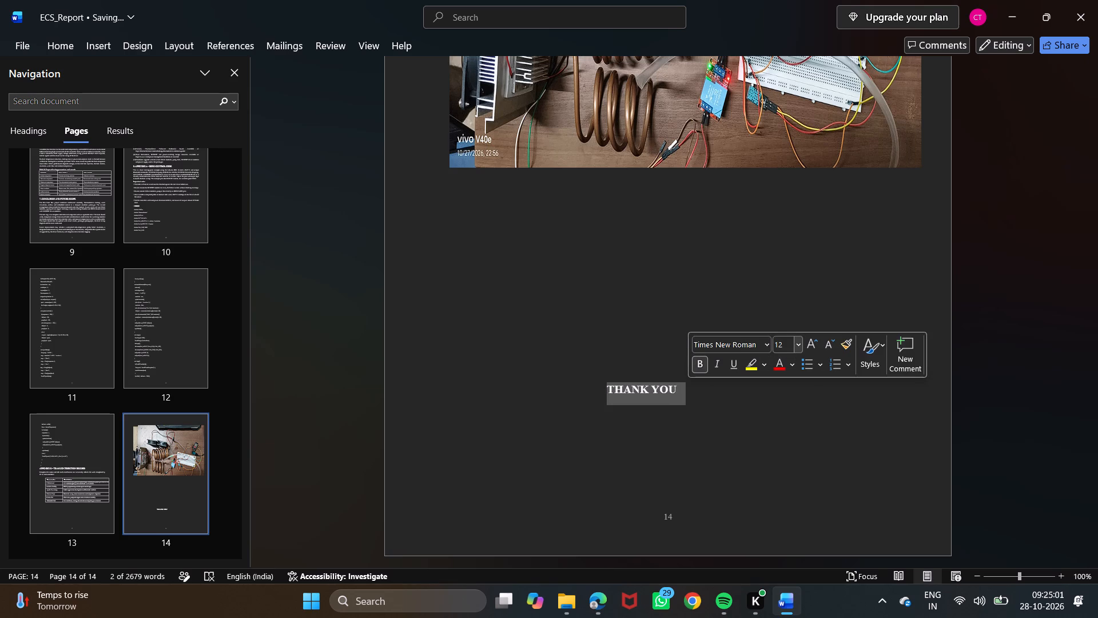
{"action": "left_click", "coordinate": [789, 344]}
{"action": "key", "text": "BackSpace"}
{"action": "key", "text": "1"}
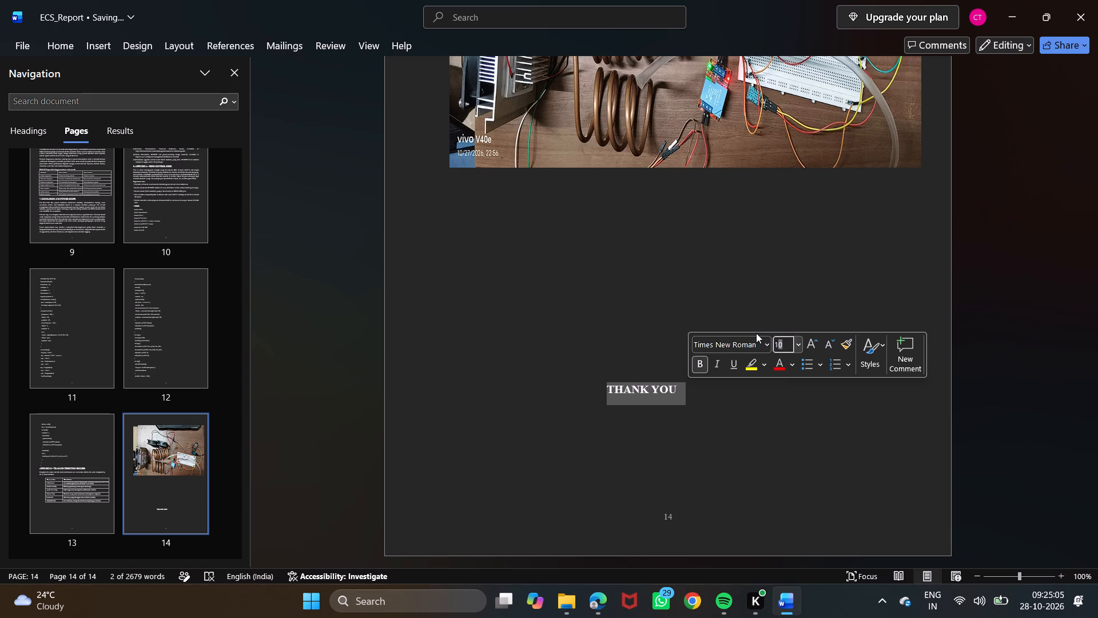
{"action": "key", "text": "4"}
{"action": "key", "text": "Return"}
{"action": "left_click", "coordinate": [733, 440]}
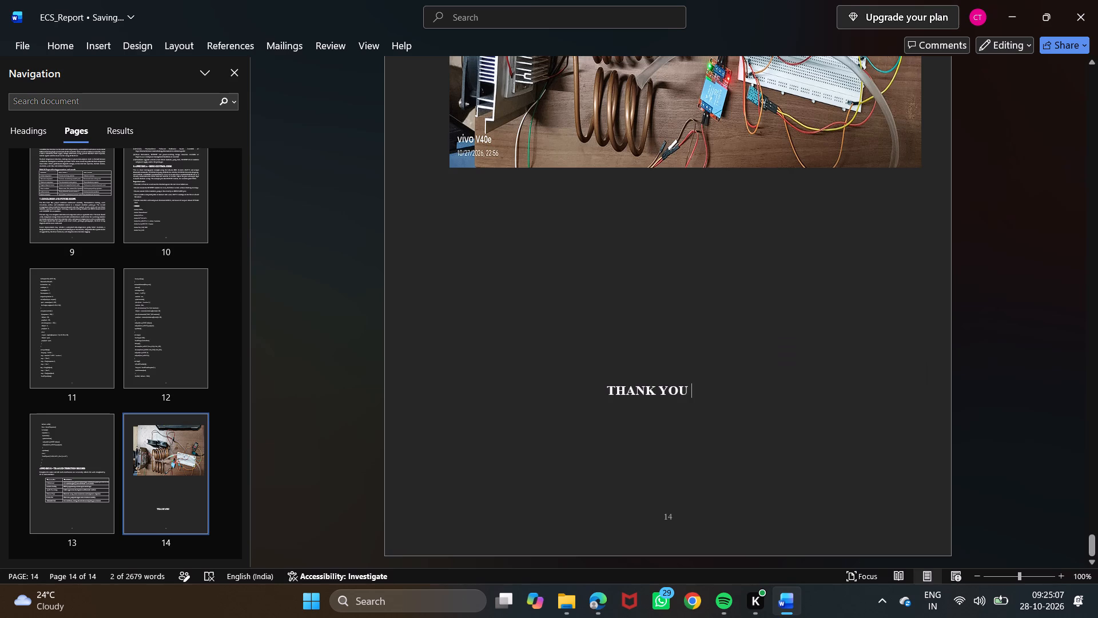
Start a new line below "THANK YOU" on page 14 and indent it with about 18 spaces.
{"action": "key", "text": "Return"}
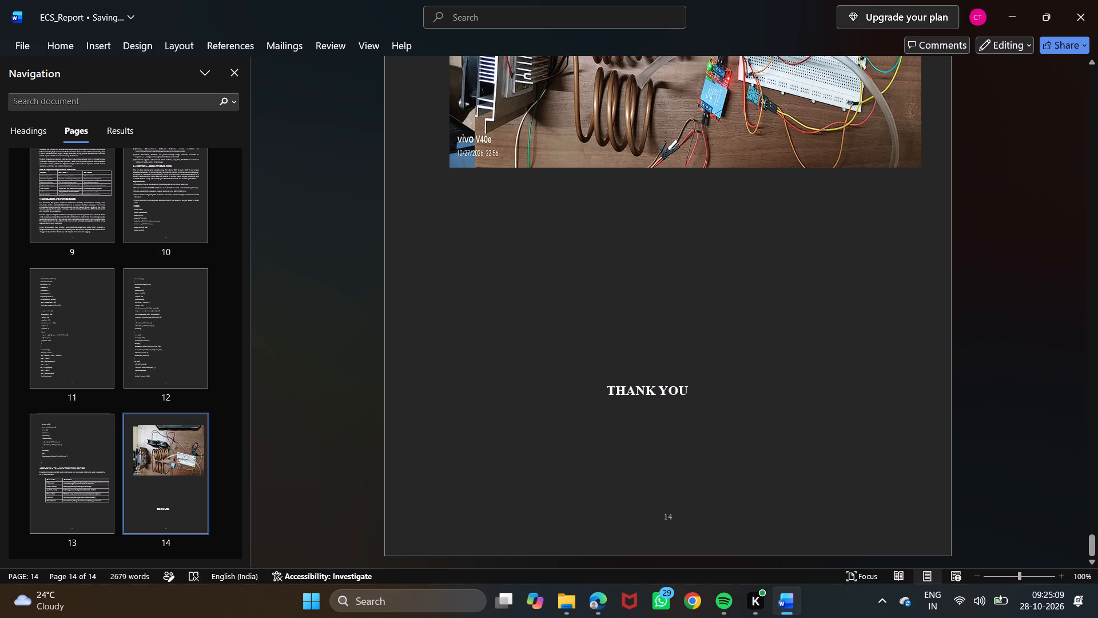
{"action": "key", "text": "space"}
{"action": "key", "text": "space"}
{"action": "key", "text": "space"}
{"action": "key", "text": "space"}
{"action": "key", "text": "space"}
{"action": "key", "text": "space"}
{"action": "key", "text": "space"}
{"action": "key", "text": "space"}
{"action": "key", "text": "space"}
{"action": "key", "text": "space"}
{"action": "key", "text": "space"}
{"action": "key", "text": "space"}
{"action": "key", "text": "space"}
{"action": "key", "text": "space"}
{"action": "key", "text": "space"}
{"action": "key", "text": "space"}
{"action": "key", "text": "space"}
{"action": "key", "text": "space"}
Copy the guiding professor's full line from below "Under the guidance of" on the cover page.
{"action": "scroll", "coordinate": [703, 395], "scroll_direction": "up", "scroll_amount": 10}
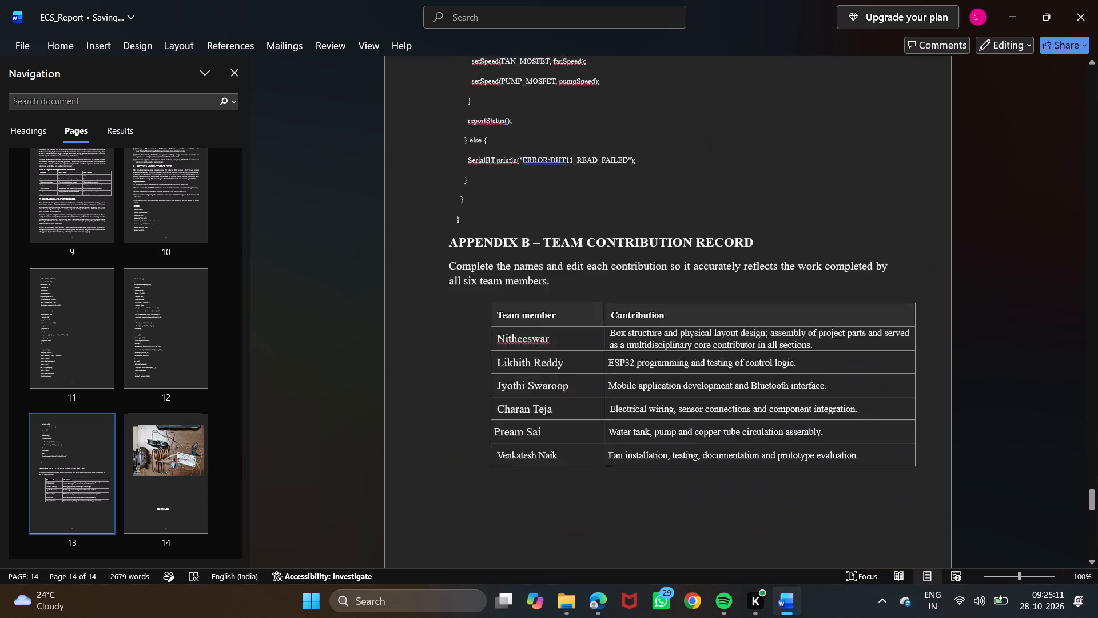
{"action": "scroll", "coordinate": [703, 395], "scroll_direction": "up", "scroll_amount": 20}
{"action": "scroll", "coordinate": [703, 395], "scroll_direction": "up", "scroll_amount": 19}
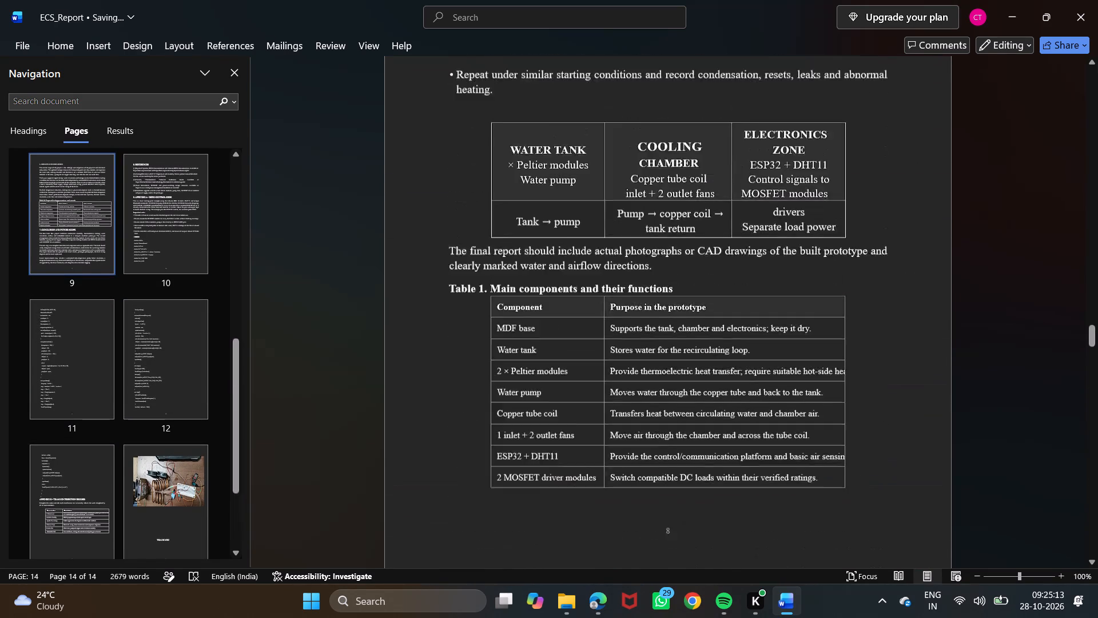
{"action": "scroll", "coordinate": [706, 392], "scroll_direction": "up", "scroll_amount": 20}
{"action": "scroll", "coordinate": [706, 392], "scroll_direction": "up", "scroll_amount": 19}
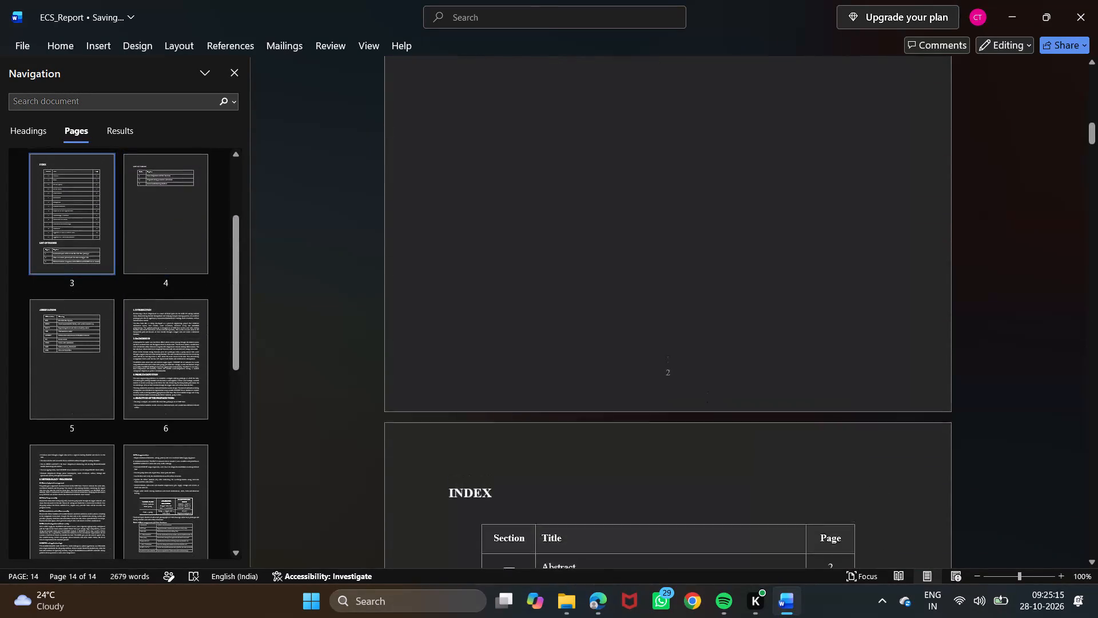
{"action": "scroll", "coordinate": [707, 390], "scroll_direction": "up", "scroll_amount": 10}
{"action": "scroll", "coordinate": [677, 513], "scroll_direction": "down", "scroll_amount": 3}
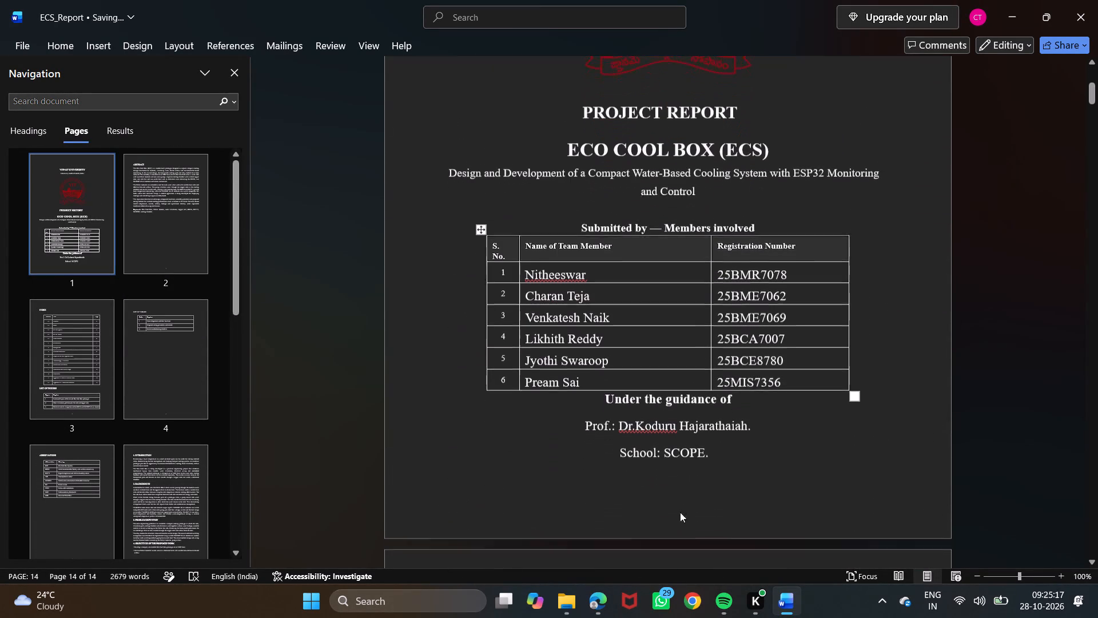
{"action": "left_click_drag", "start_coordinate": [578, 413], "coordinate": [730, 419]}
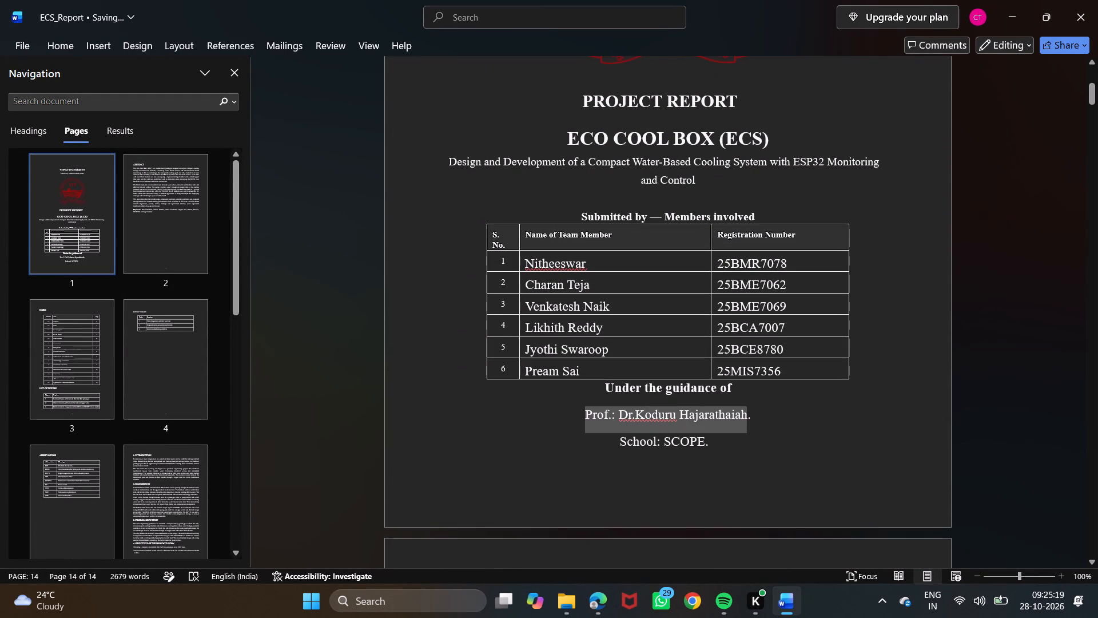
{"action": "left_click_drag", "start_coordinate": [730, 419], "coordinate": [751, 419]}
{"action": "key", "text": "ctrl+c"}
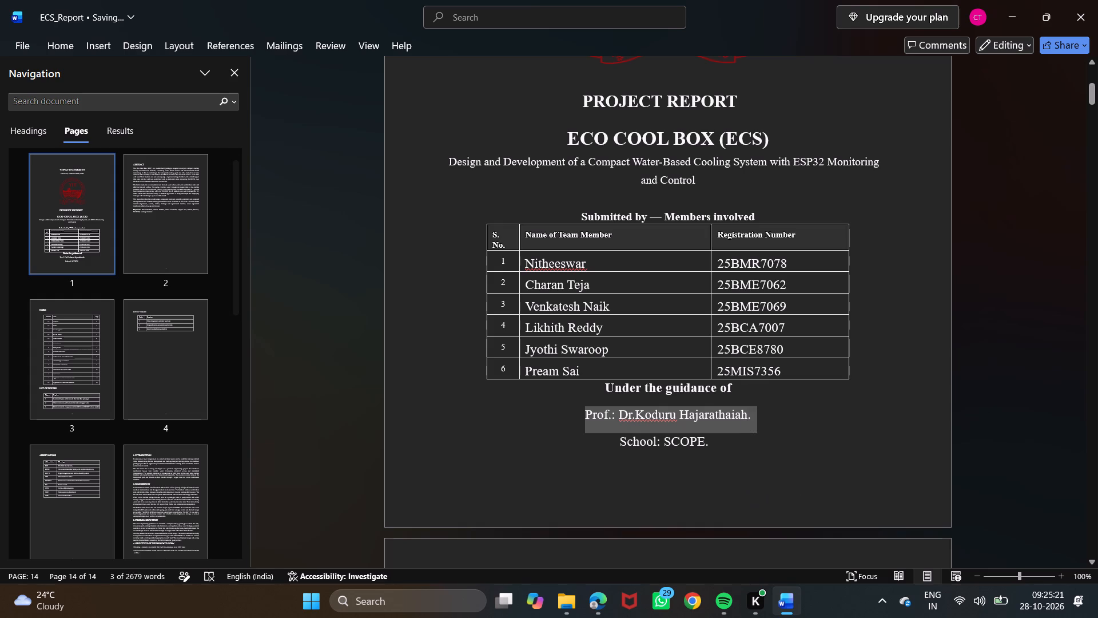
Paste the copied professor line directly below "THANK YOU" on page 14, on a new line indented with about 20 spaces.
{"action": "scroll", "coordinate": [791, 477], "scroll_direction": "down", "scroll_amount": 3}
{"action": "scroll", "coordinate": [138, 425], "scroll_direction": "down", "scroll_amount": 14}
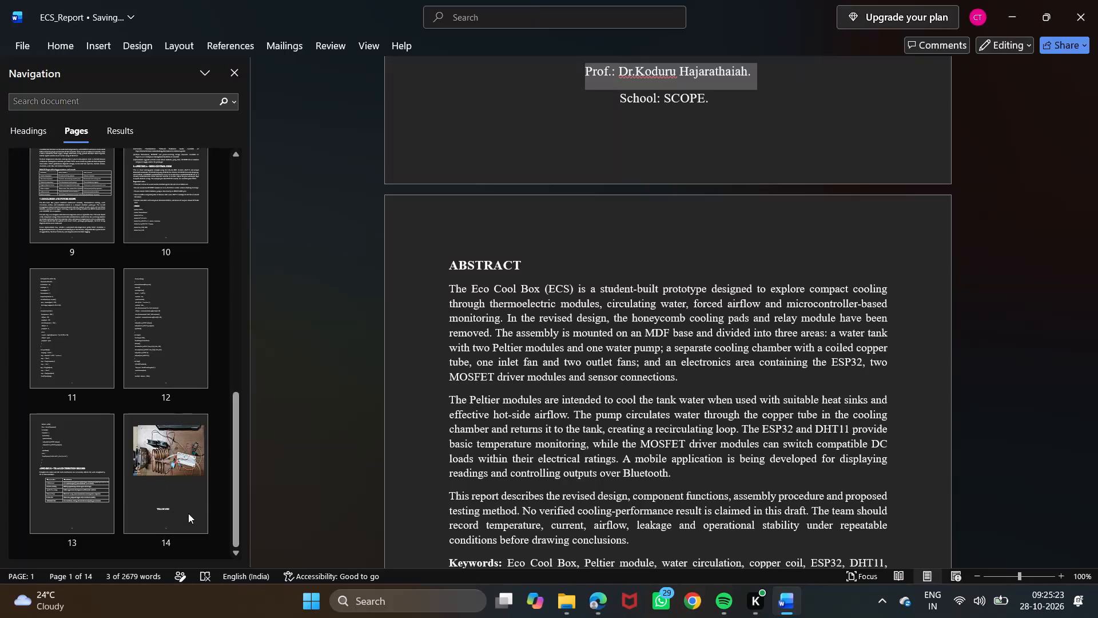
{"action": "left_click", "coordinate": [189, 512]}
{"action": "scroll", "coordinate": [627, 504], "scroll_direction": "down", "scroll_amount": 7}
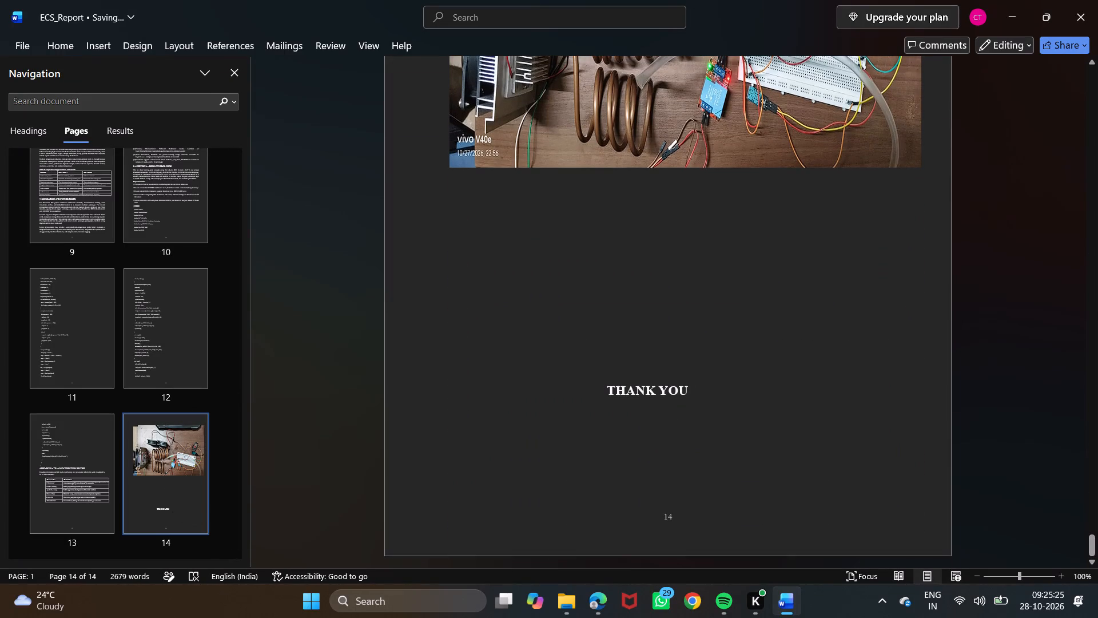
{"action": "left_click", "coordinate": [694, 396]}
{"action": "key", "text": "Return"}
{"action": "key", "text": "space"}
{"action": "key", "text": "space"}
{"action": "key", "text": "space"}
{"action": "key", "text": "space"}
{"action": "key", "text": "space"}
{"action": "key", "text": "space"}
{"action": "key", "text": "space"}
{"action": "key", "text": "space"}
{"action": "key", "text": "space"}
{"action": "key", "text": "space"}
{"action": "key", "text": "space"}
{"action": "key", "text": "space"}
{"action": "key", "text": "space"}
{"action": "key", "text": "space"}
{"action": "key", "text": "space"}
{"action": "key", "text": "space"}
{"action": "key", "text": "space"}
{"action": "key", "text": "space"}
{"action": "key", "text": "space"}
{"action": "key", "text": "space"}
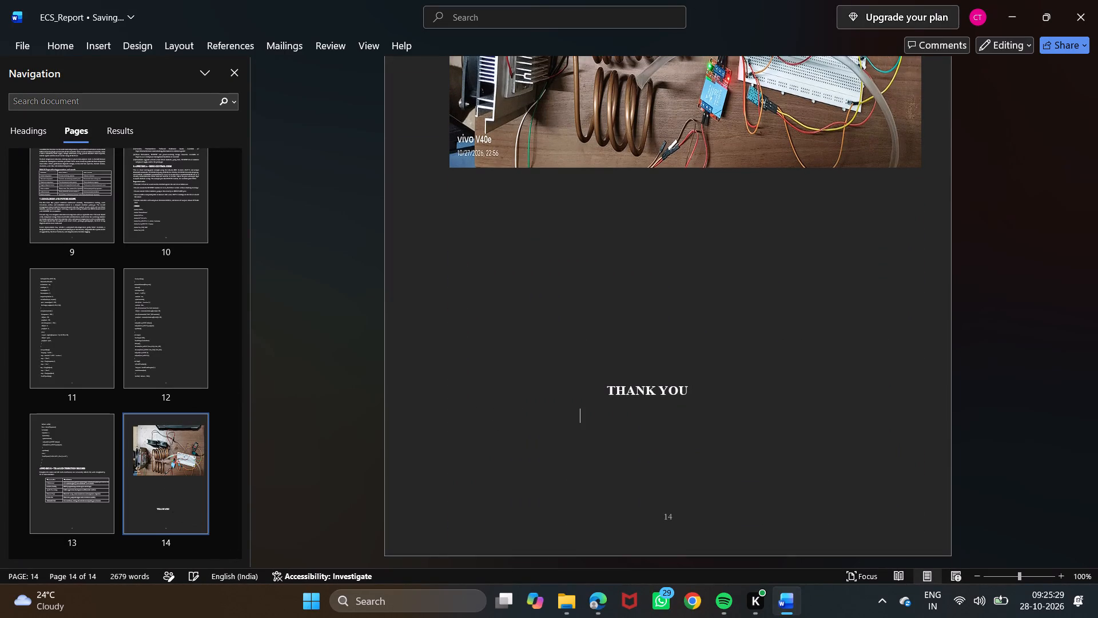
{"action": "key", "text": "ctrl+v"}
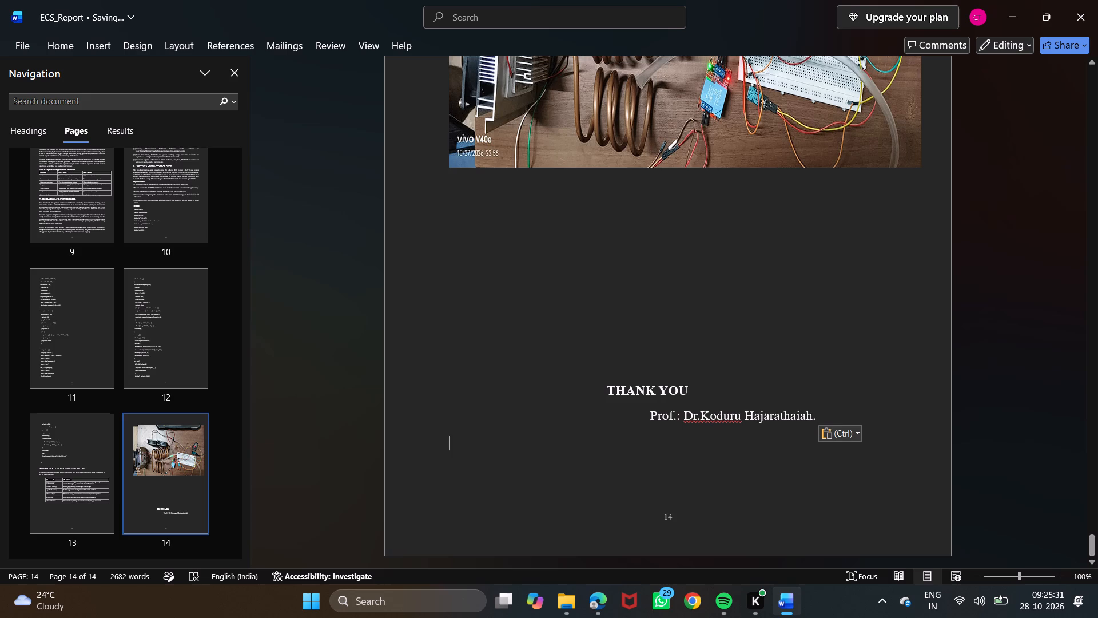
Delete the spaces before the pasted professor line on page 14.
{"action": "left_click", "coordinate": [641, 409]}
{"action": "key", "text": "BackSpace"}
{"action": "key", "text": "BackSpace"}
{"action": "key", "text": "BackSpace"}
{"action": "key", "text": "BackSpace"}
{"action": "key", "text": "BackSpace"}
{"action": "key", "text": "BackSpace"}
{"action": "key", "text": "BackSpace"}
{"action": "key", "text": "BackSpace"}
{"action": "key", "text": "BackSpace"}
{"action": "key", "text": "BackSpace"}
{"action": "key", "text": "BackSpace"}
{"action": "key", "text": "BackSpace"}
{"action": "key", "text": "BackSpace"}
{"action": "key", "text": "BackSpace"}
{"action": "key", "text": "BackSpace"}
{"action": "key", "text": "BackSpace"}
{"action": "key", "text": "BackSpace"}
{"action": "key", "text": "BackSpace"}
{"action": "key", "text": "BackSpace"}
{"action": "key", "text": "BackSpace"}
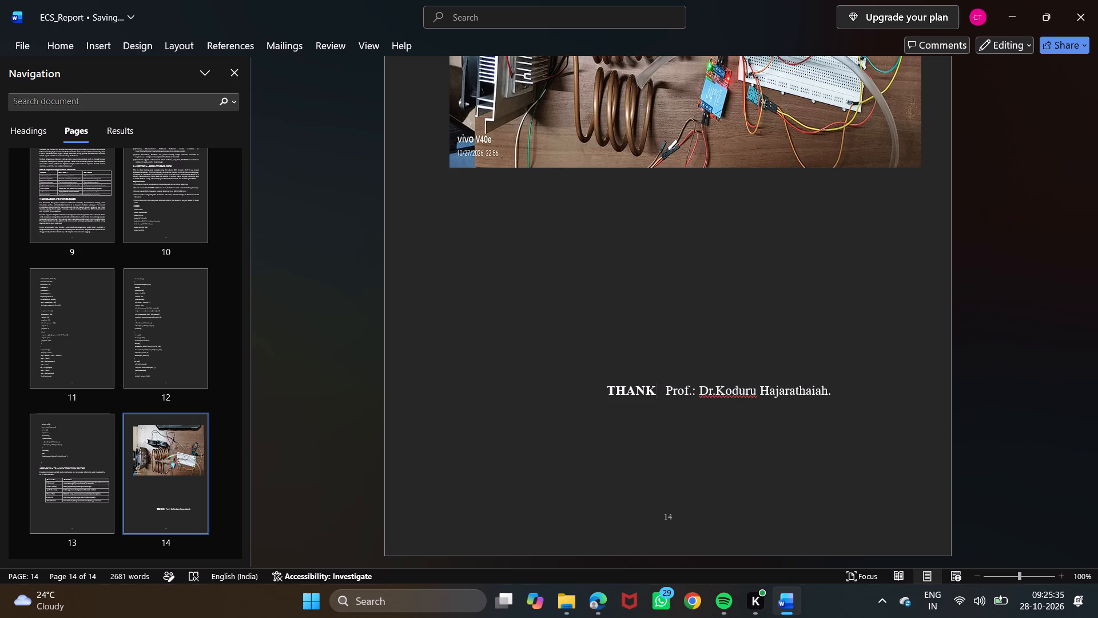
Retype "YOU" after "THANK" and put the professor line on its own line below it.
{"action": "key", "text": "space"}
{"action": "type", "text": "YOU"}
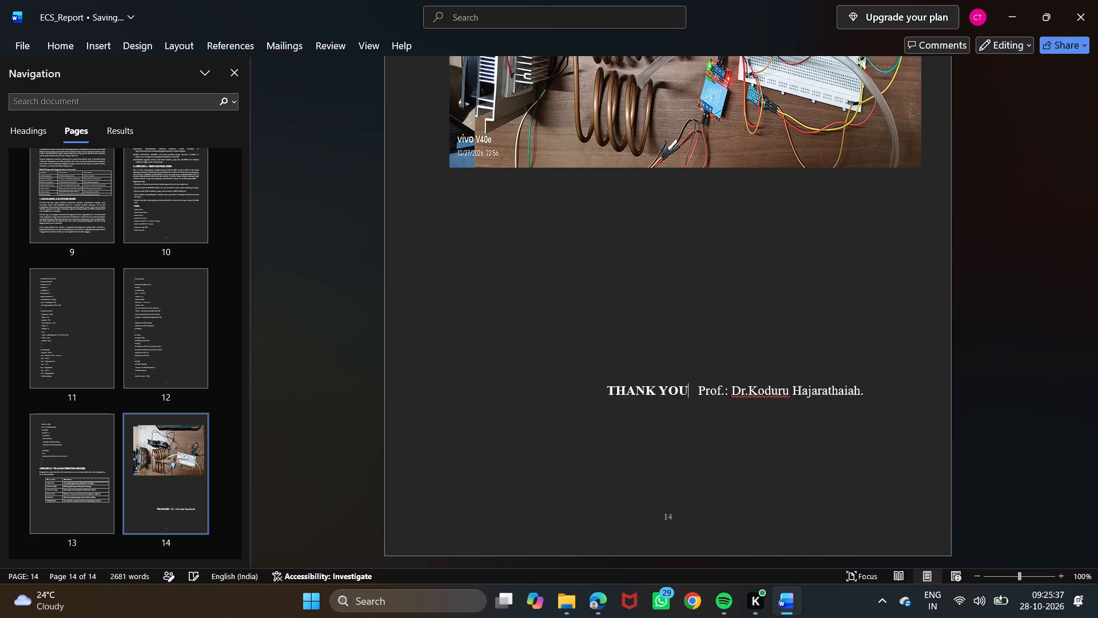
{"action": "key", "text": "Return"}
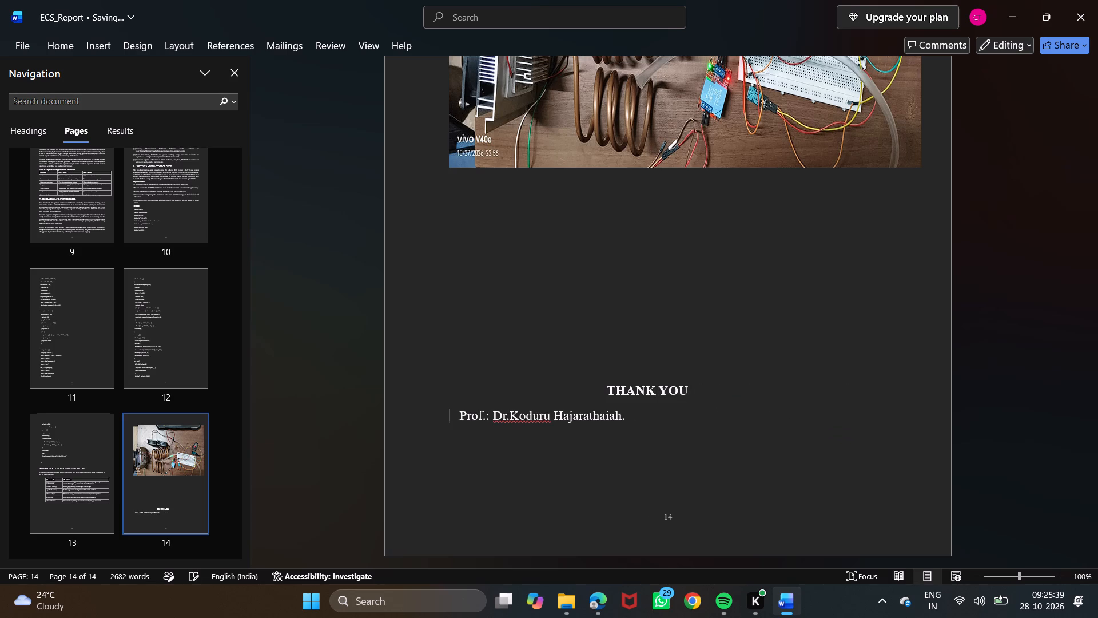
Insert about 26 spaces before the professor line to centre it under "THANK YOU".
{"action": "key", "text": "space"}
{"action": "key", "text": "space"}
{"action": "key", "text": "space"}
{"action": "key", "text": "space"}
{"action": "key", "text": "space"}
{"action": "key", "text": "space"}
{"action": "key", "text": "space"}
{"action": "key", "text": "space"}
{"action": "key", "text": "space"}
{"action": "key", "text": "space"}
{"action": "key", "text": "space"}
{"action": "key", "text": "space"}
{"action": "key", "text": "space"}
{"action": "key", "text": "space"}
{"action": "key", "text": "space"}
{"action": "key", "text": "space"}
{"action": "key", "text": "space"}
{"action": "key", "text": "space"}
{"action": "key", "text": "space"}
{"action": "key", "text": "space"}
{"action": "key", "text": "space"}
{"action": "key", "text": "space"}
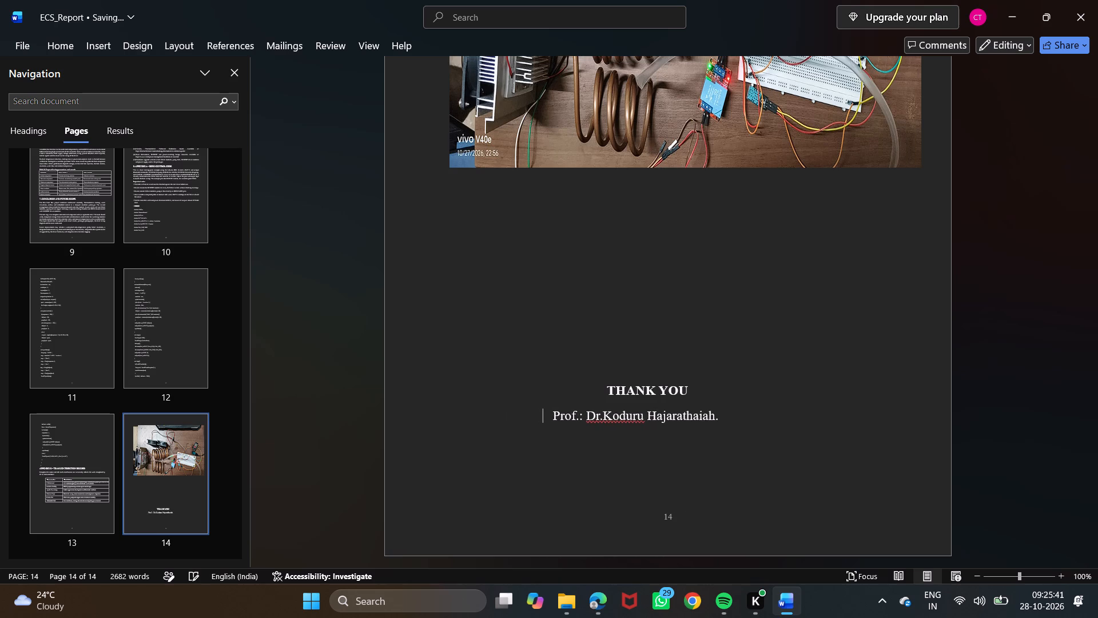
{"action": "key", "text": "space"}
{"action": "key", "text": "space"}
{"action": "key", "text": "space"}
{"action": "key", "text": "space"}
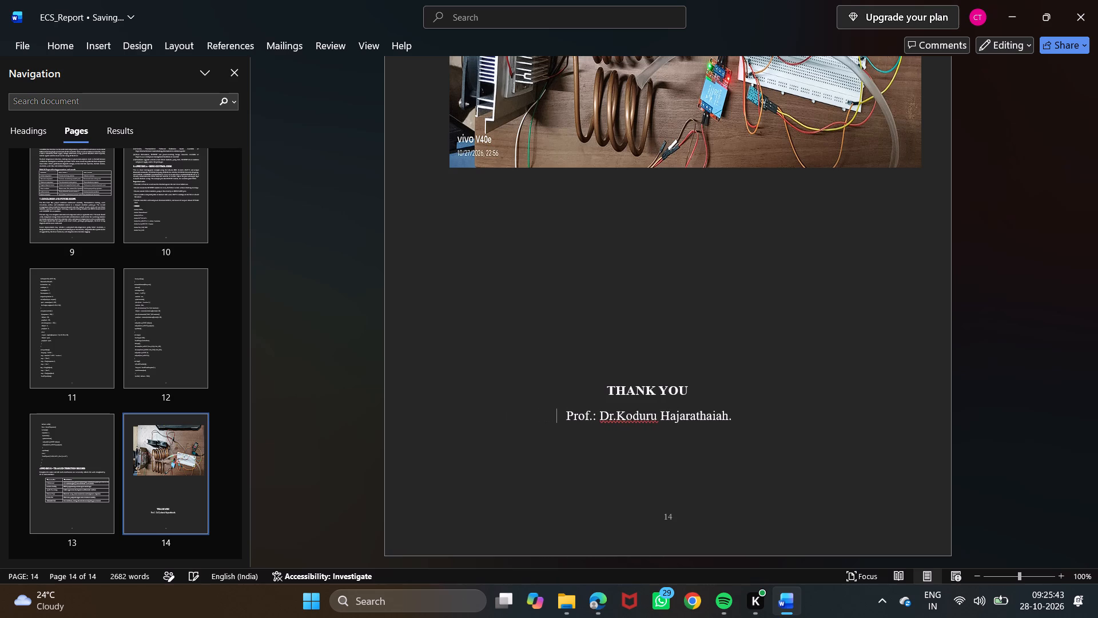
Add the line "Academic year : 2026-2027" below the professor line, indented with spaces toward the middle.
{"action": "scroll", "coordinate": [660, 413], "scroll_direction": "up", "scroll_amount": 1}
{"action": "scroll", "coordinate": [793, 414], "scroll_direction": "down", "scroll_amount": 2}
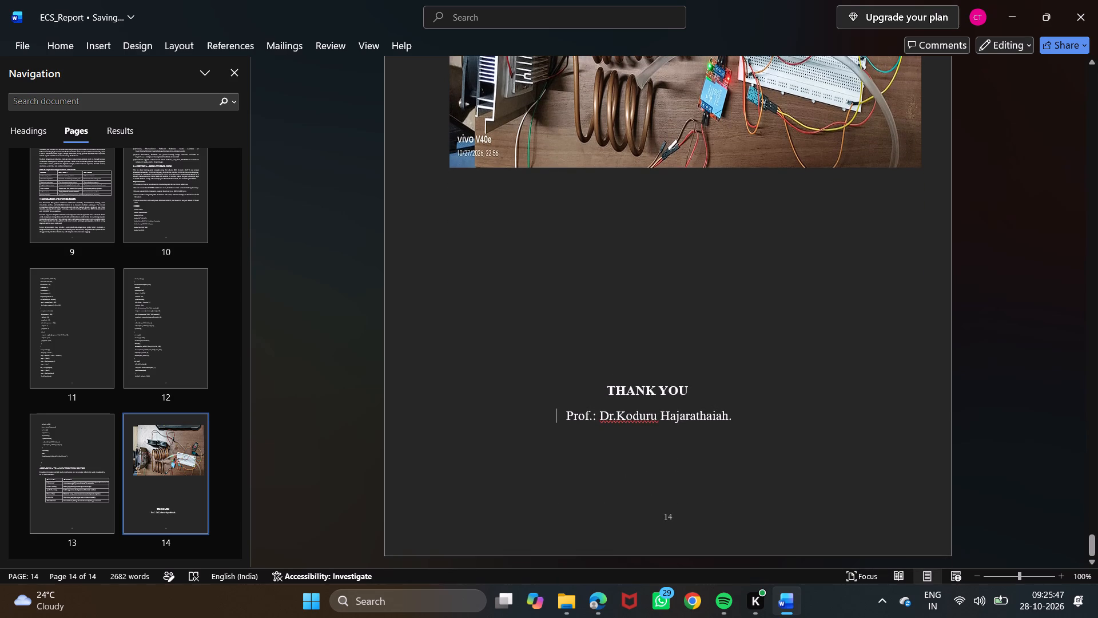
{"action": "left_click", "coordinate": [742, 418]}
{"action": "key", "text": "Return"}
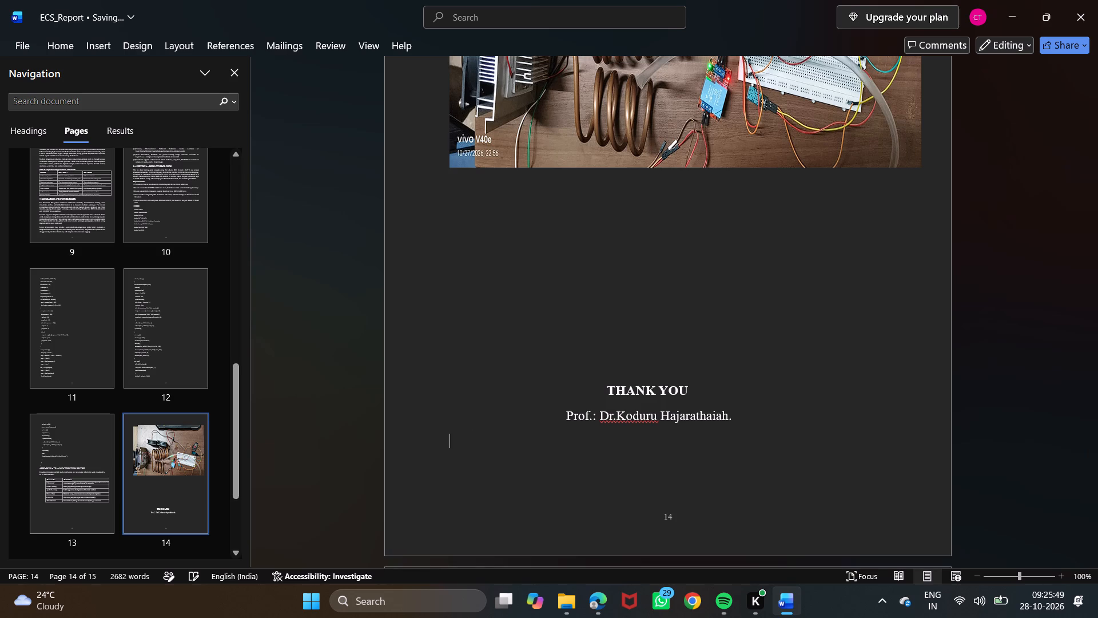
{"action": "key", "text": "space"}
{"action": "key", "text": "space"}
{"action": "key", "text": "space"}
{"action": "key", "text": "space"}
{"action": "key", "text": "space"}
{"action": "key", "text": "space"}
{"action": "key", "text": "space"}
{"action": "key", "text": "space"}
{"action": "key", "text": "space"}
{"action": "key", "text": "space"}
{"action": "key", "text": "space"}
{"action": "key", "text": "space"}
{"action": "key", "text": "space"}
{"action": "key", "text": "space"}
{"action": "key", "text": "space"}
{"action": "key", "text": "space"}
{"action": "key", "text": "space"}
{"action": "key", "text": "space"}
{"action": "key", "text": "space"}
{"action": "key", "text": "space"}
{"action": "type", "text": "cademic year"}
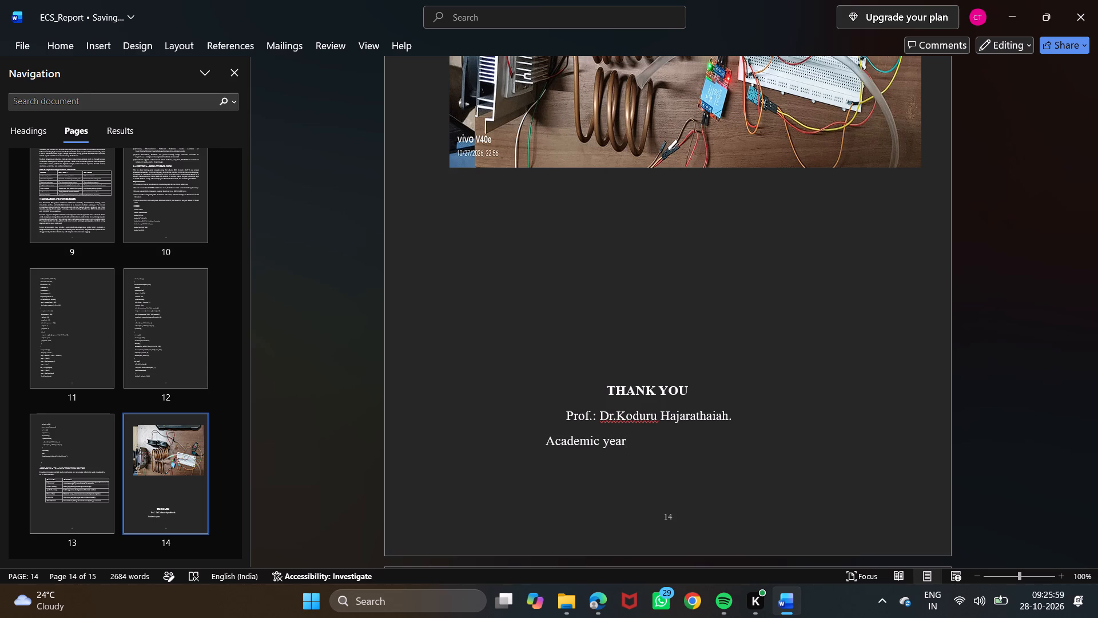
{"action": "key", "text": "space"}
{"action": "type", "text": "-"}
{"action": "key", "text": "space"}
{"action": "key", "text": "BackSpace"}
{"action": "key", "text": "BackSpace"}
{"action": "type", "text": ":"}
{"action": "key", "text": "space"}
{"action": "type", "text": "2036"}
{"action": "key", "text": "BackSpace"}
{"action": "key", "text": "BackSpace"}
{"action": "type", "text": "26"}
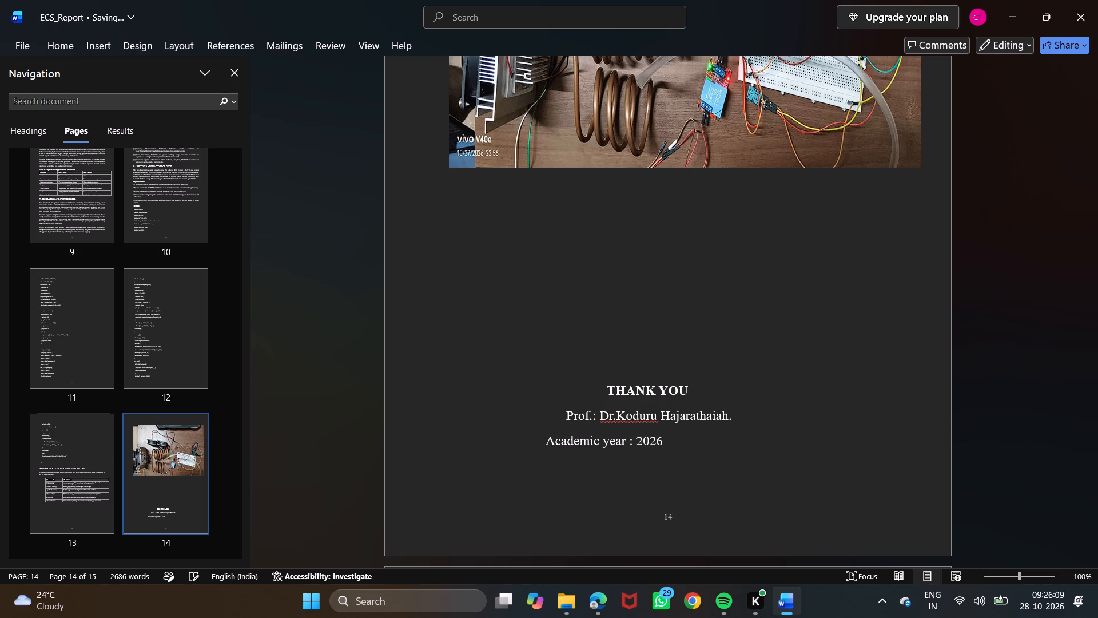
{"action": "type", "text": "-27"}
{"action": "key", "text": "BackSpace"}
{"action": "type", "text": "2027"}
{"action": "left_click", "coordinate": [673, 446]}
{"action": "key", "text": "BackSpace"}
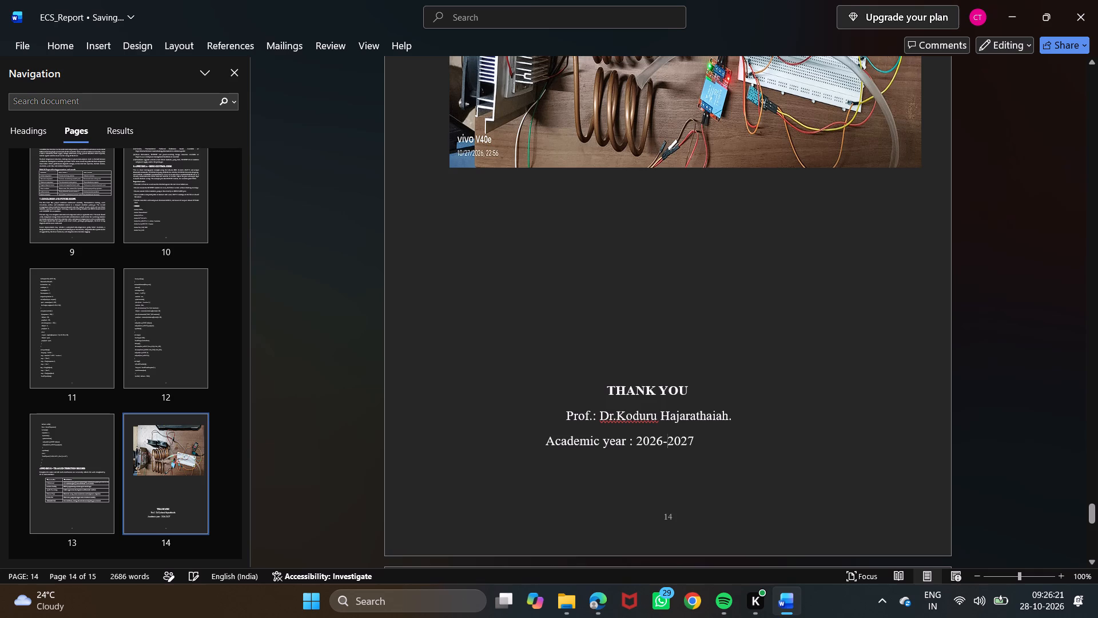
Add about eight spaces before the "Academic year : 2026-2027" line to centre it under the professor line.
{"action": "left_click", "coordinate": [546, 443]}
{"action": "key", "text": "space"}
{"action": "key", "text": "space"}
{"action": "key", "text": "space"}
{"action": "key", "text": "space"}
{"action": "key", "text": "space"}
{"action": "key", "text": "space"}
{"action": "key", "text": "space"}
{"action": "key", "text": "space"}
{"action": "key", "text": "space"}
{"action": "key", "text": "space"}
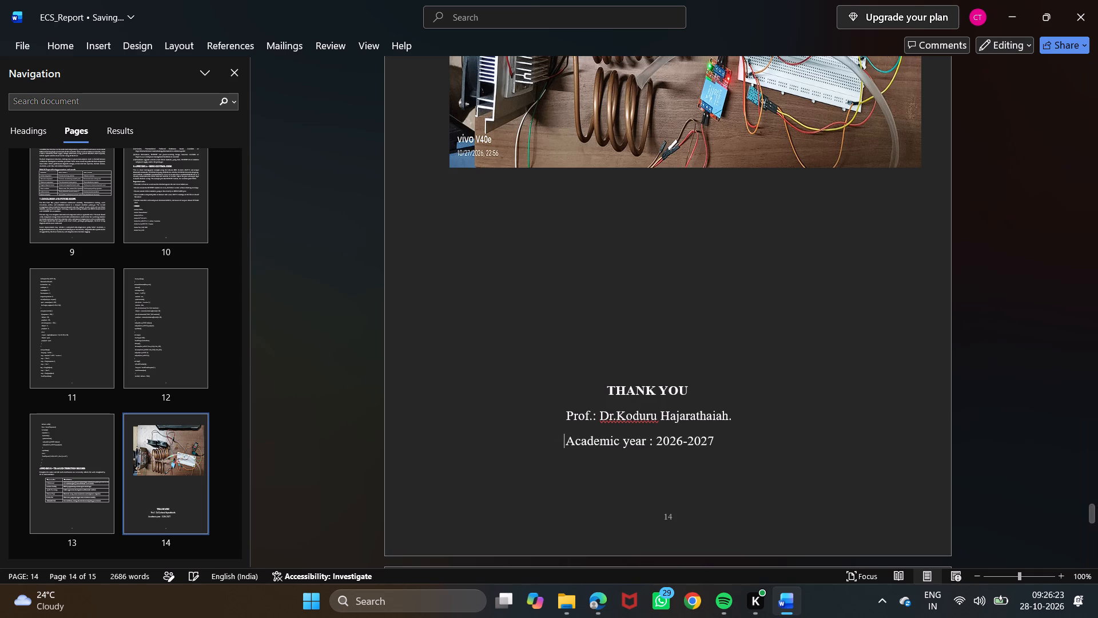
{"action": "key", "text": "BackSpace"}
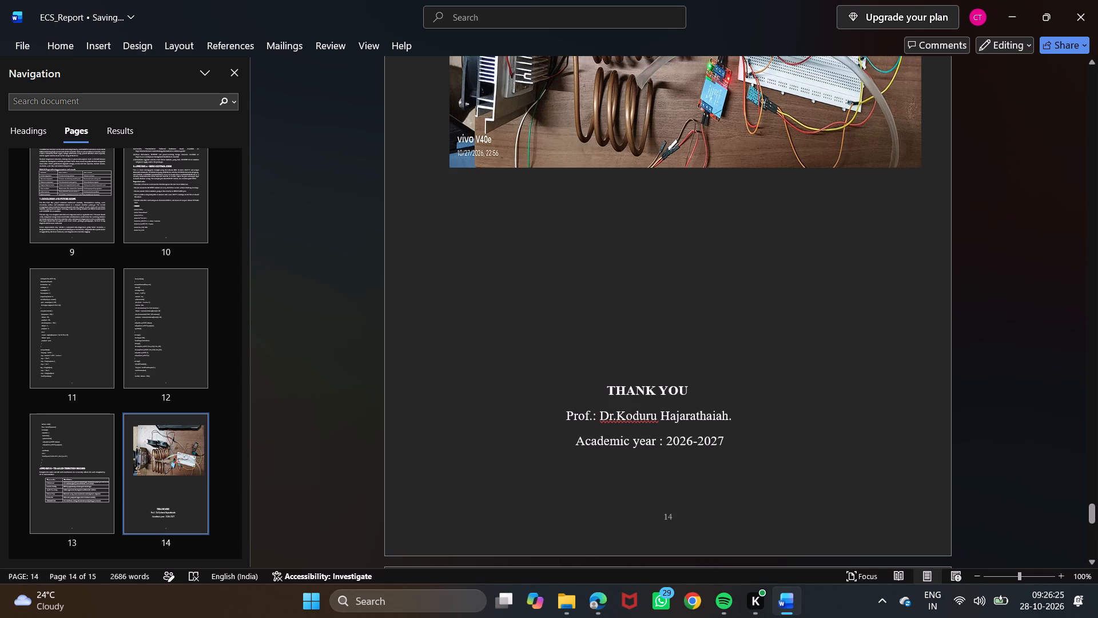
{"action": "key", "text": "BackSpace"}
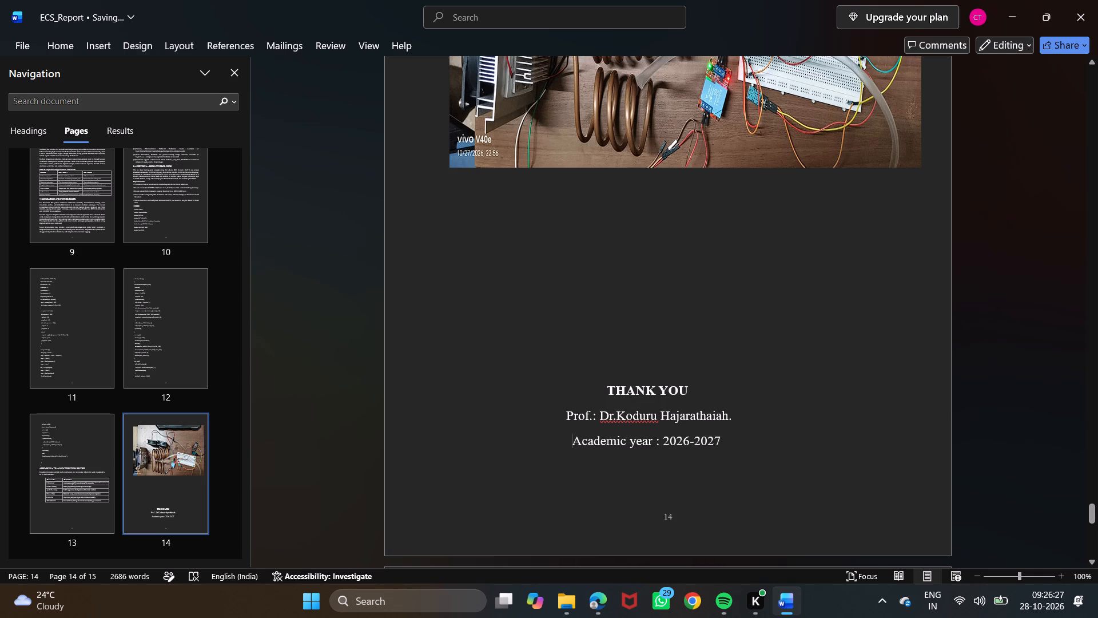
Add a period at the end of the "Academic year : 2026-2027" line on page 14.
{"action": "left_click", "coordinate": [721, 439]}
{"action": "key", "text": "period"}
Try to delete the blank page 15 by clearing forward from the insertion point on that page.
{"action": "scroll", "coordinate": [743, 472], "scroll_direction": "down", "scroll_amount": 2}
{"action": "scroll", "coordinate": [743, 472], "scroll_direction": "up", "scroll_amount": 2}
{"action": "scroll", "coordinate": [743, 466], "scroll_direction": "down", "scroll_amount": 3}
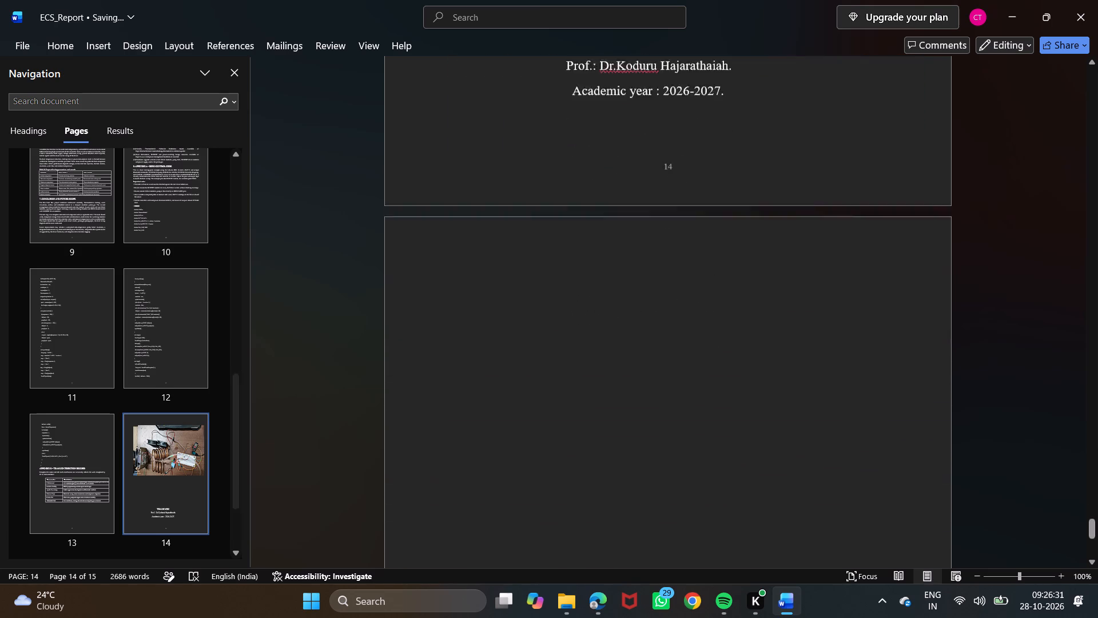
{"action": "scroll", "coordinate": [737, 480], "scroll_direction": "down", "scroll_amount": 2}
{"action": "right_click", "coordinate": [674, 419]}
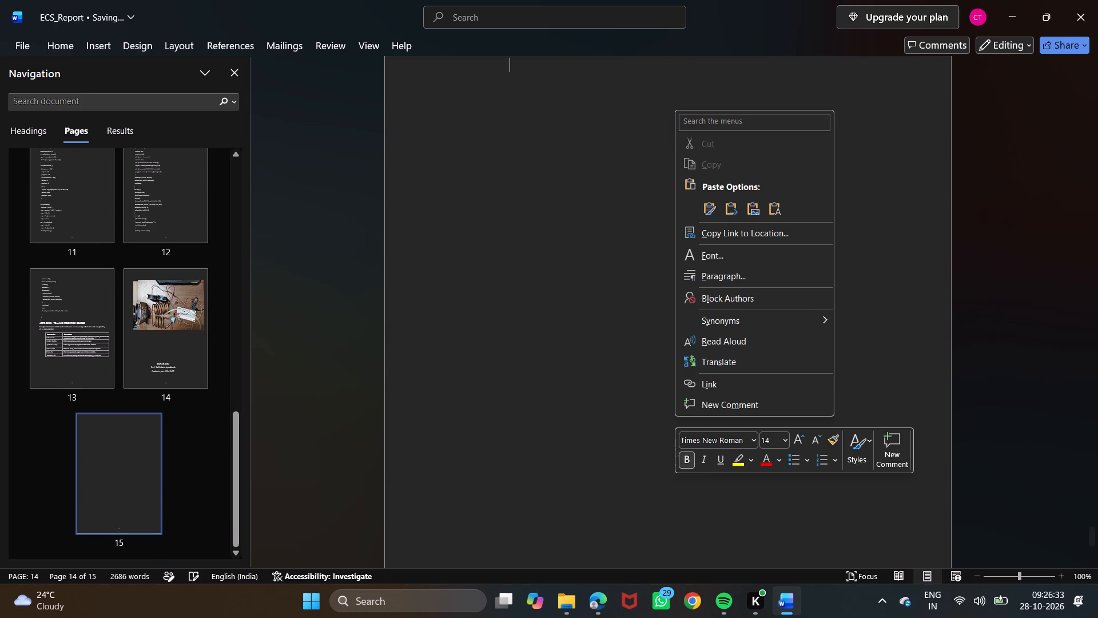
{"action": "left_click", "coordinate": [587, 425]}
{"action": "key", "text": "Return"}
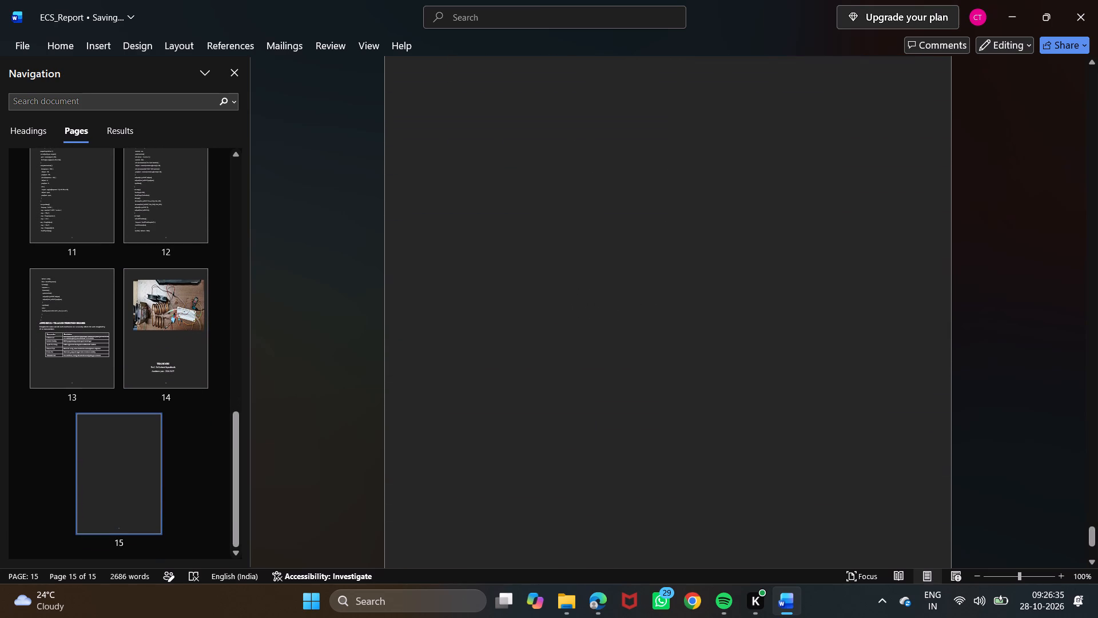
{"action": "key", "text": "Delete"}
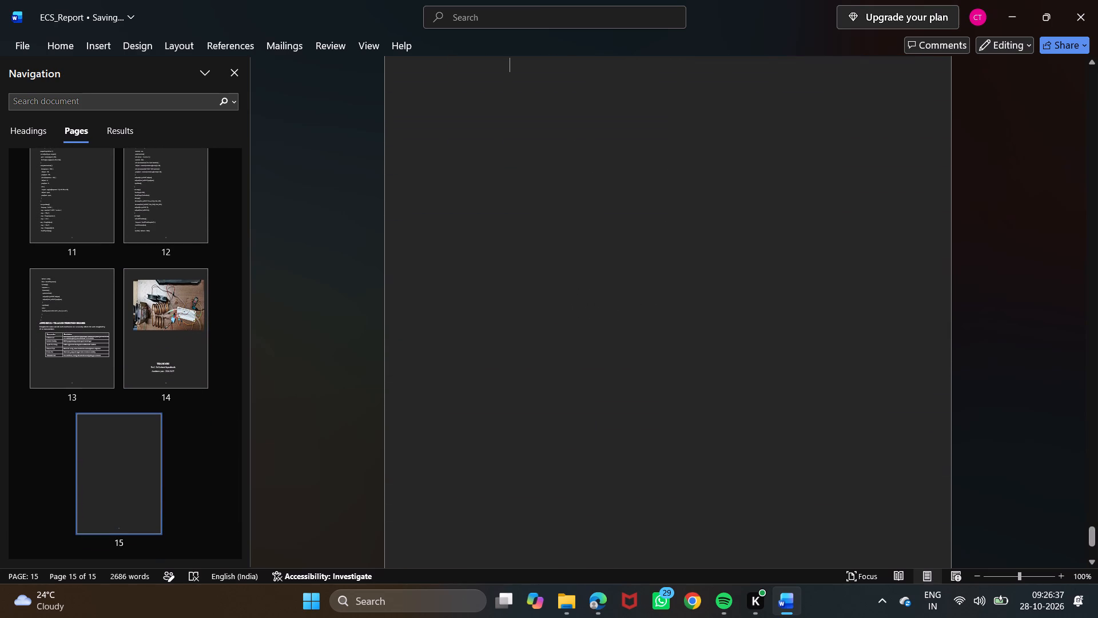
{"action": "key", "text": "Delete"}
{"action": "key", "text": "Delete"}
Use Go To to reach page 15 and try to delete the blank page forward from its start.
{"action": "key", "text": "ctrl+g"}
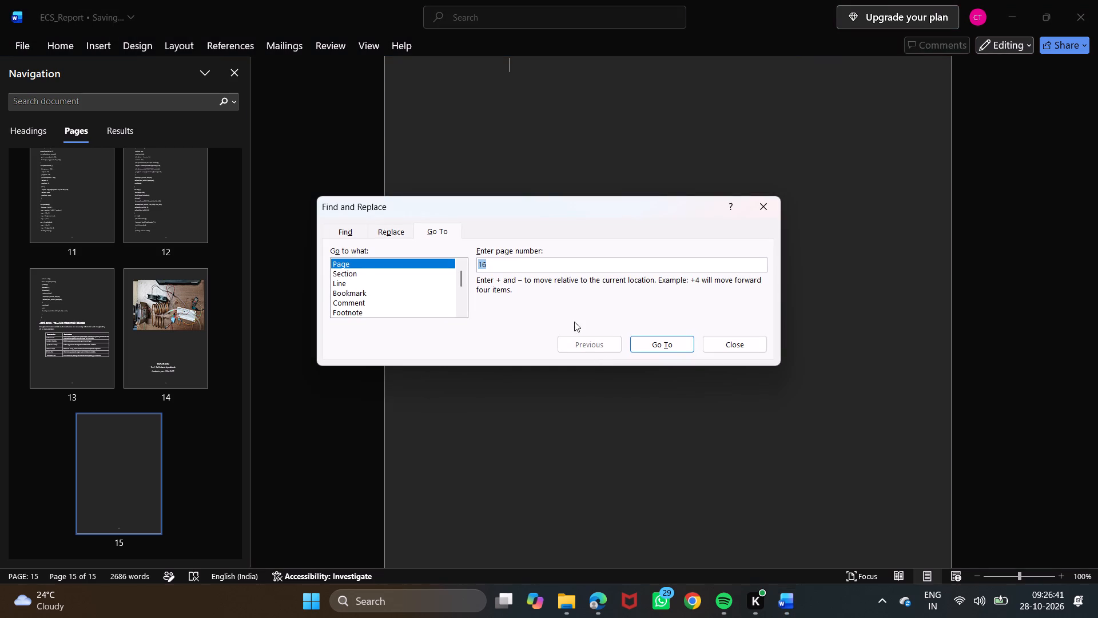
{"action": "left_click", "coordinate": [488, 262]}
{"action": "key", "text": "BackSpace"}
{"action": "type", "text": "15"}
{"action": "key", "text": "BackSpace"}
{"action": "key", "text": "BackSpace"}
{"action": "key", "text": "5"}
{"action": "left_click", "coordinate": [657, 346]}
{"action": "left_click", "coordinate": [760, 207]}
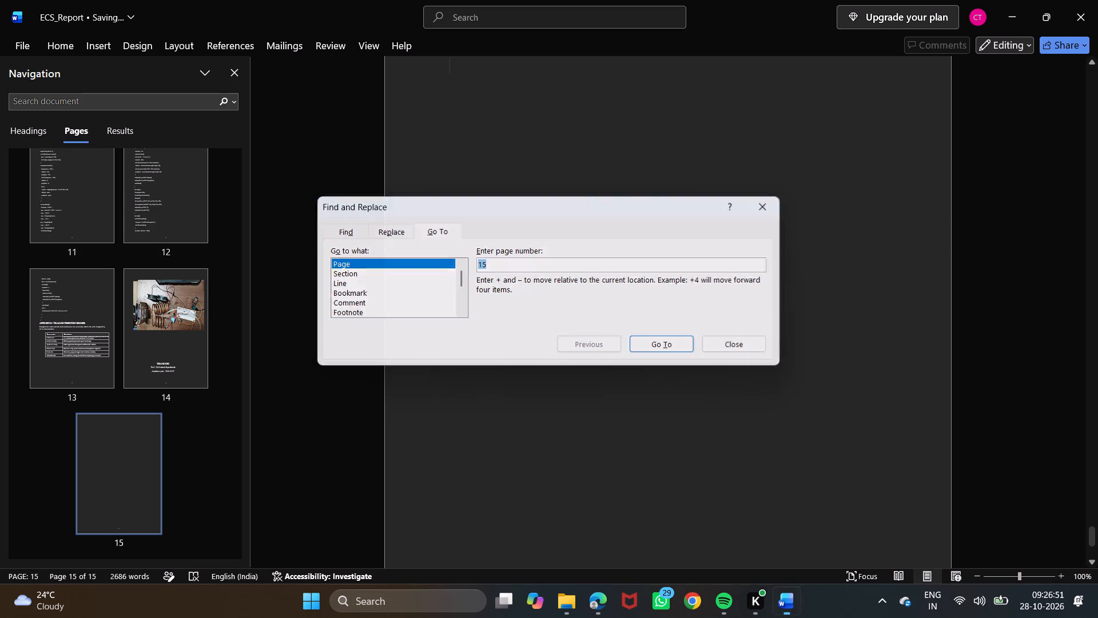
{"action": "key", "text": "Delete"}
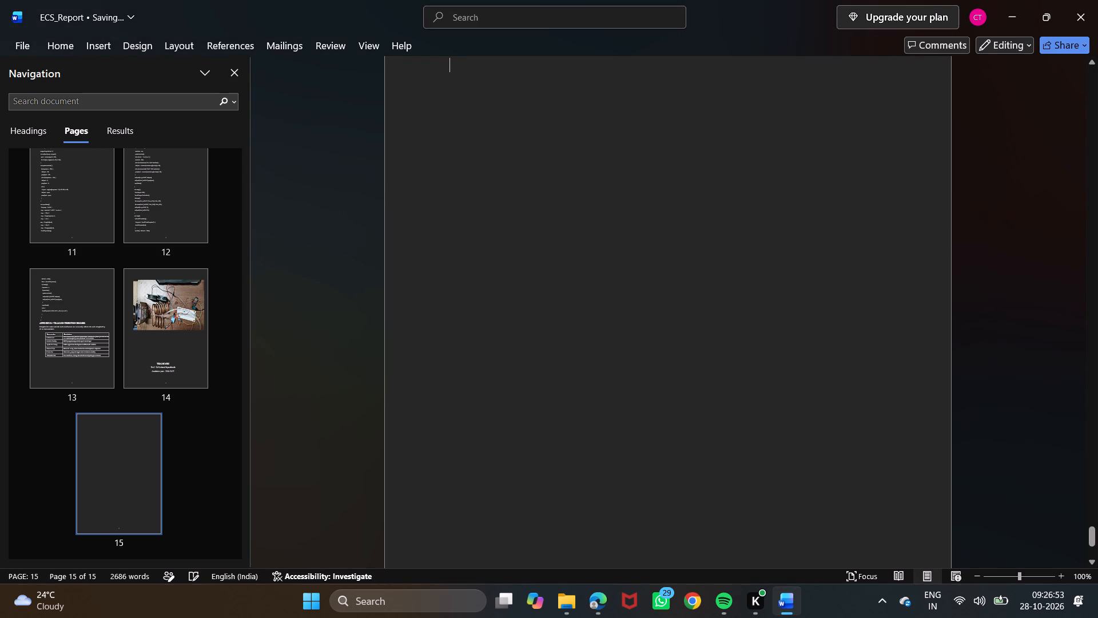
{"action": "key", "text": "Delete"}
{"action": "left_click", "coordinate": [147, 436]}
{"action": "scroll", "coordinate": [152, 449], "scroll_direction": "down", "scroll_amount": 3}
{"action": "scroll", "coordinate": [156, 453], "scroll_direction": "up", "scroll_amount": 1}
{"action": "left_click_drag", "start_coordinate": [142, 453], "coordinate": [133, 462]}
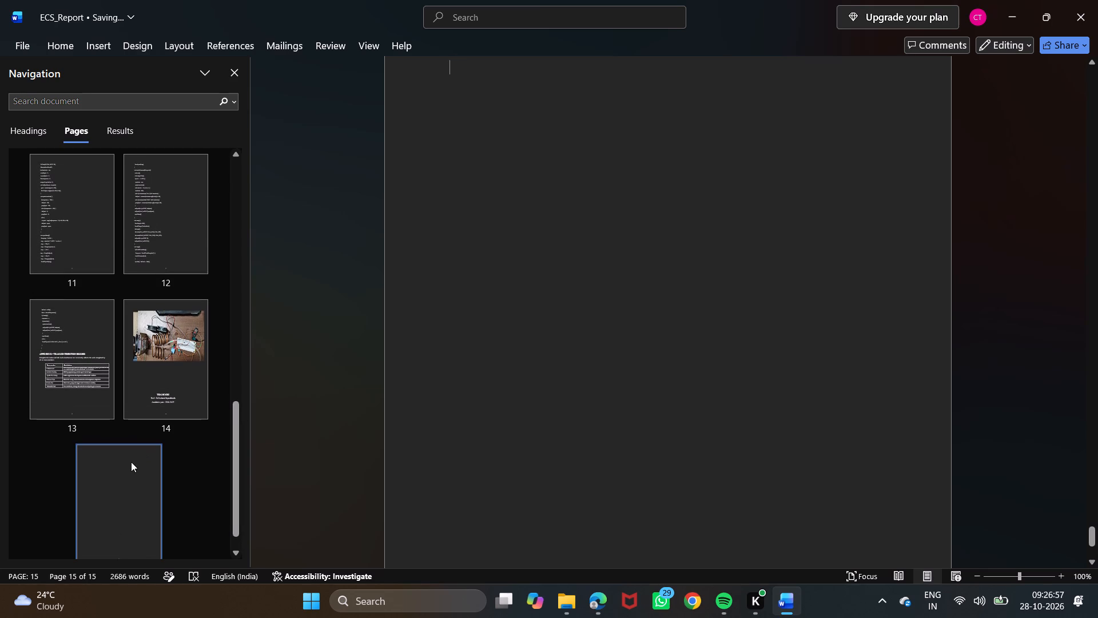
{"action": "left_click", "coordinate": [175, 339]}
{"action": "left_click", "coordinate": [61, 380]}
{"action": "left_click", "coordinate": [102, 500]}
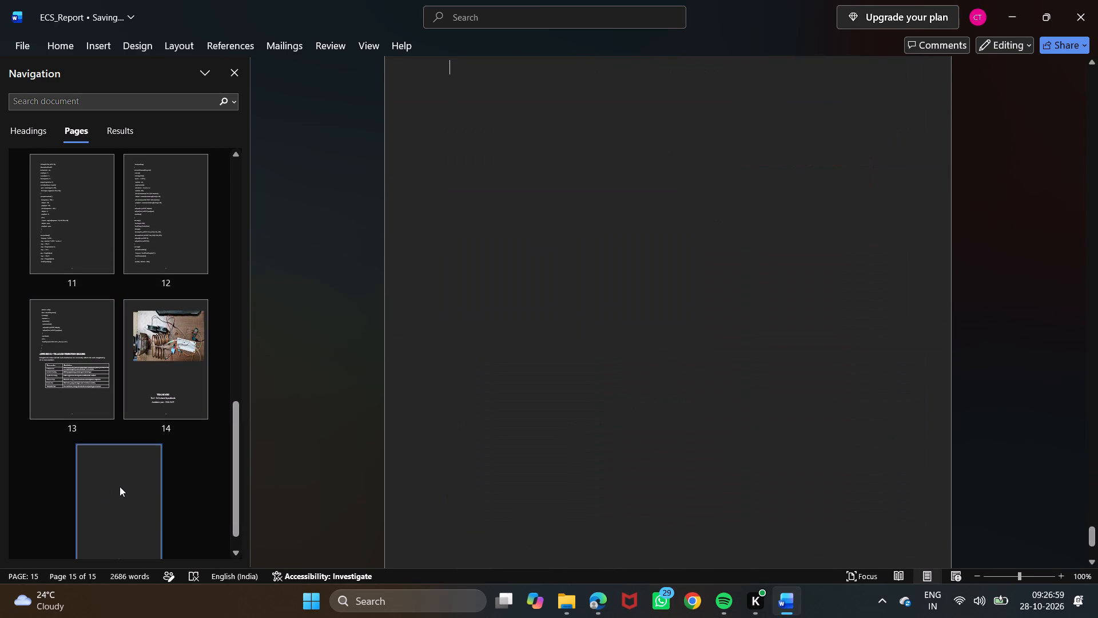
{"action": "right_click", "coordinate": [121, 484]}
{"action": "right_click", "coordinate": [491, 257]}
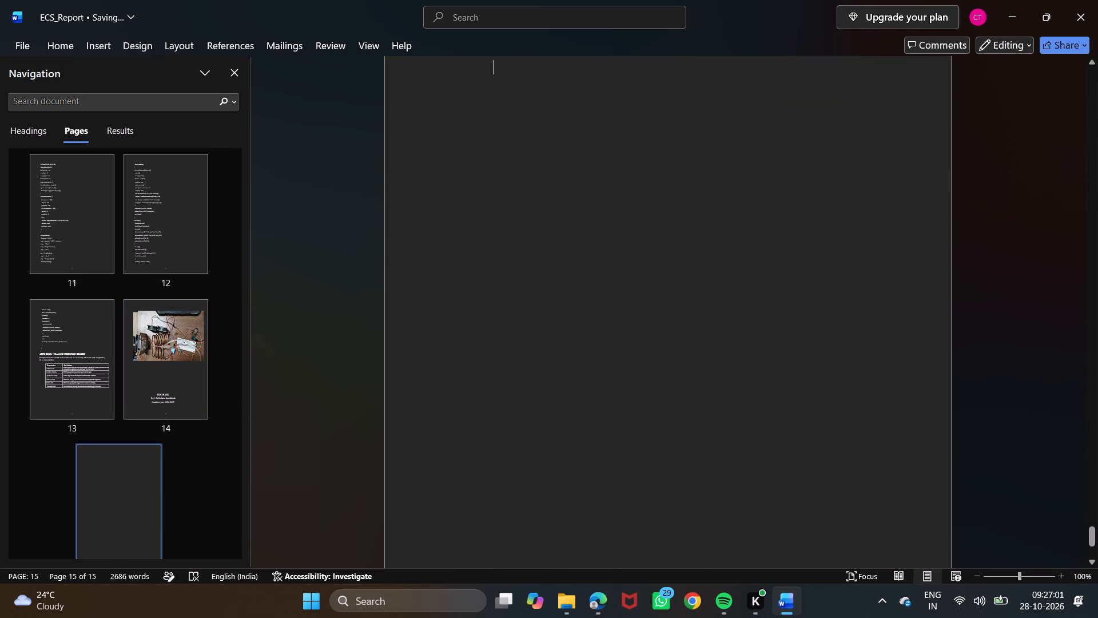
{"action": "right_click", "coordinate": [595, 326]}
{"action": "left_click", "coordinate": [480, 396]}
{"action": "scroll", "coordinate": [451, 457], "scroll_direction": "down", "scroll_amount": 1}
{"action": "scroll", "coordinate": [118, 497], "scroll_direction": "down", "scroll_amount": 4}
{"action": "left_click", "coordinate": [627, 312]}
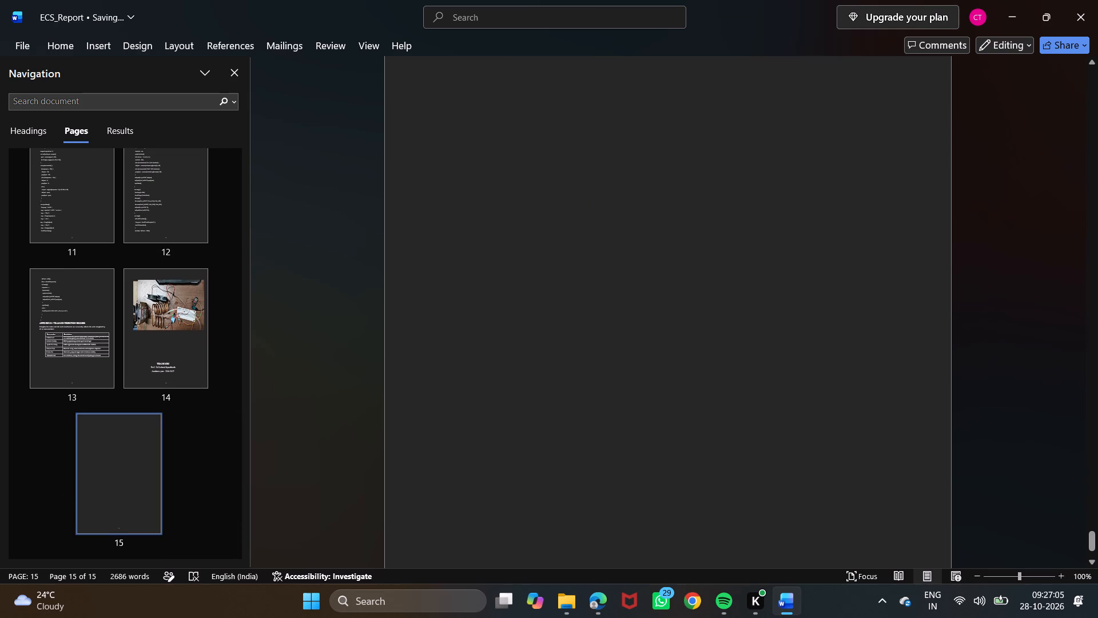
Use Go To to jump to the start of page 15 and delete the blank page backward into page 14.
{"action": "key", "text": "ctrl+g"}
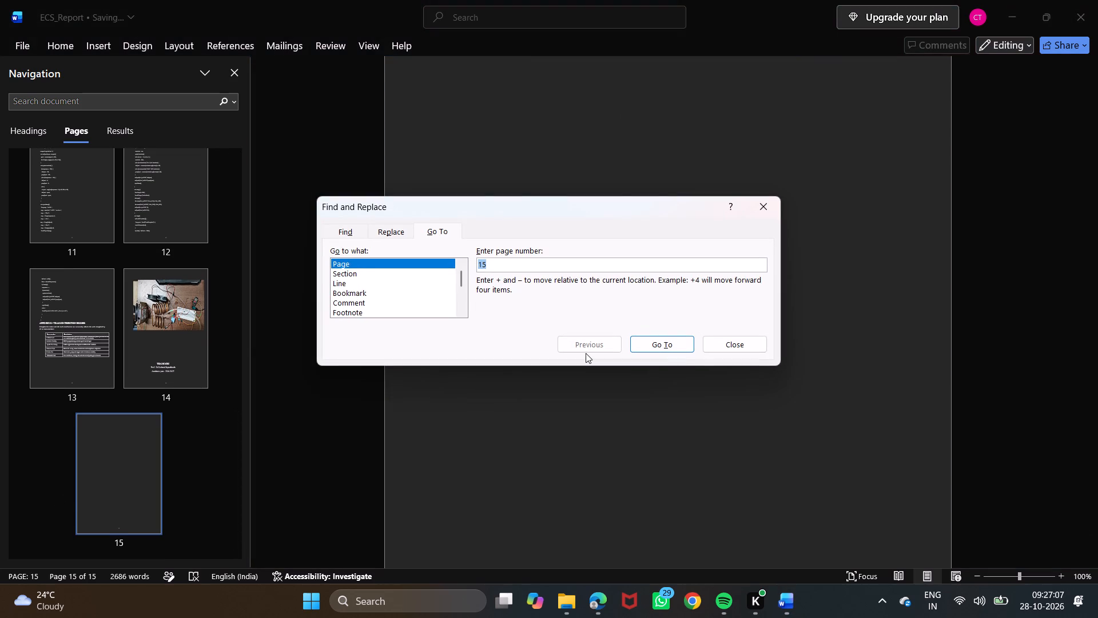
{"action": "left_click", "coordinate": [488, 246]}
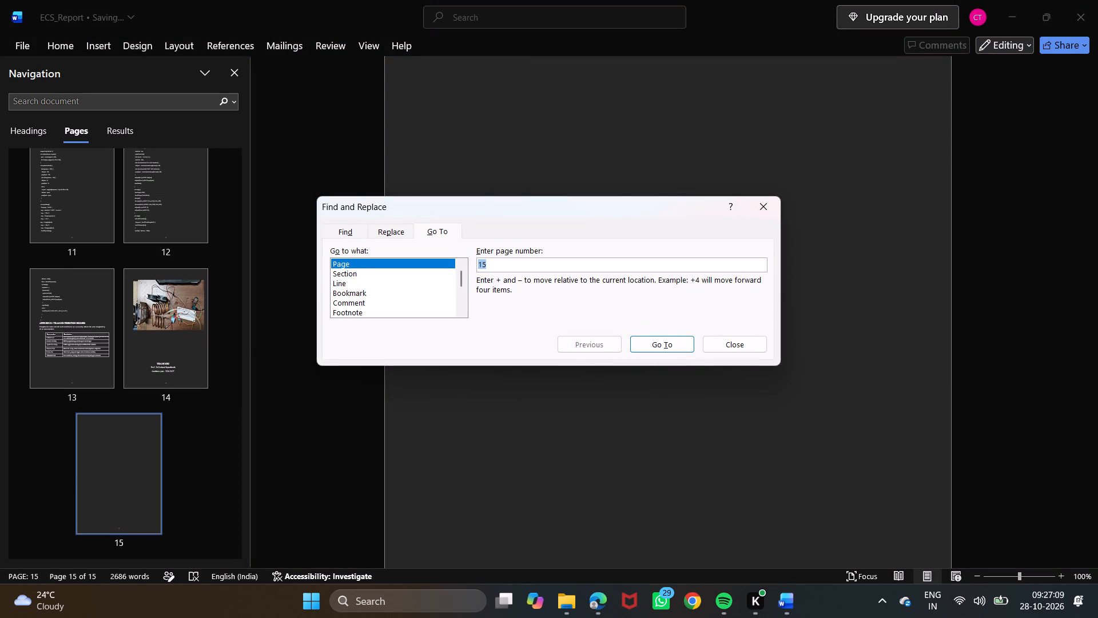
{"action": "left_click", "coordinate": [501, 266]}
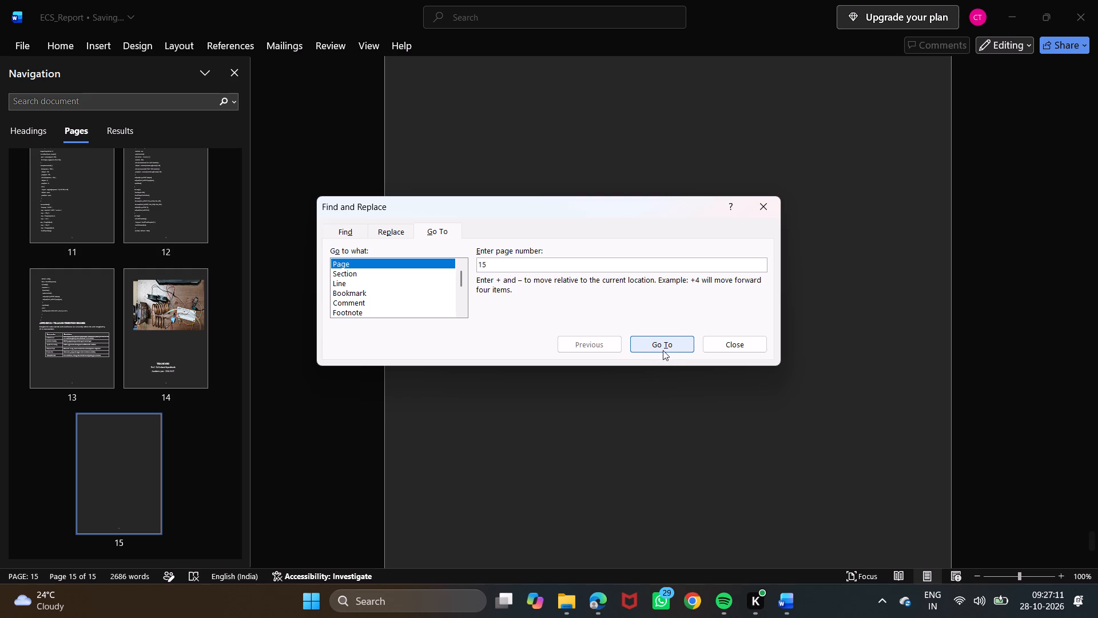
{"action": "left_click", "coordinate": [662, 349]}
{"action": "left_click", "coordinate": [763, 208]}
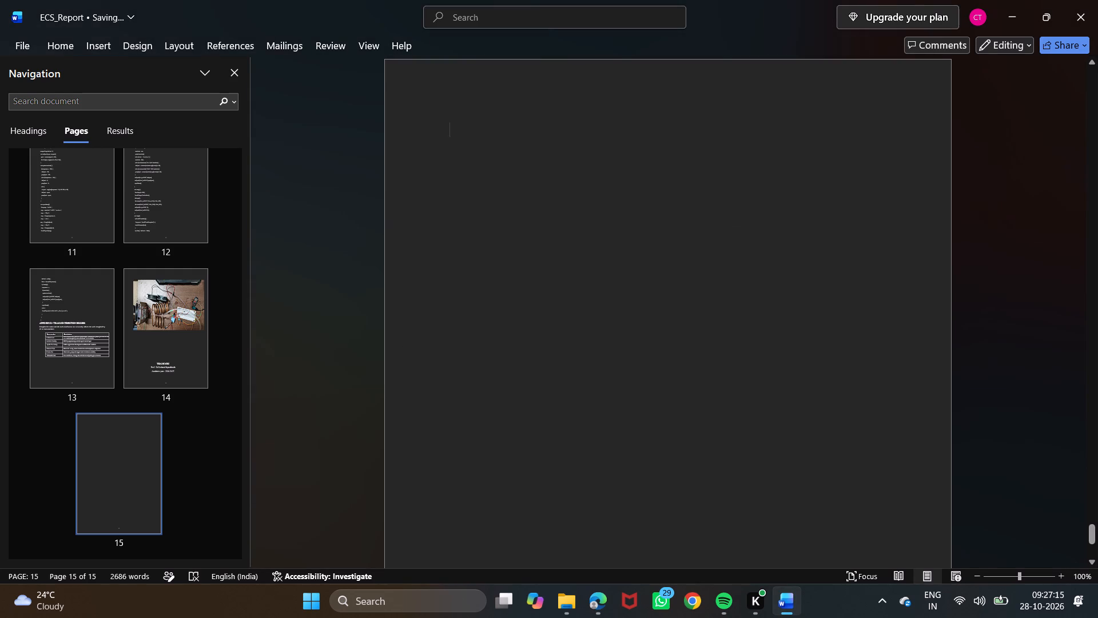
{"action": "key", "text": "BackSpace"}
Review the report's pages from the end back to the cover page.
{"action": "scroll", "coordinate": [651, 355], "scroll_direction": "up", "scroll_amount": 11}
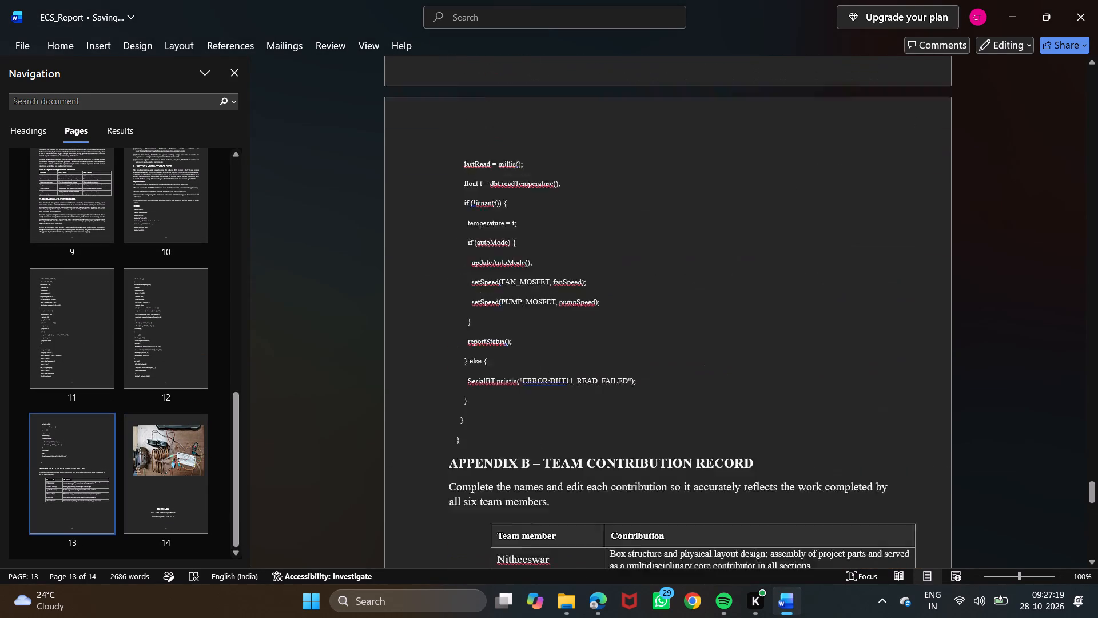
{"action": "scroll", "coordinate": [664, 353], "scroll_direction": "up", "scroll_amount": 3}
{"action": "scroll", "coordinate": [664, 353], "scroll_direction": "down", "scroll_amount": 5}
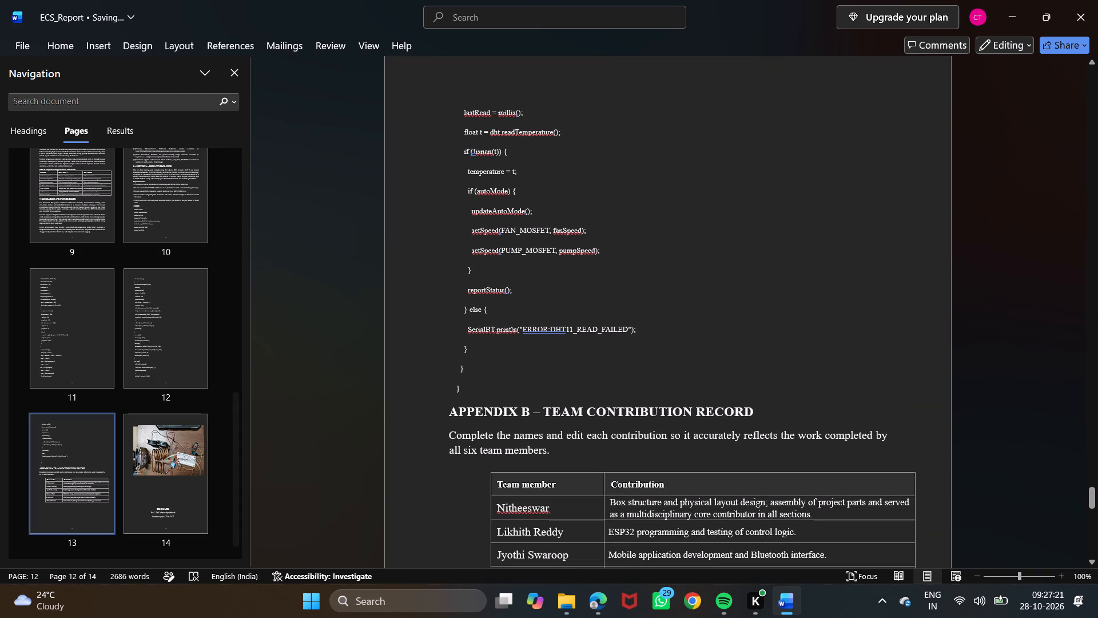
{"action": "scroll", "coordinate": [664, 353], "scroll_direction": "up", "scroll_amount": 9}
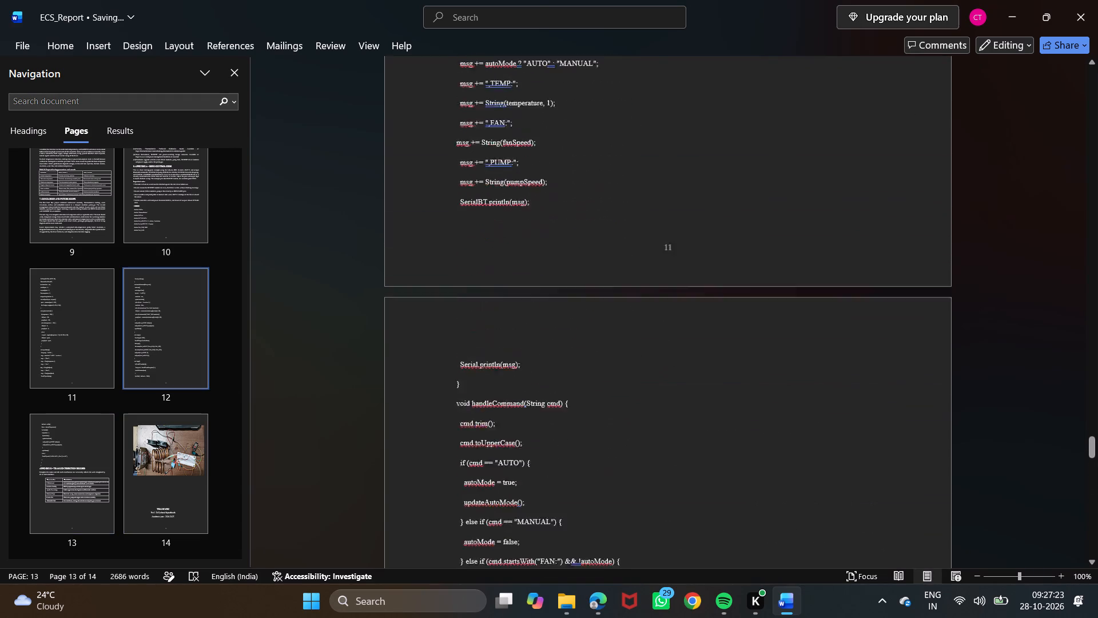
{"action": "scroll", "coordinate": [666, 353], "scroll_direction": "up", "scroll_amount": 18}
{"action": "scroll", "coordinate": [675, 363], "scroll_direction": "up", "scroll_amount": 3}
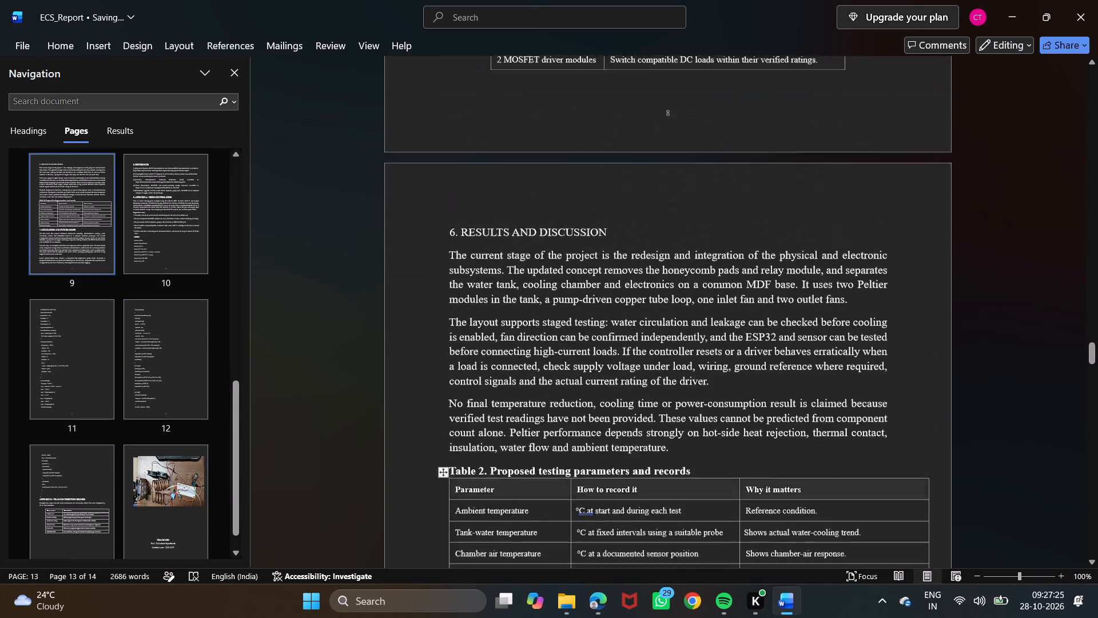
{"action": "scroll", "coordinate": [675, 363], "scroll_direction": "up", "scroll_amount": 14}
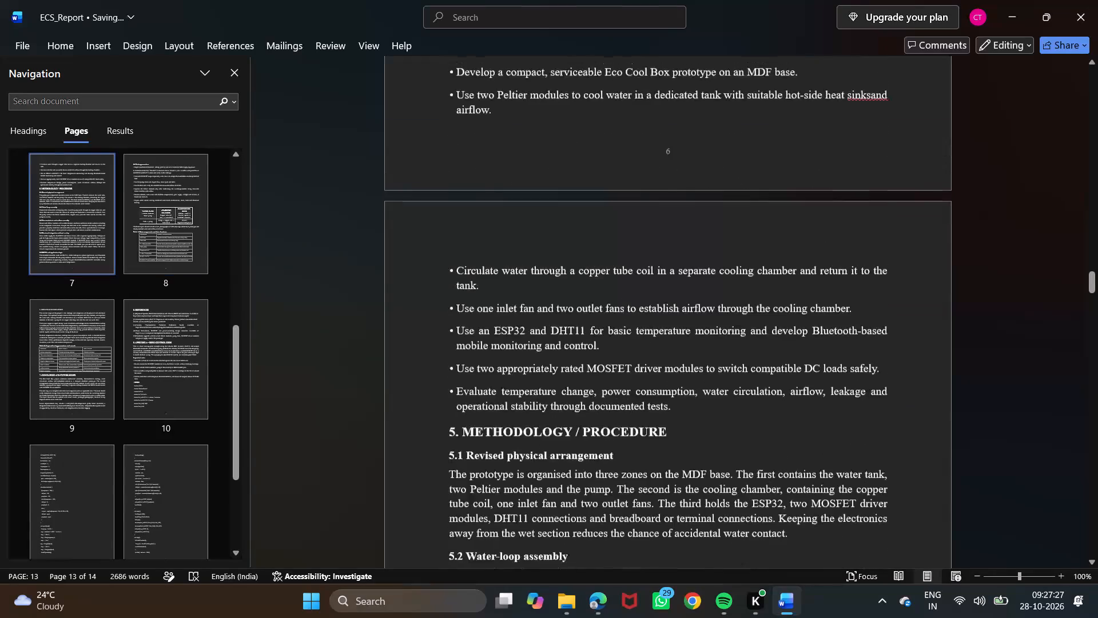
{"action": "scroll", "coordinate": [681, 369], "scroll_direction": "up", "scroll_amount": 14}
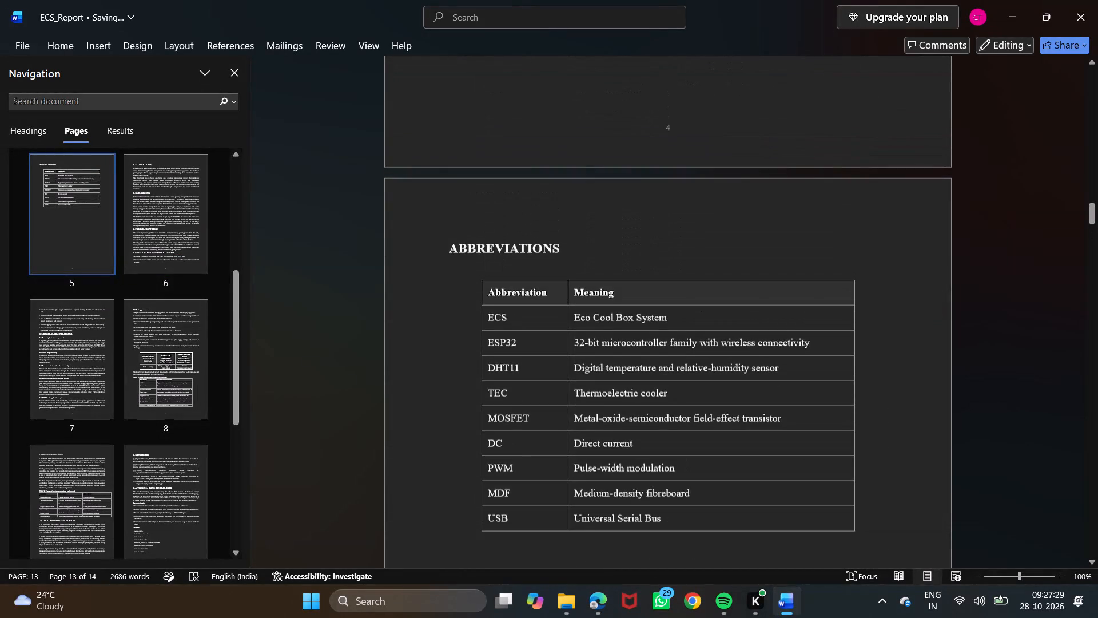
{"action": "scroll", "coordinate": [715, 359], "scroll_direction": "up", "scroll_amount": 13}
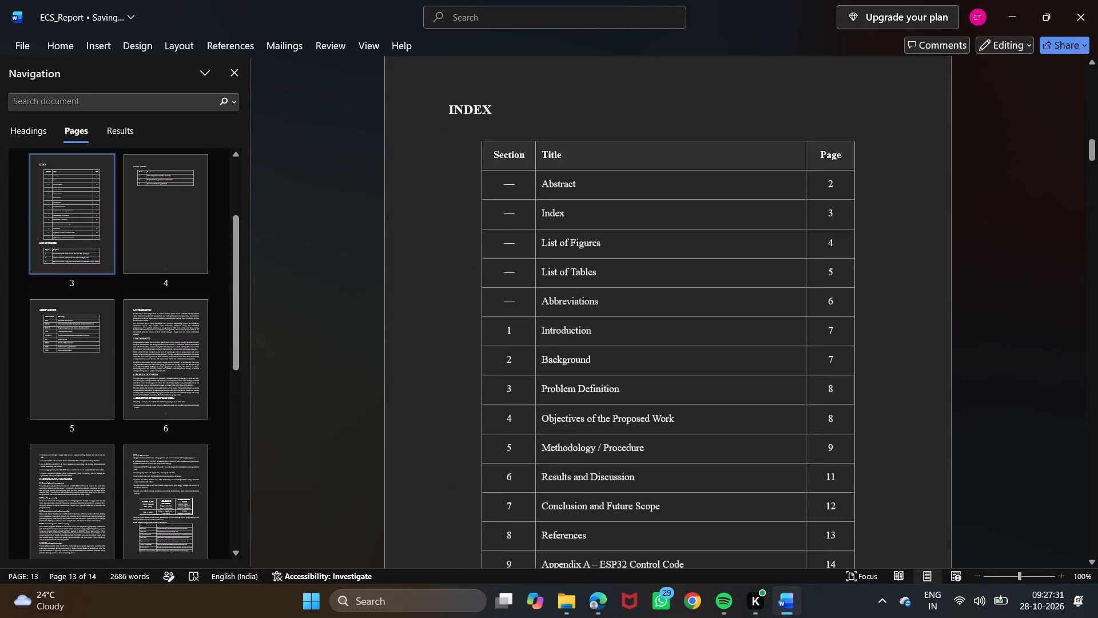
{"action": "scroll", "coordinate": [715, 359], "scroll_direction": "up", "scroll_amount": 14}
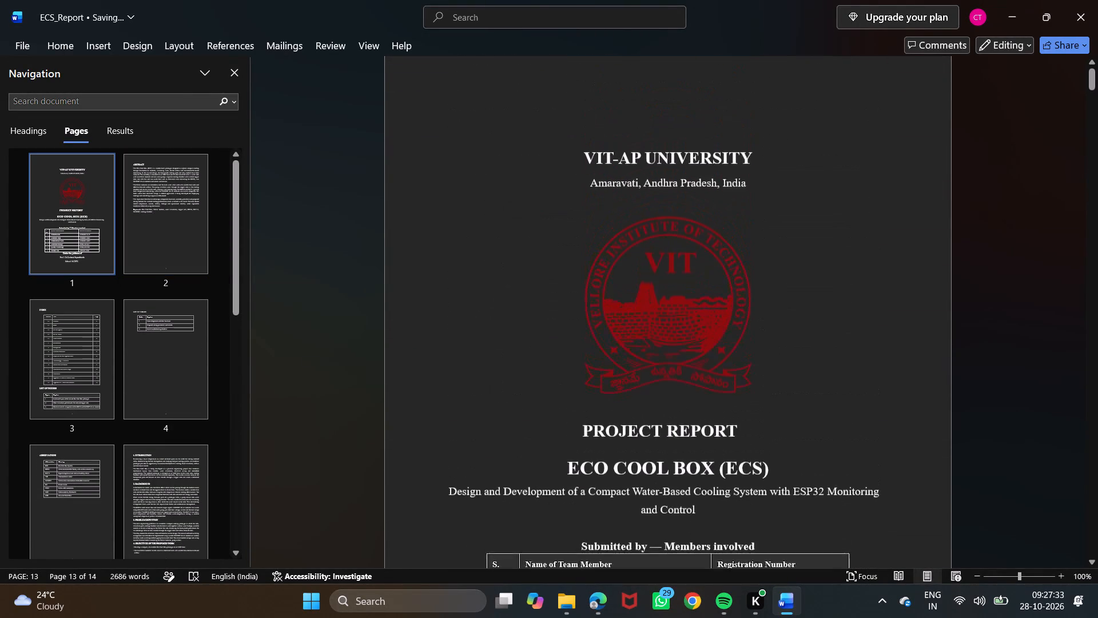
{"action": "scroll", "coordinate": [715, 359], "scroll_direction": "up", "scroll_amount": 2}
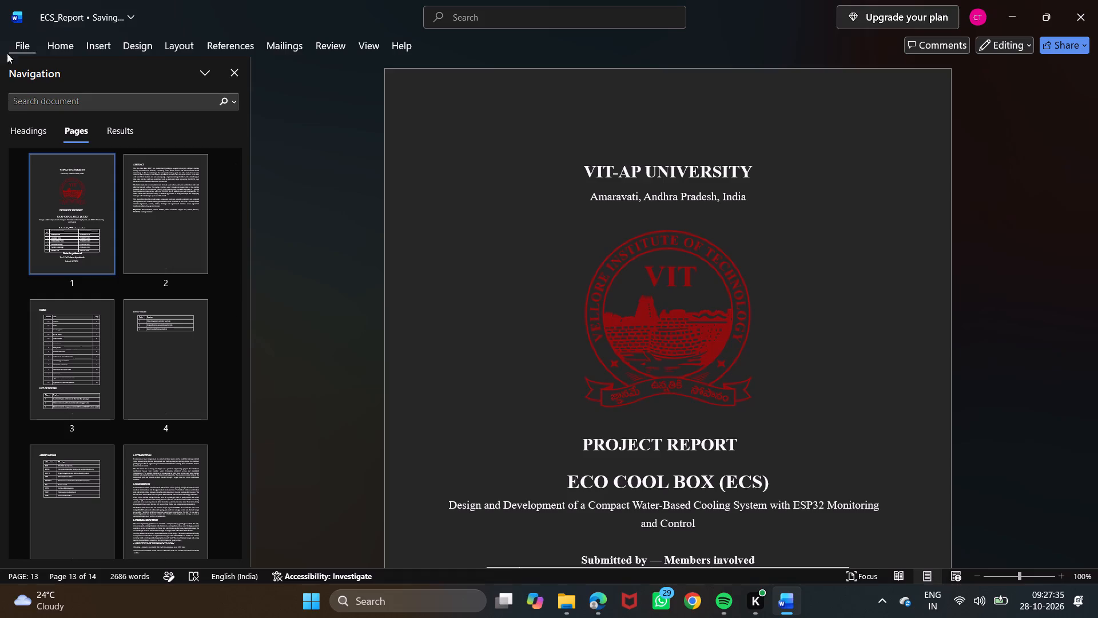
Save a copy of the report as a Word document named ECS_Final_Report in the Downloads folder.
{"action": "left_click", "coordinate": [21, 40]}
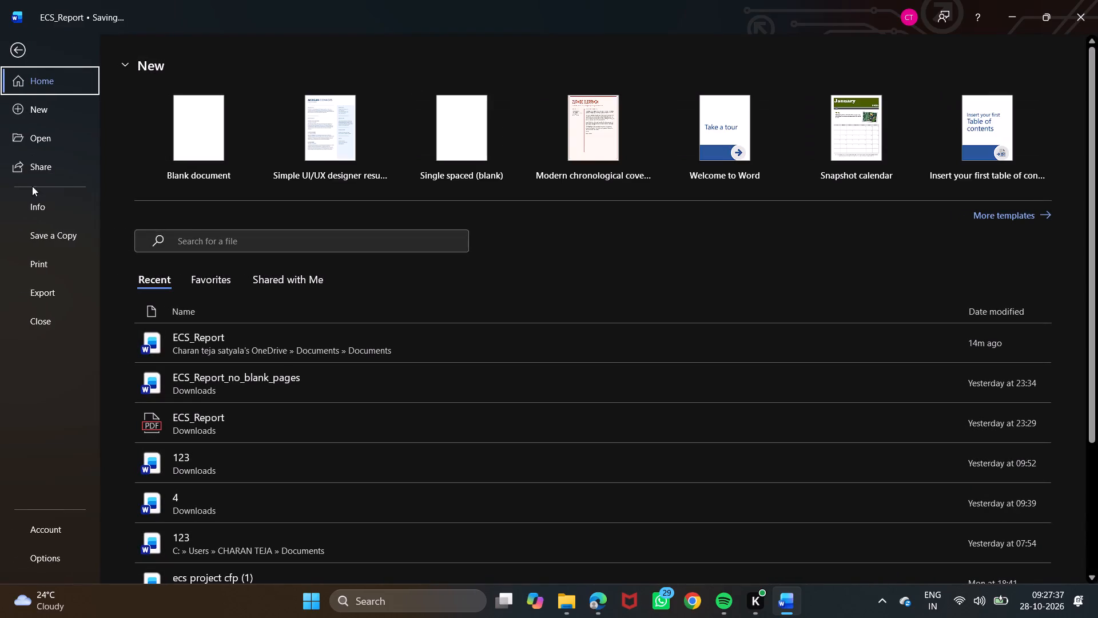
{"action": "left_click", "coordinate": [61, 229]}
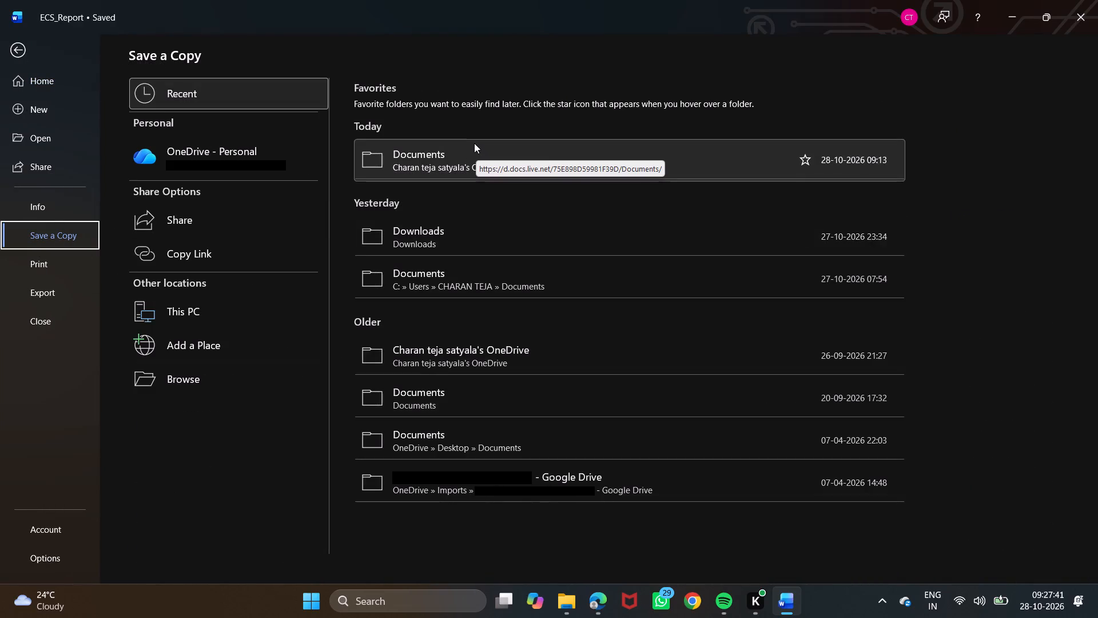
{"action": "left_click", "coordinate": [459, 239]}
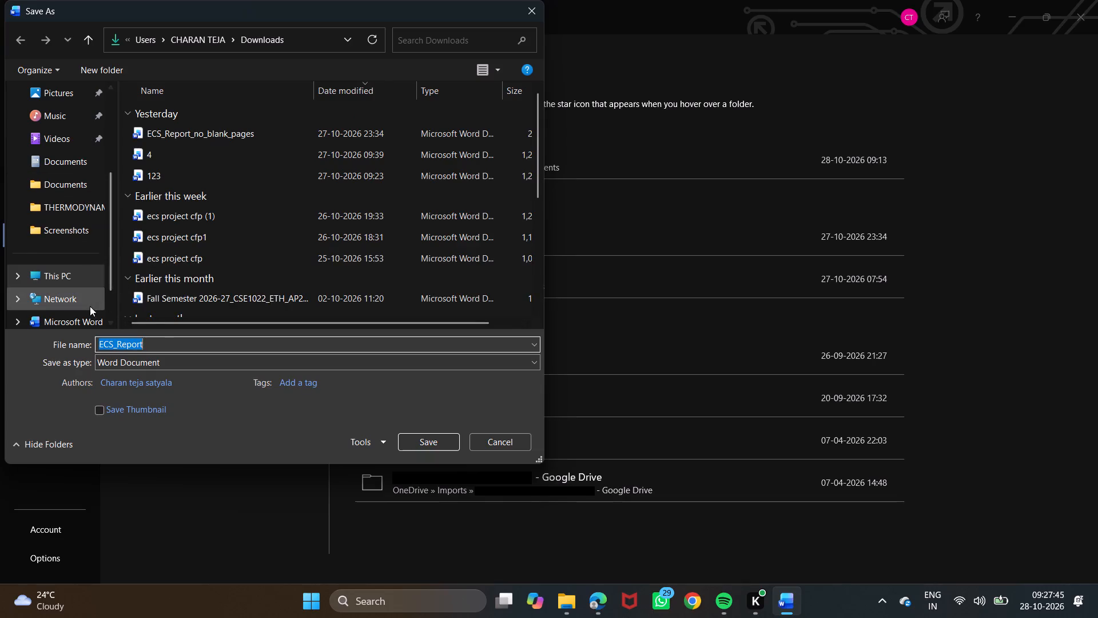
{"action": "left_click", "coordinate": [151, 340]}
{"action": "key", "text": "BackSpace"}
{"action": "key", "text": "BackSpace"}
{"action": "key", "text": "BackSpace"}
{"action": "key", "text": "BackSpace"}
{"action": "key", "text": "BackSpace"}
{"action": "key", "text": "BackSpace"}
{"action": "key", "text": "BackSpace"}
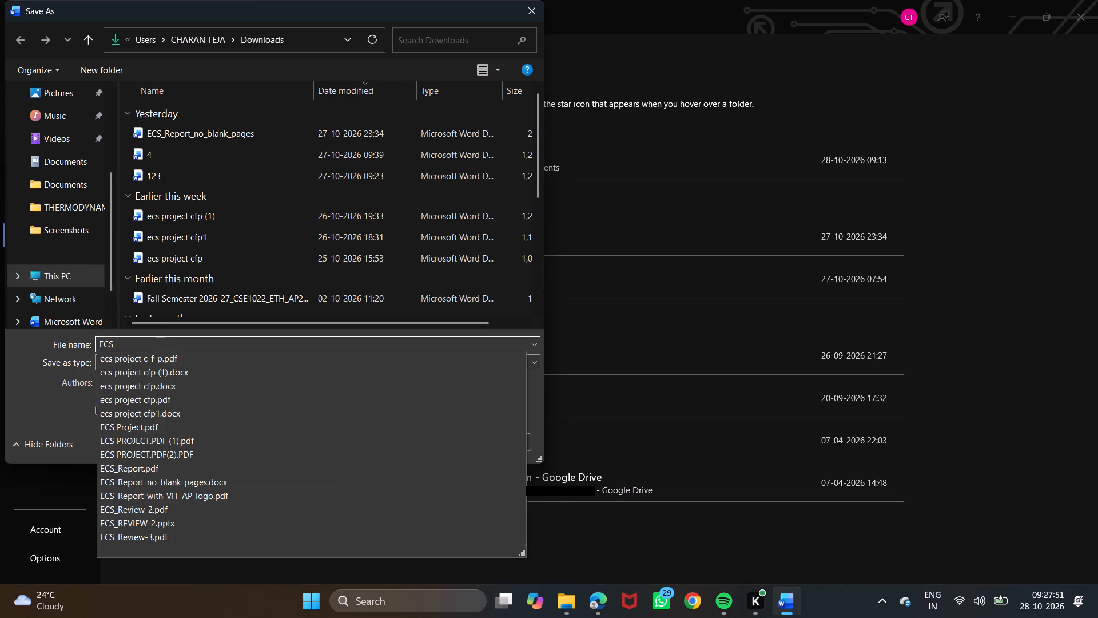
{"action": "key", "text": "shift+underscore"}
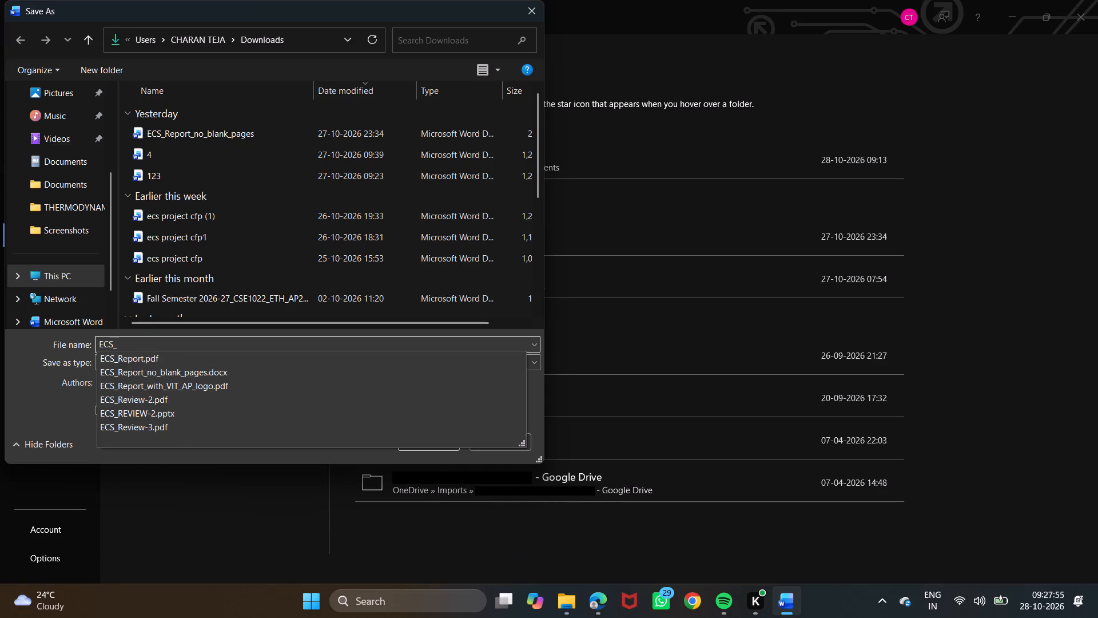
{"action": "key", "text": "e"}
{"action": "key", "text": "BackSpace"}
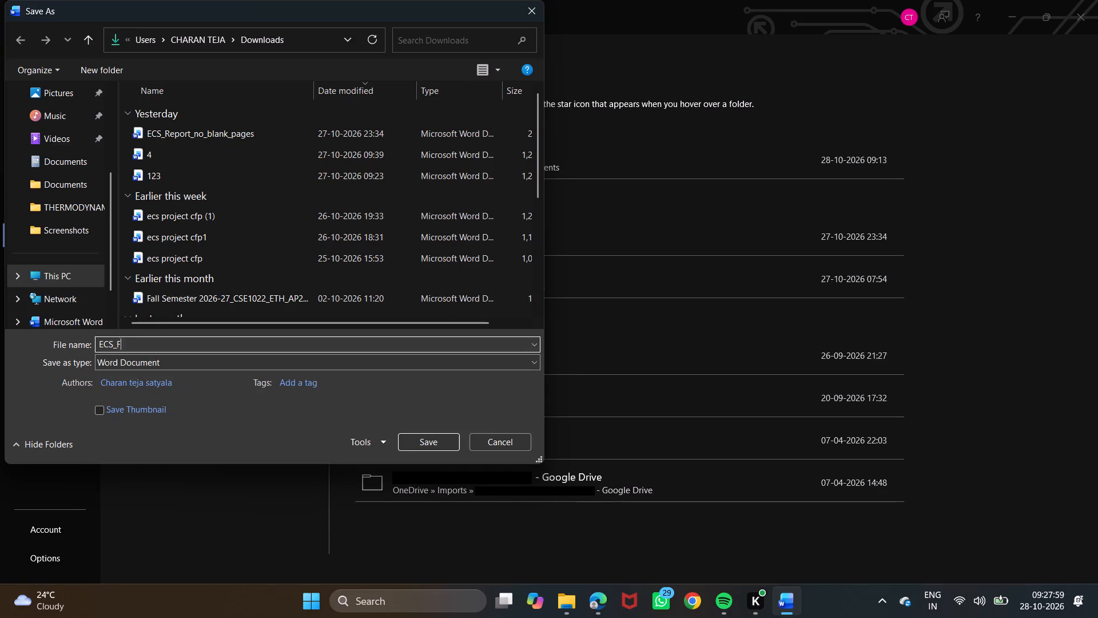
{"action": "type", "text": "inal"}
{"action": "key", "text": "shift+underscore"}
{"action": "type", "text": "ort"}
{"action": "left_click", "coordinate": [431, 438]}
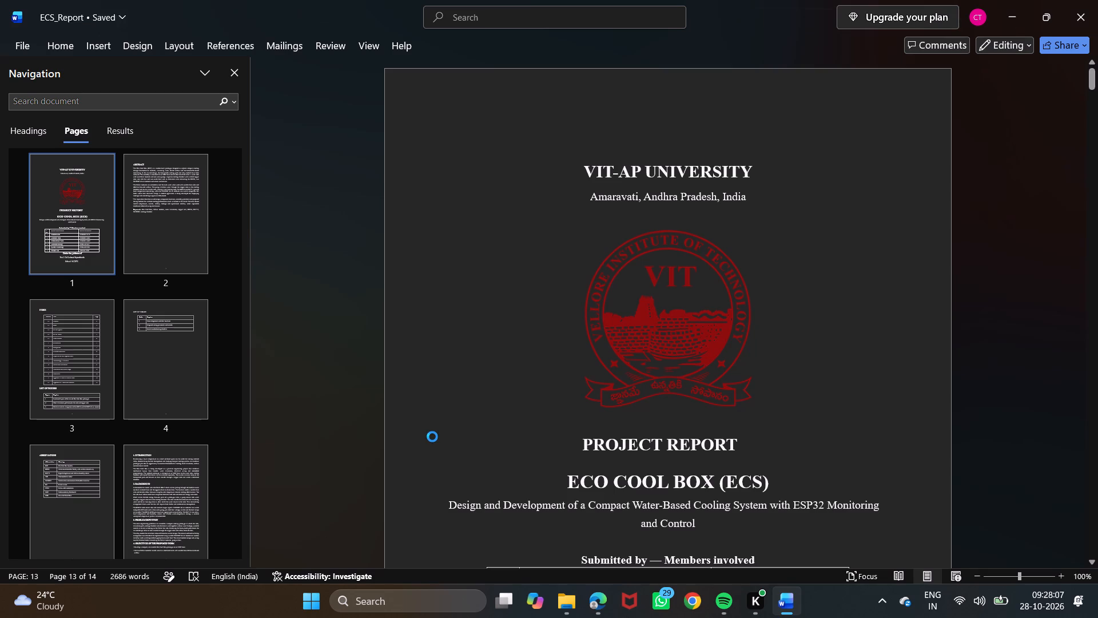
{"action": "scroll", "coordinate": [120, 387], "scroll_direction": "down", "scroll_amount": 3}
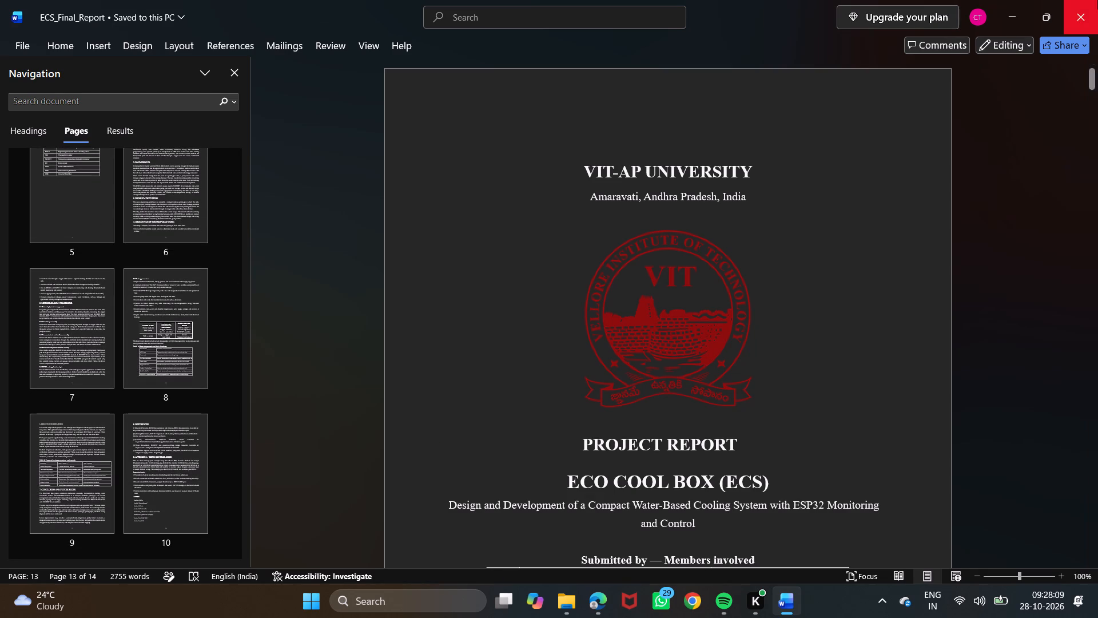
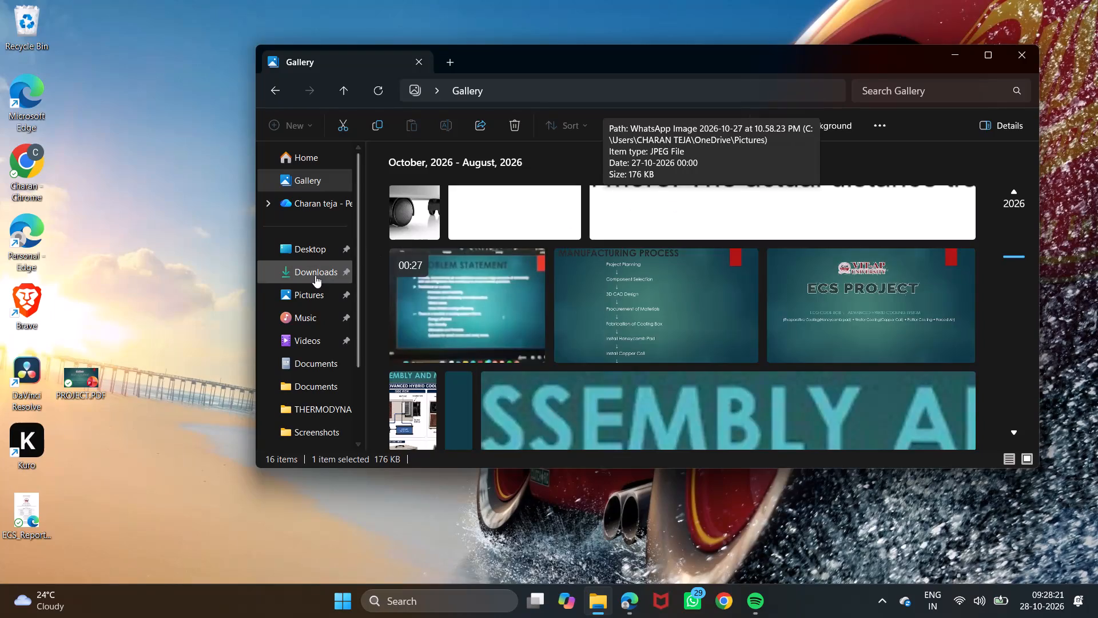
Open ECS_Final_Report from the Downloads folder, check its opening pages through the index and lists, and close it.
{"action": "left_click", "coordinate": [315, 275]}
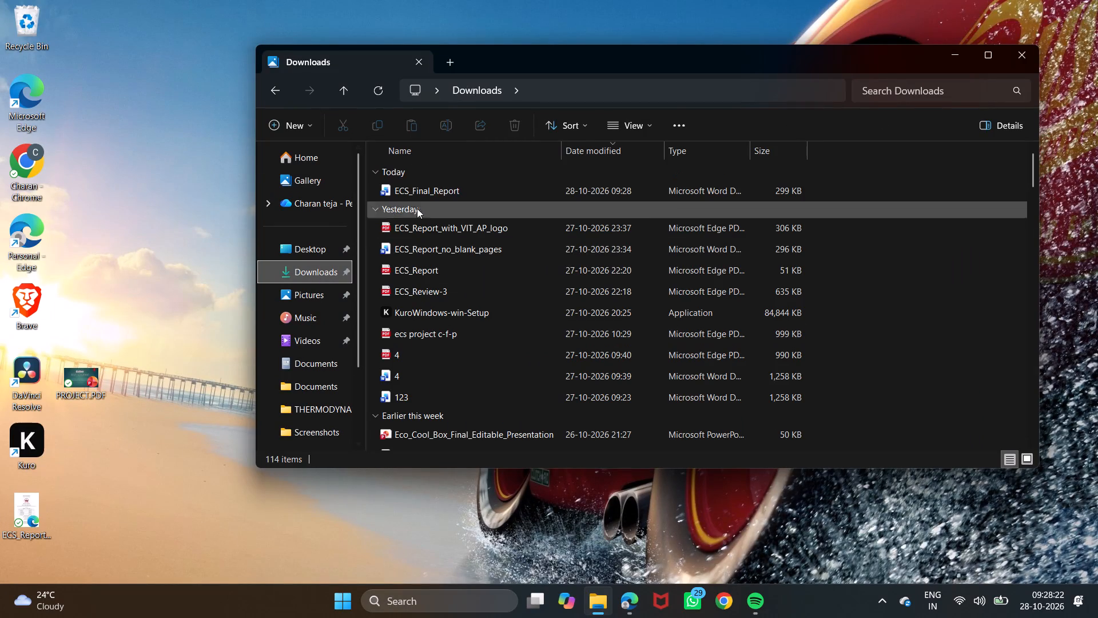
{"action": "triple_click", "coordinate": [424, 184]}
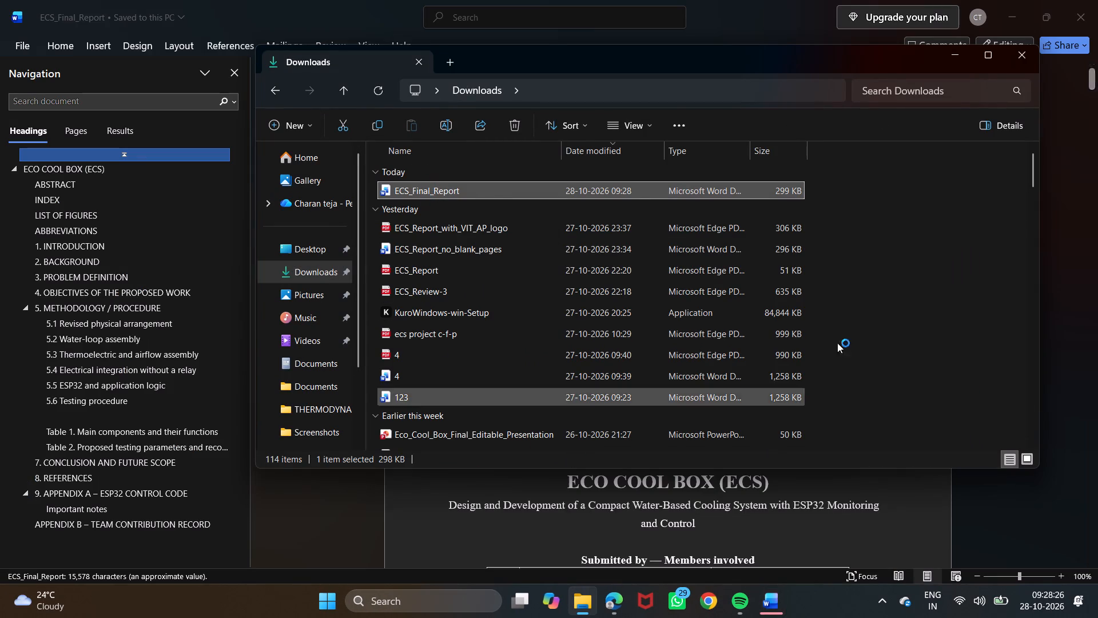
{"action": "left_click", "coordinate": [1008, 62]}
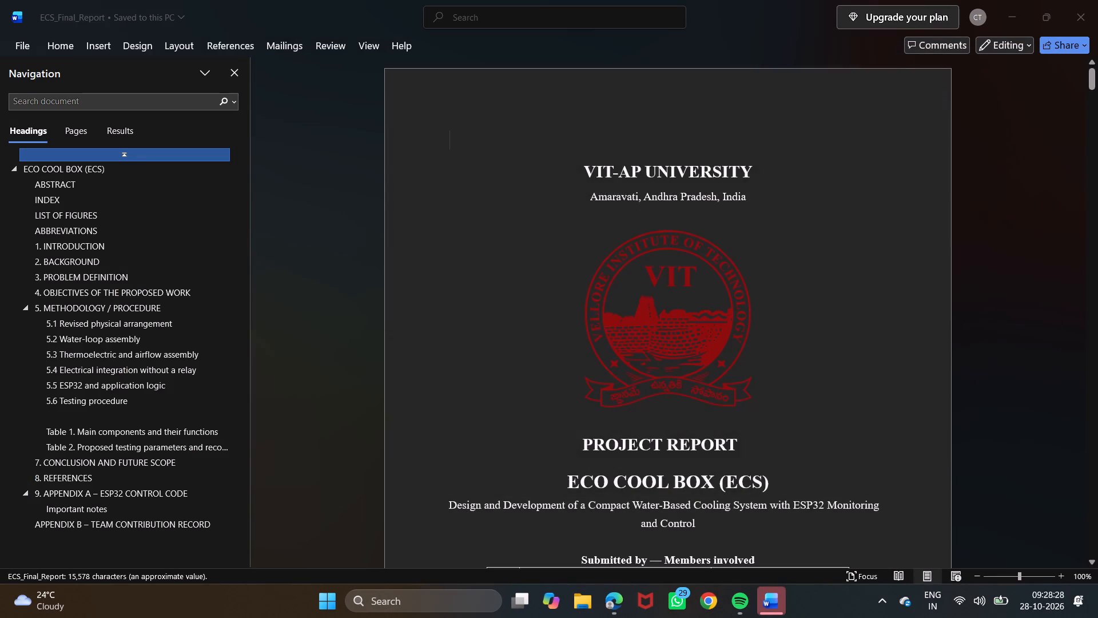
{"action": "scroll", "coordinate": [704, 374], "scroll_direction": "down", "scroll_amount": 19}
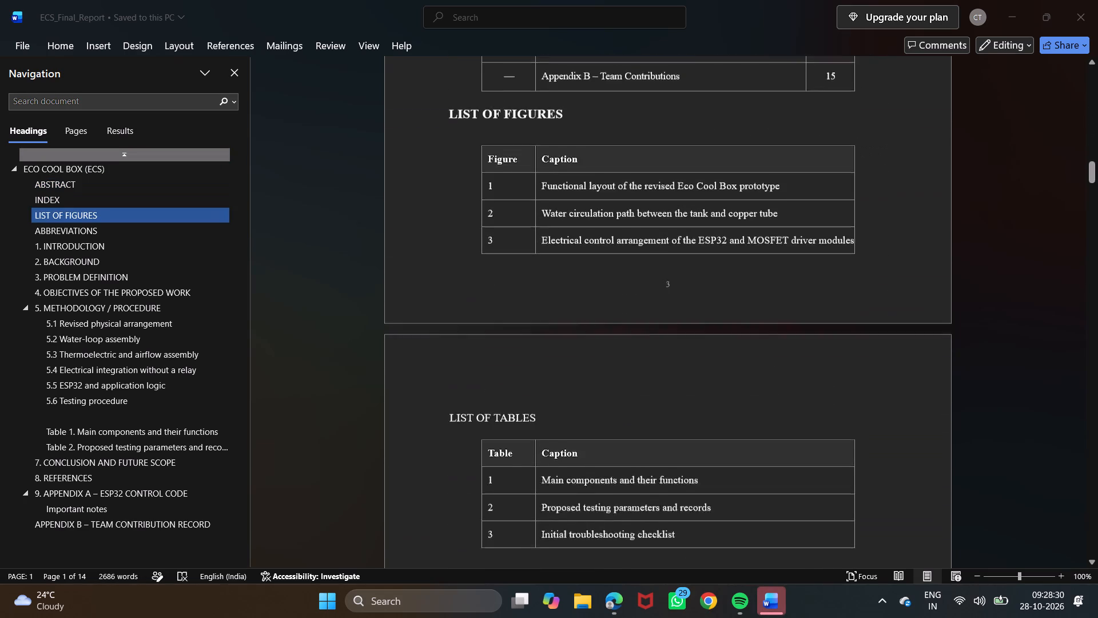
{"action": "scroll", "coordinate": [717, 380], "scroll_direction": "down", "scroll_amount": 3}
{"action": "scroll", "coordinate": [717, 380], "scroll_direction": "up", "scroll_amount": 9}
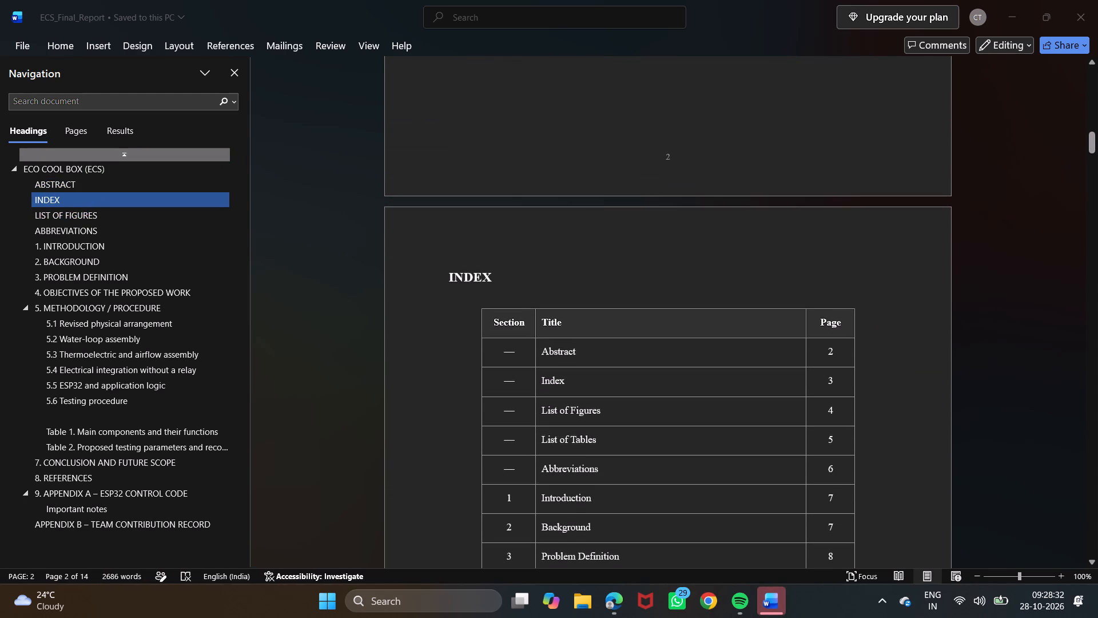
{"action": "scroll", "coordinate": [721, 378], "scroll_direction": "down", "scroll_amount": 3}
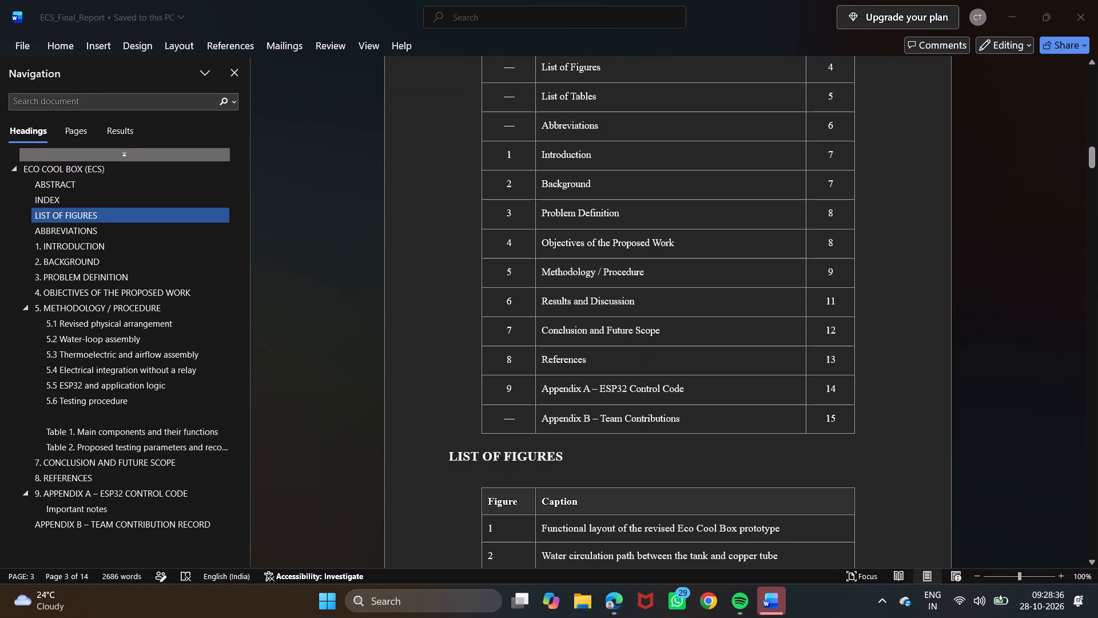
{"action": "left_click", "coordinate": [1095, 13]}
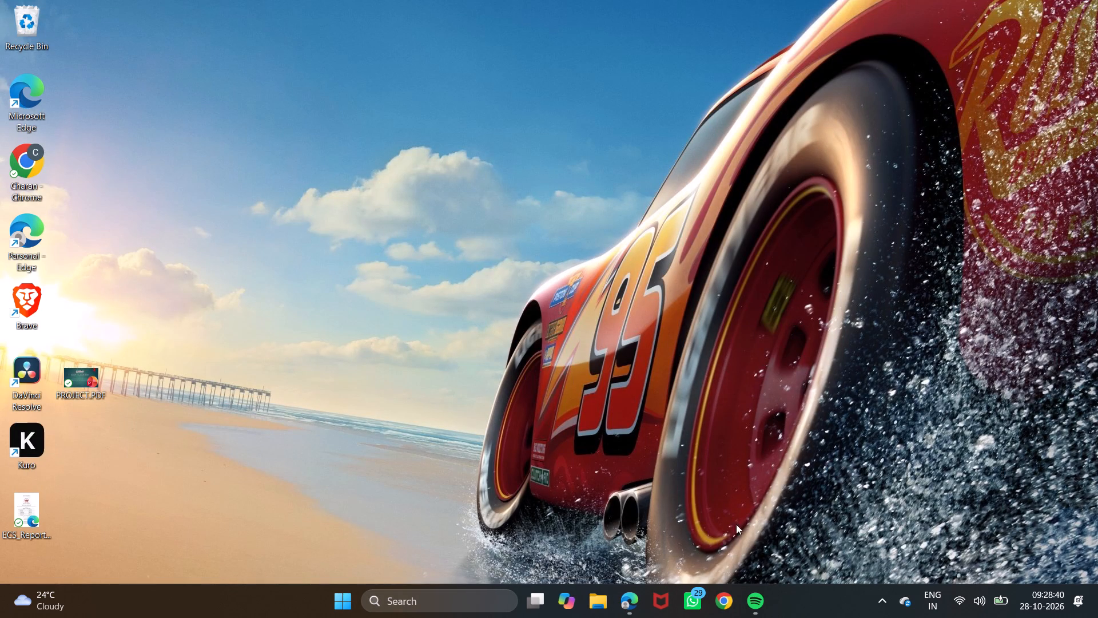
In Chrome, search the web for "convert ppt to pdf" and open the iLovePDF PowerPoint to PDF converter.
{"action": "left_click", "coordinate": [724, 590]}
{"action": "left_click", "coordinate": [396, 335]}
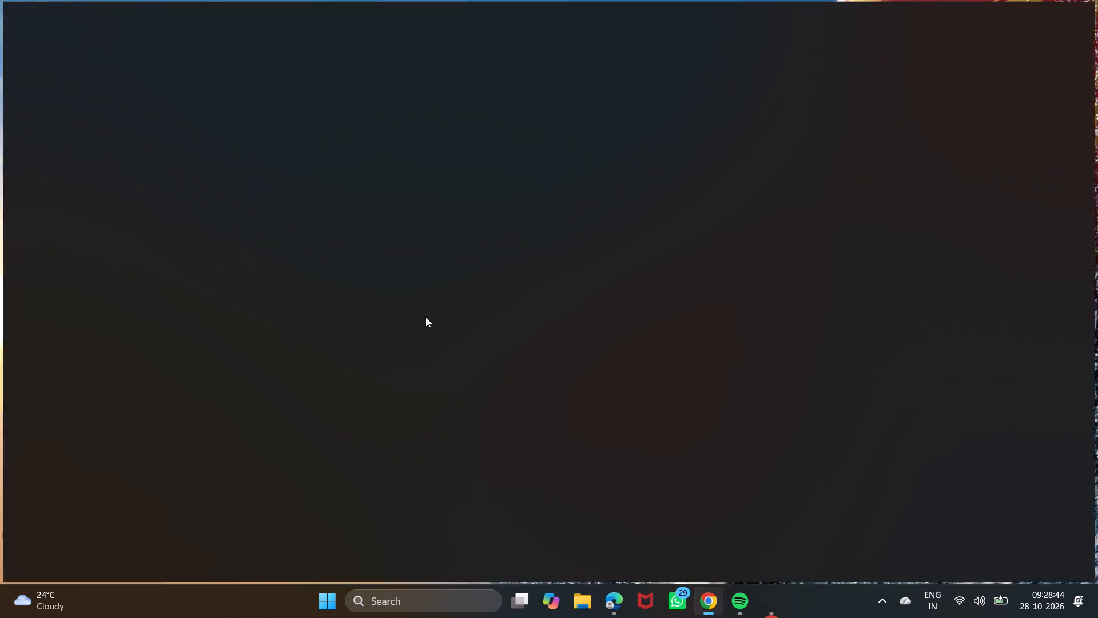
{"action": "left_click", "coordinate": [420, 53]}
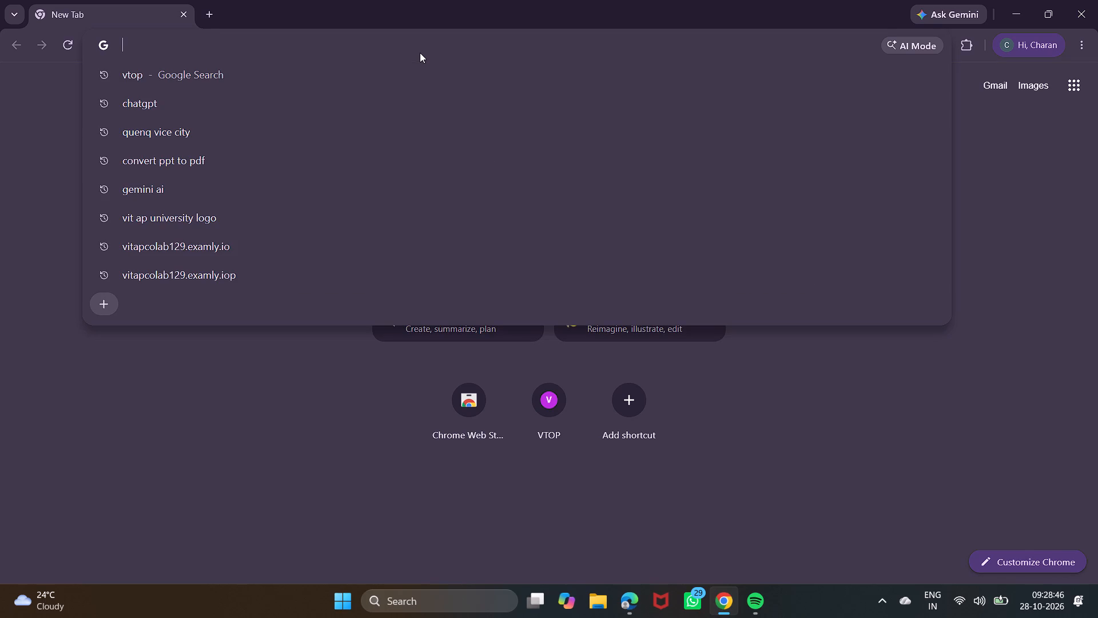
{"action": "type", "text": "convert ppt to pdf"}
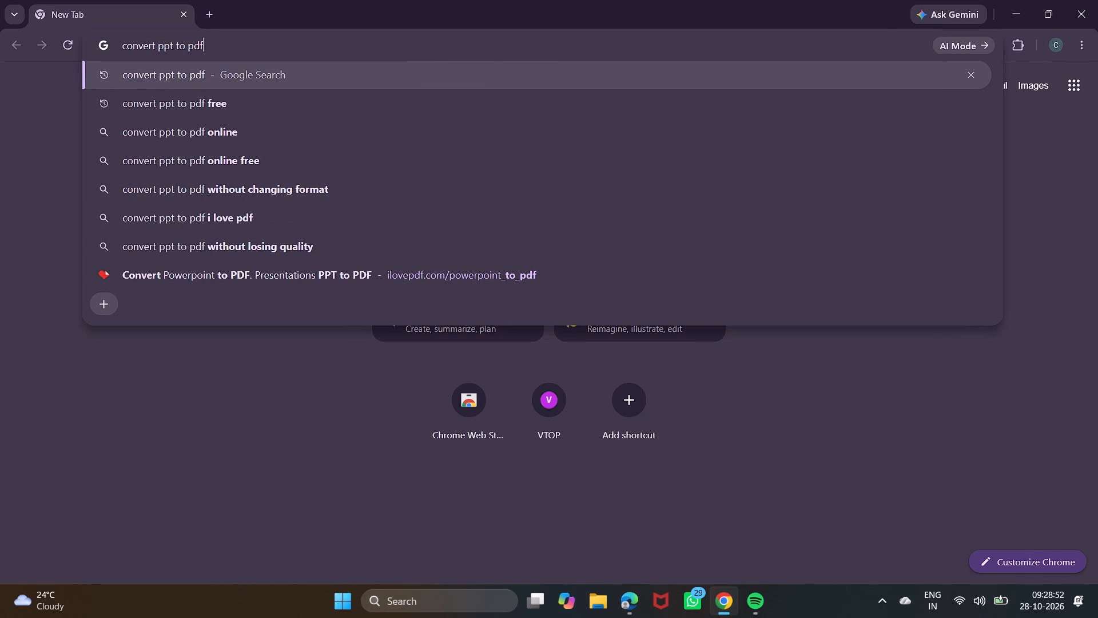
{"action": "key", "text": "Return"}
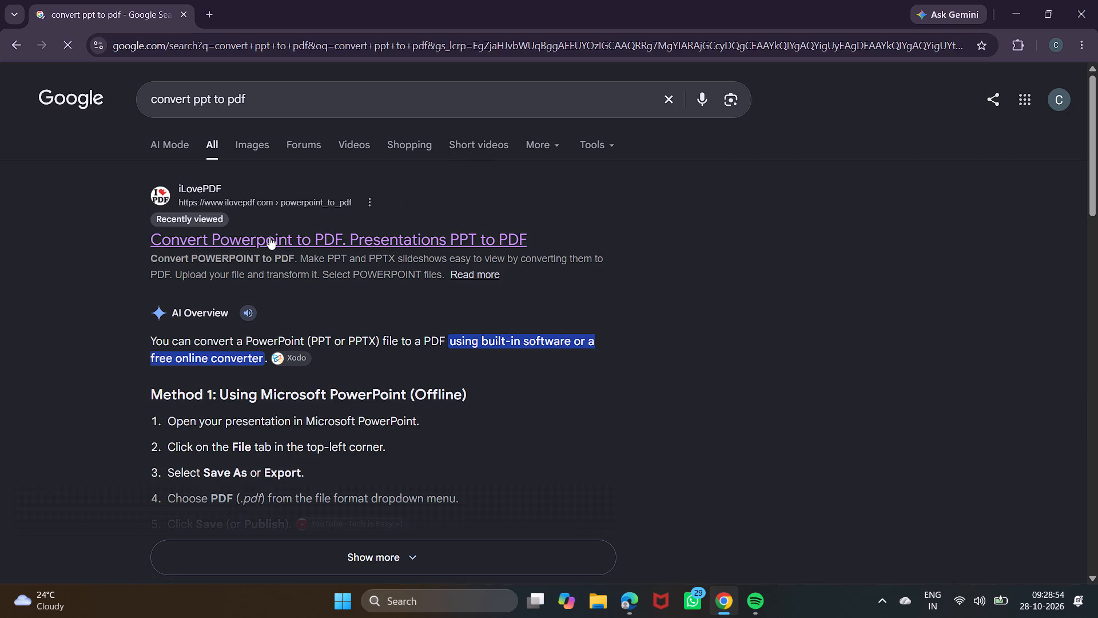
{"action": "left_click", "coordinate": [269, 237]}
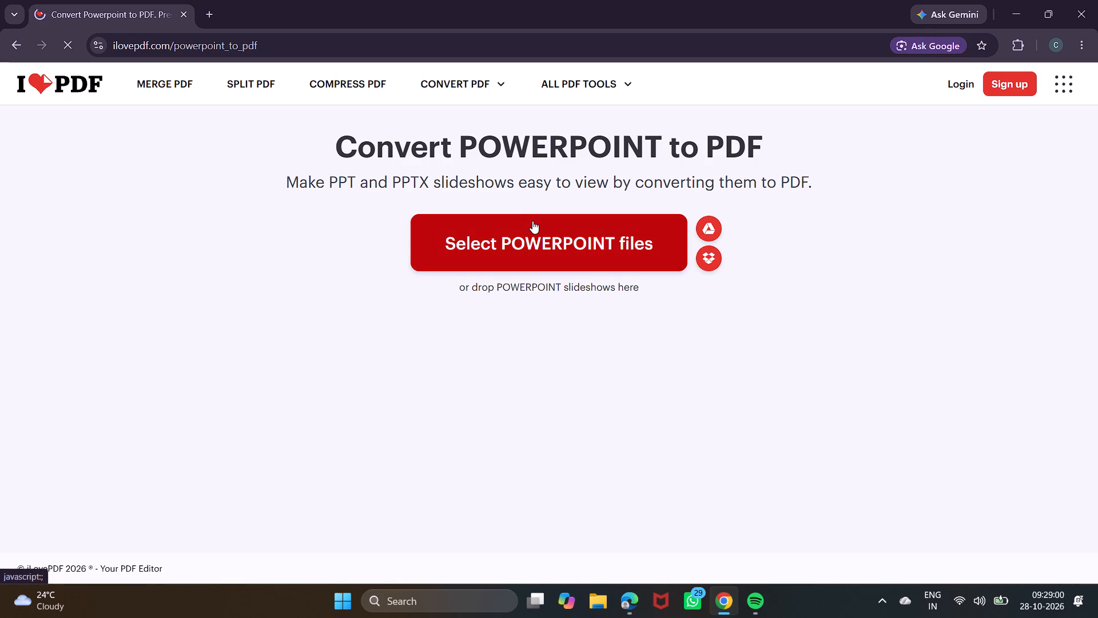
Begin choosing a file for the converter and look for the ECS report in Downloads and among the recent files in Home.
{"action": "left_click", "coordinate": [523, 237]}
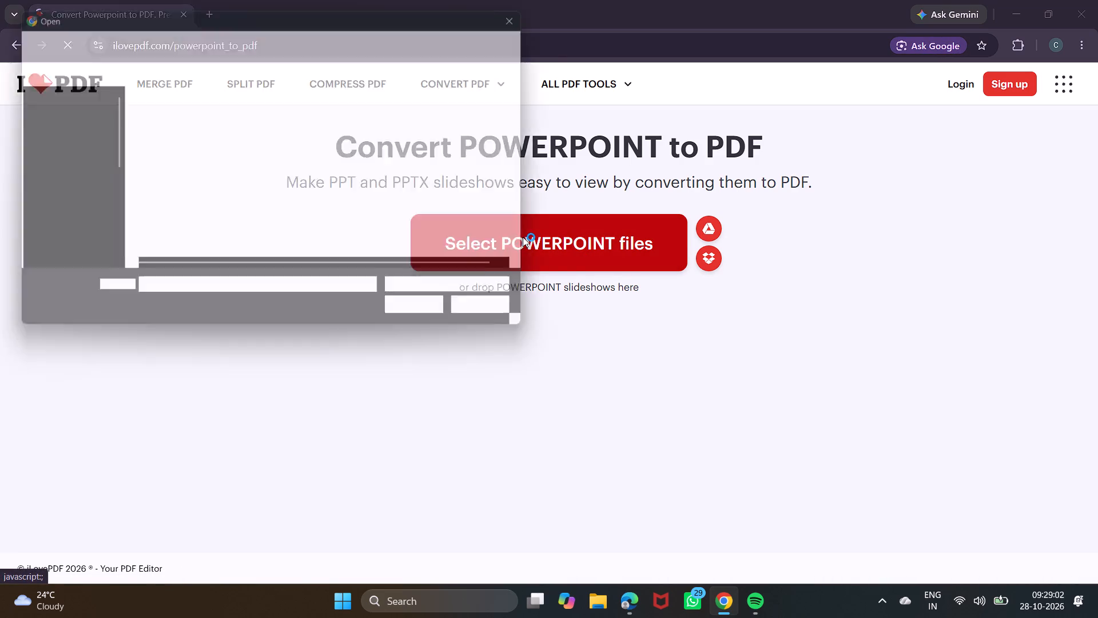
{"action": "left_click", "coordinate": [59, 219]}
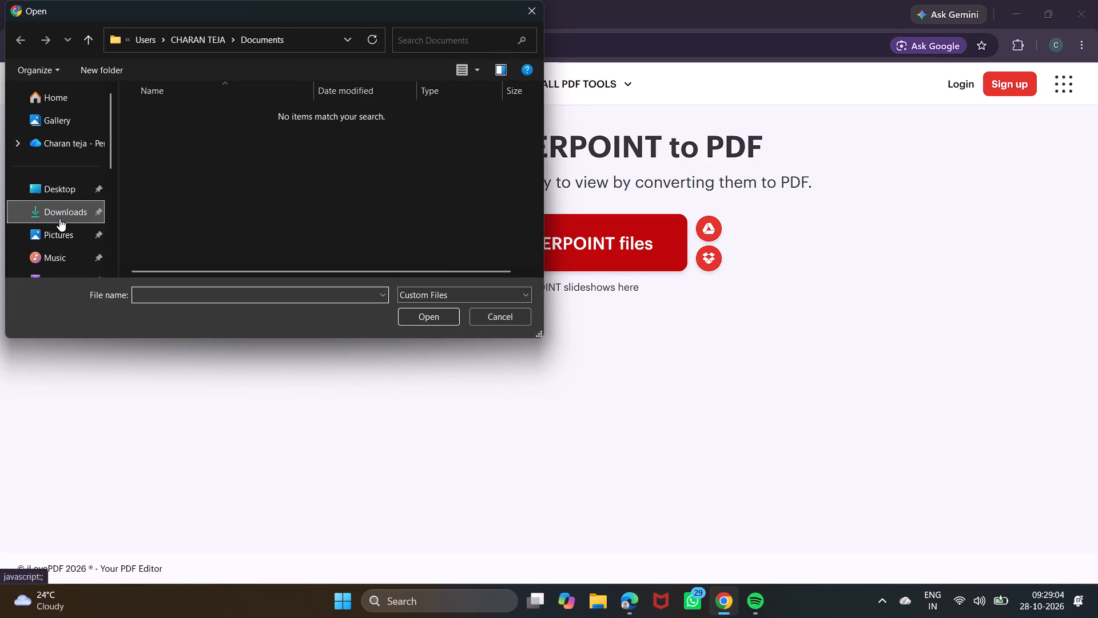
{"action": "scroll", "coordinate": [194, 154], "scroll_direction": "up", "scroll_amount": 3}
{"action": "scroll", "coordinate": [195, 160], "scroll_direction": "down", "scroll_amount": 2}
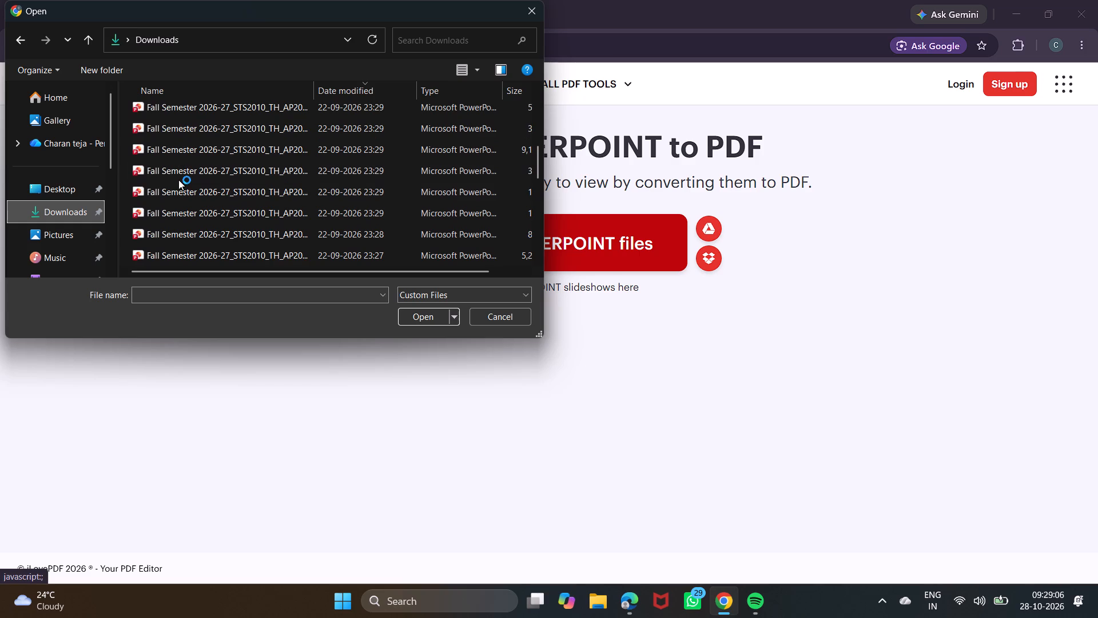
{"action": "scroll", "coordinate": [178, 180], "scroll_direction": "up", "scroll_amount": 4}
{"action": "left_click", "coordinate": [78, 96]}
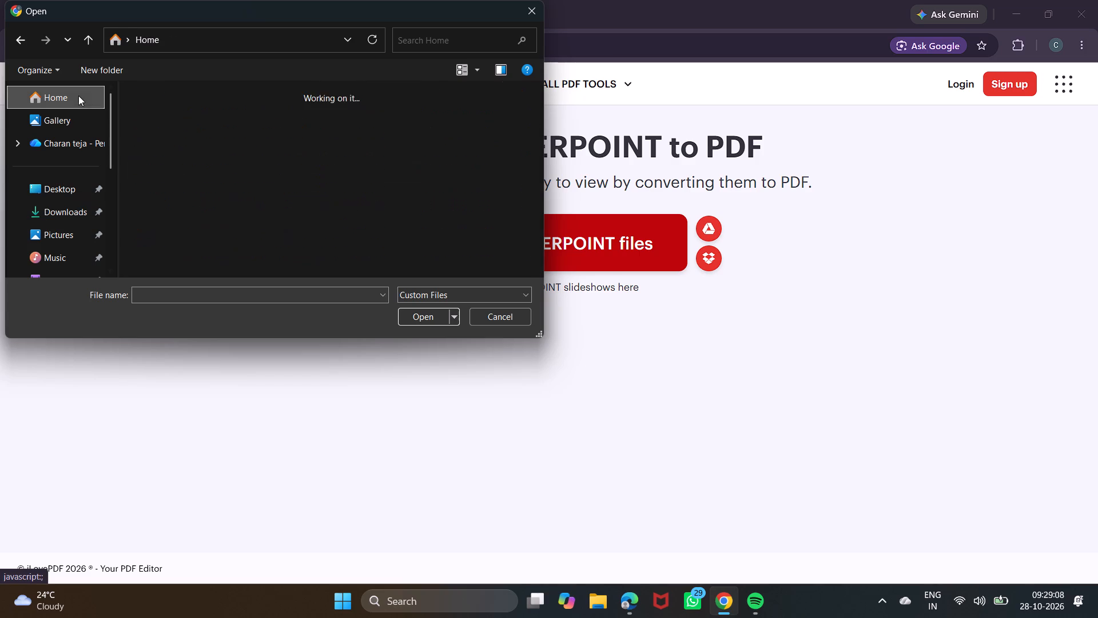
{"action": "scroll", "coordinate": [254, 187], "scroll_direction": "down", "scroll_amount": 3}
{"action": "scroll", "coordinate": [247, 177], "scroll_direction": "up", "scroll_amount": 1}
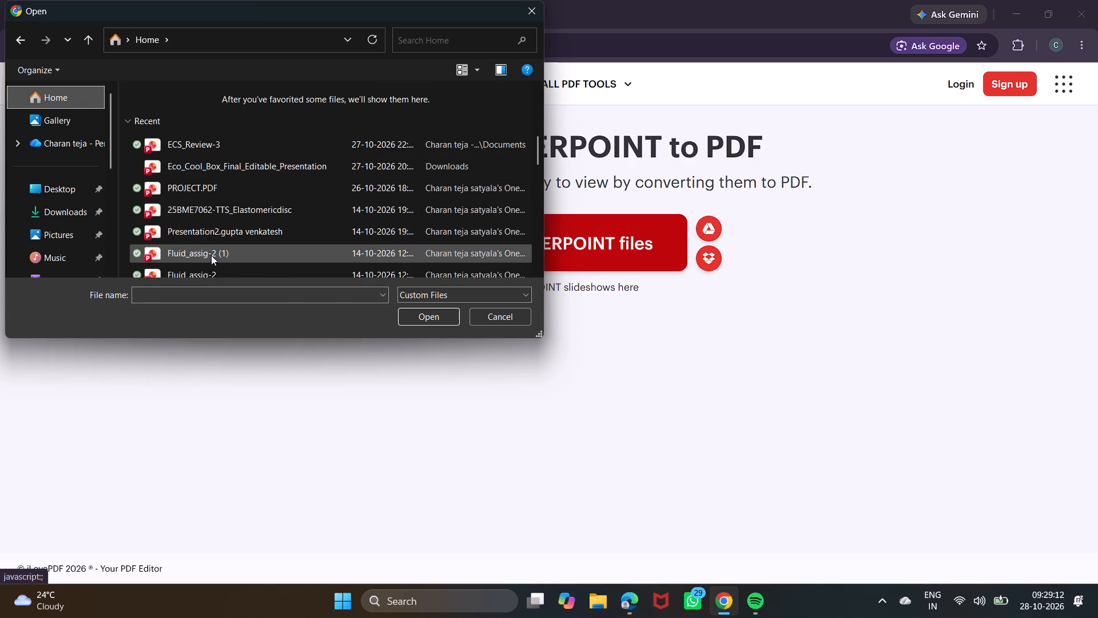
{"action": "scroll", "coordinate": [211, 256], "scroll_direction": "down", "scroll_amount": 1}
{"action": "scroll", "coordinate": [211, 251], "scroll_direction": "up", "scroll_amount": 4}
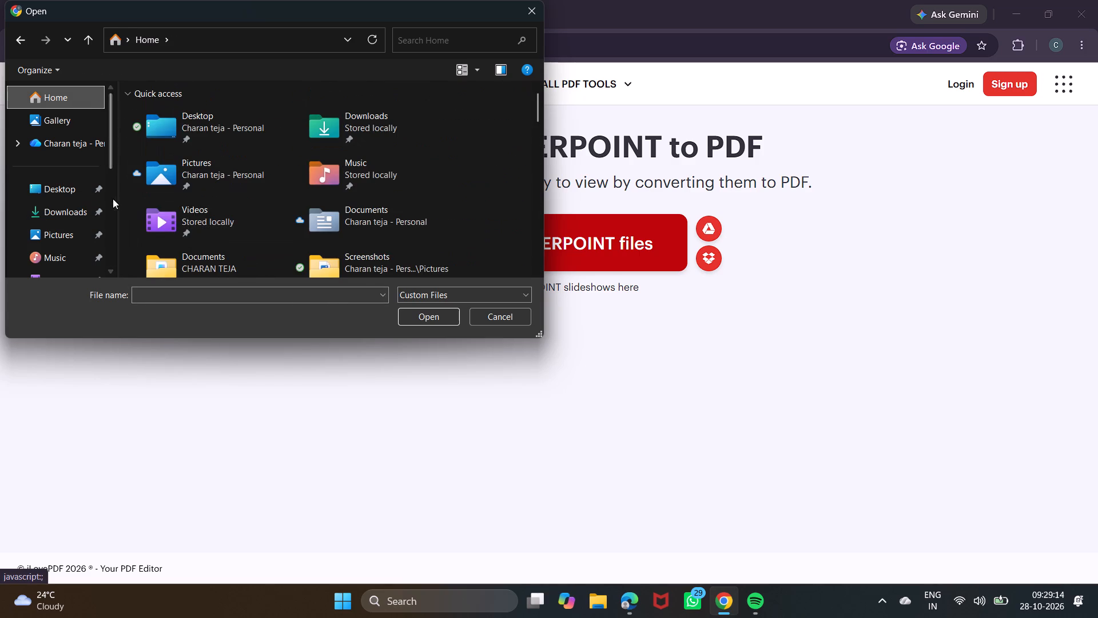
{"action": "left_click", "coordinate": [71, 203]}
{"action": "scroll", "coordinate": [188, 160], "scroll_direction": "up", "scroll_amount": 1}
{"action": "scroll", "coordinate": [188, 161], "scroll_direction": "down", "scroll_amount": 1}
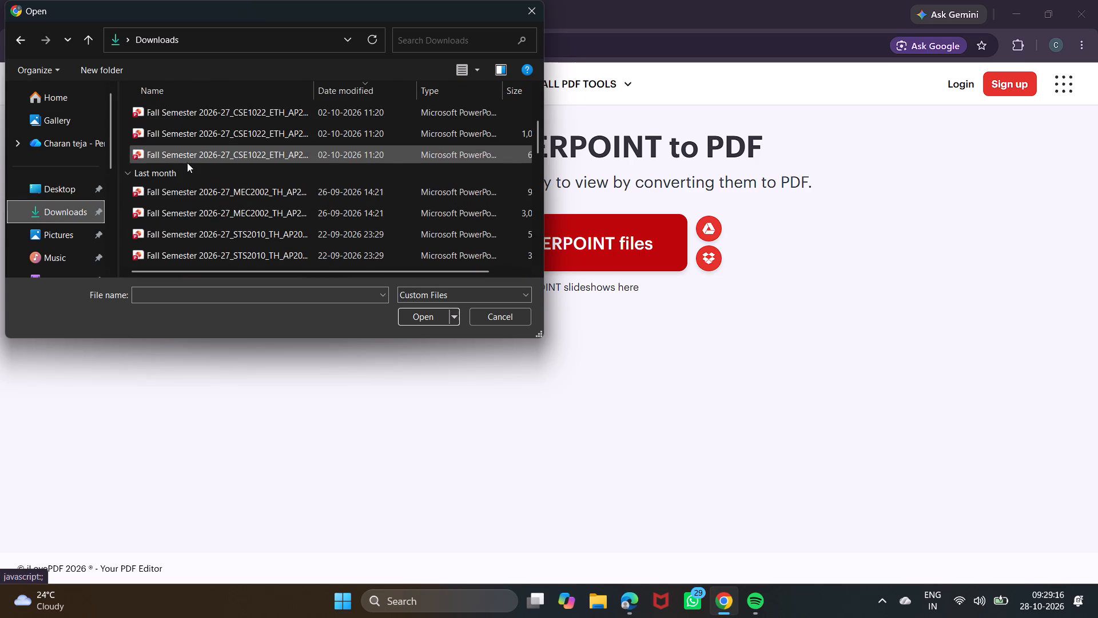
{"action": "scroll", "coordinate": [187, 163], "scroll_direction": "down", "scroll_amount": 1}
{"action": "scroll", "coordinate": [45, 227], "scroll_direction": "down", "scroll_amount": 1}
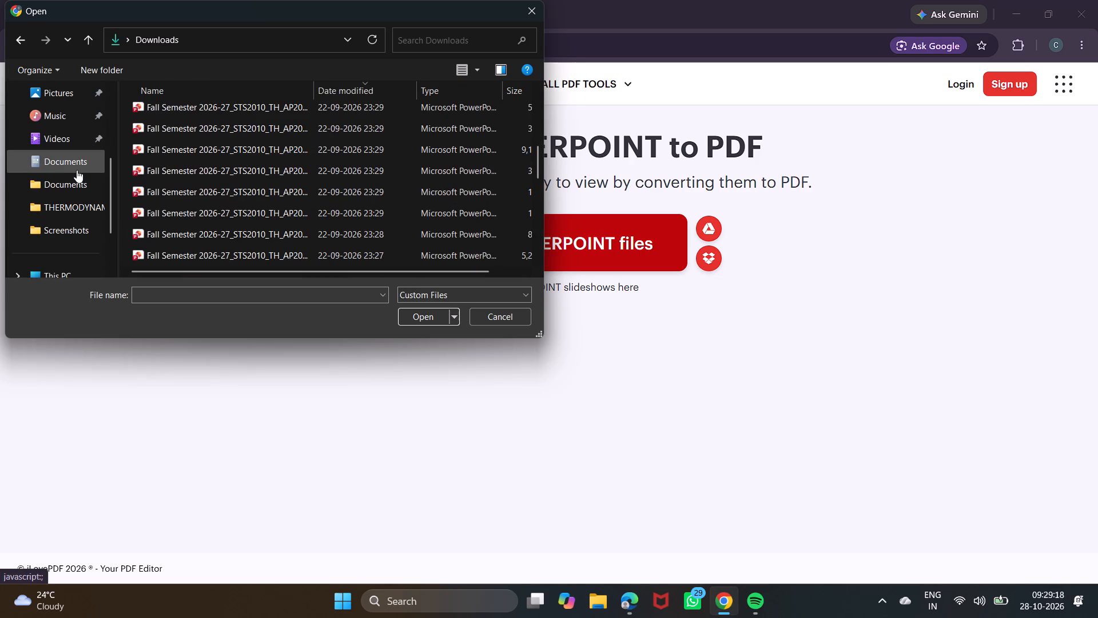
Look through the personal OneDrive Documents folder and search it for ECS, clearing the search when done.
{"action": "left_click", "coordinate": [67, 167]}
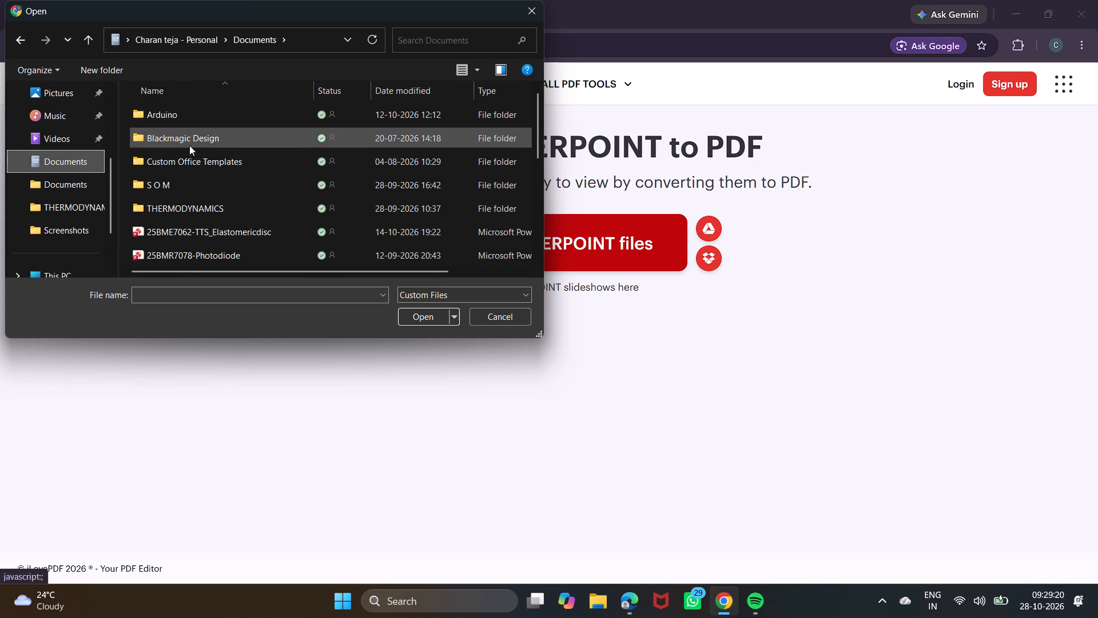
{"action": "scroll", "coordinate": [161, 195], "scroll_direction": "down", "scroll_amount": 2}
{"action": "left_click", "coordinate": [451, 34]}
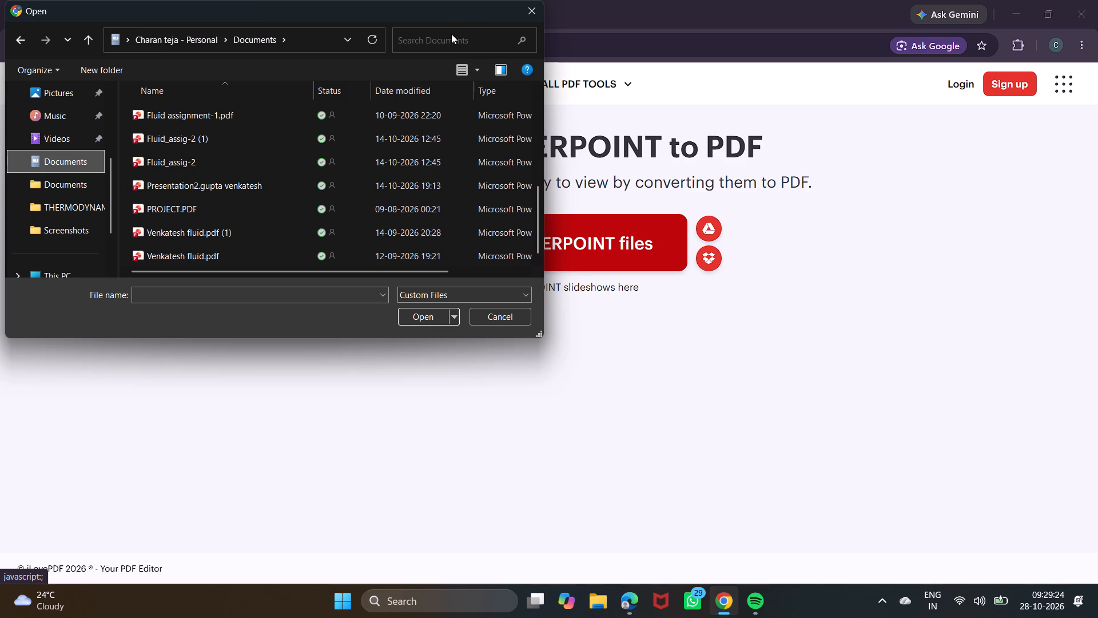
{"action": "left_click", "coordinate": [444, 35]}
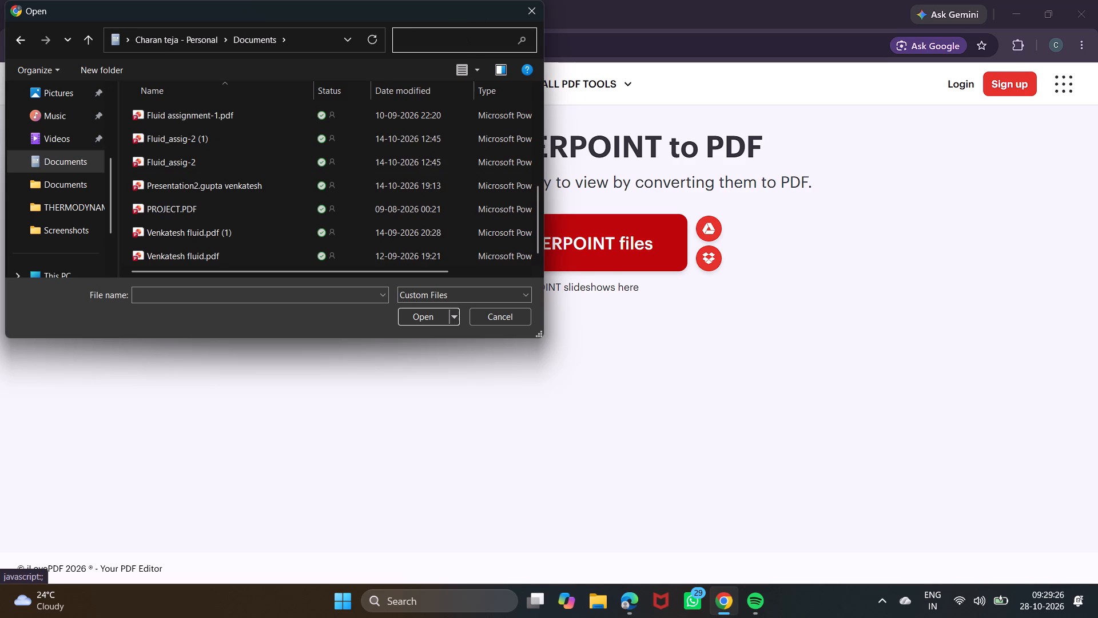
{"action": "type", "text": "ECS"}
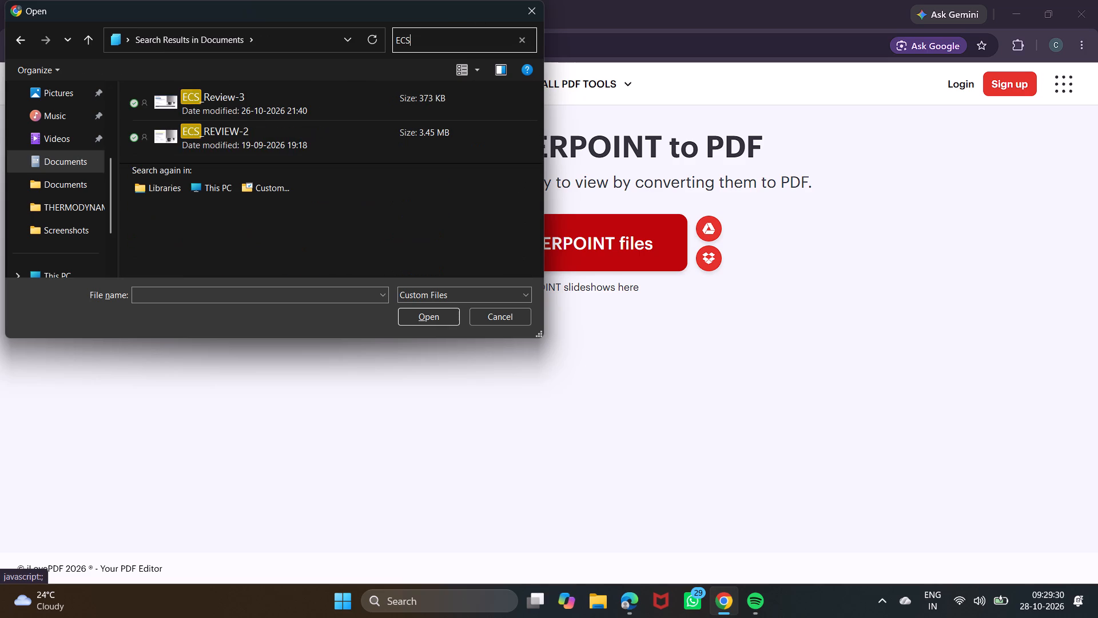
{"action": "key", "text": "BackSpace"}
{"action": "key", "text": "BackSpace"}
{"action": "key", "text": "BackSpace"}
{"action": "key", "text": "BackSpace"}
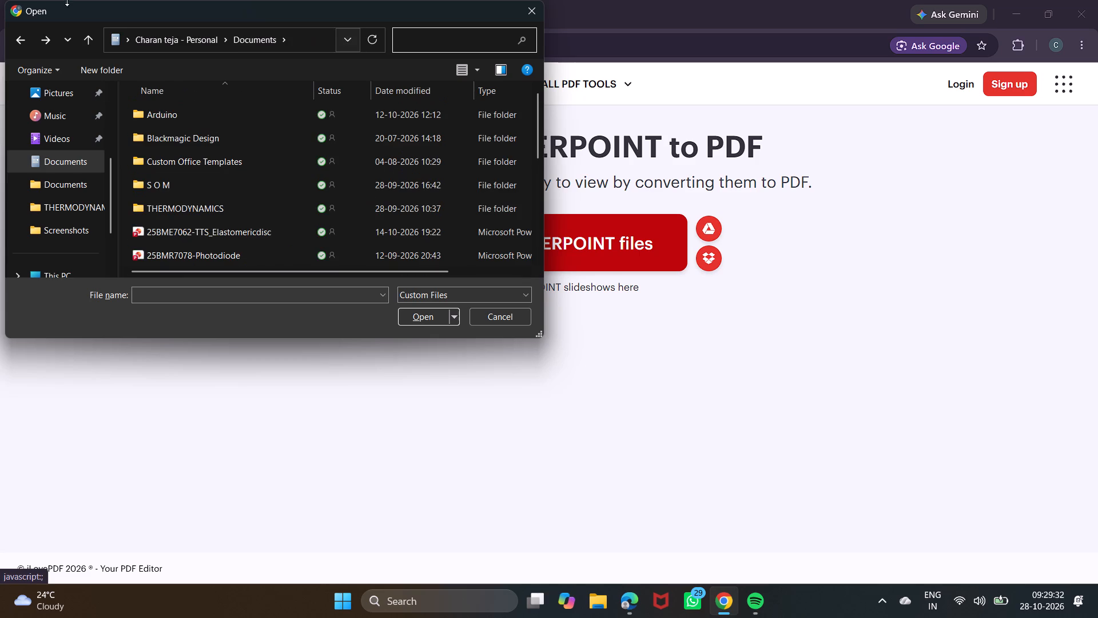
Browse the folders of the Windows (C:) drive under This PC for the ECS report.
{"action": "scroll", "coordinate": [53, 278], "scroll_direction": "down", "scroll_amount": 1}
{"action": "left_click", "coordinate": [53, 272]}
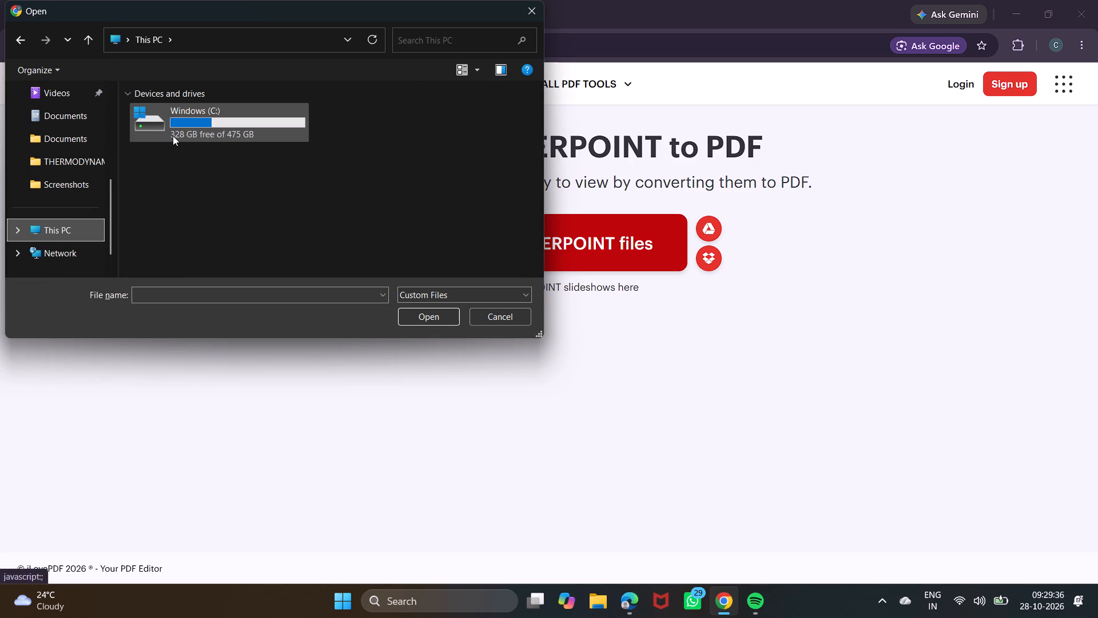
{"action": "double_click", "coordinate": [173, 136]}
{"action": "scroll", "coordinate": [190, 177], "scroll_direction": "down", "scroll_amount": 5}
{"action": "scroll", "coordinate": [190, 187], "scroll_direction": "up", "scroll_amount": 5}
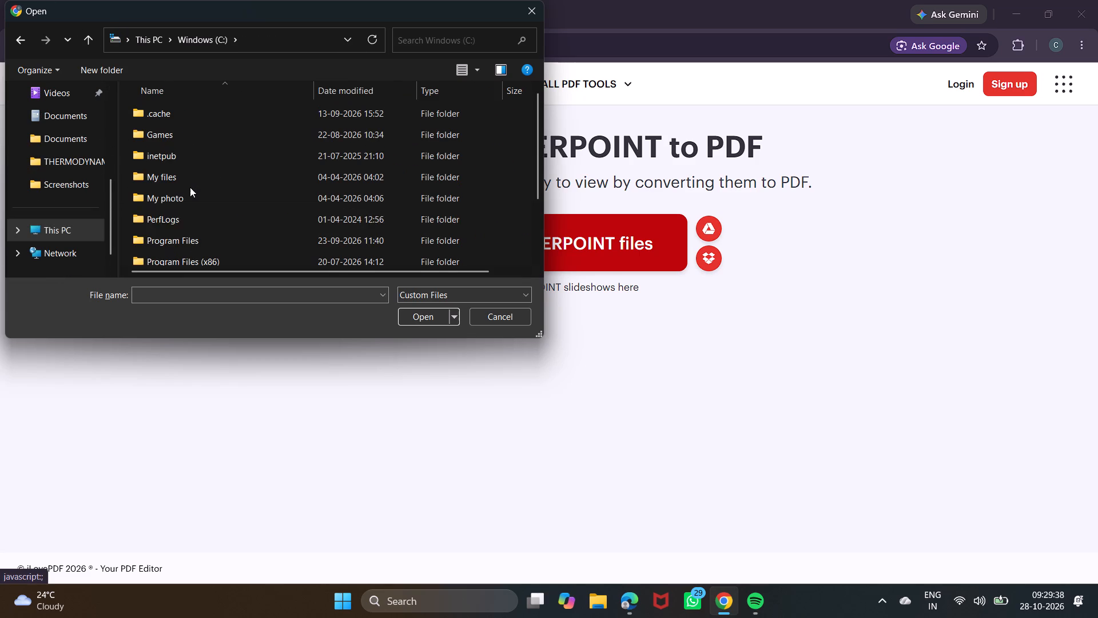
{"action": "scroll", "coordinate": [57, 190], "scroll_direction": "up", "scroll_amount": 5}
Search Home in the file picker for ECS_FINAL, and close the picker without choosing a file.
{"action": "left_click", "coordinate": [53, 96]}
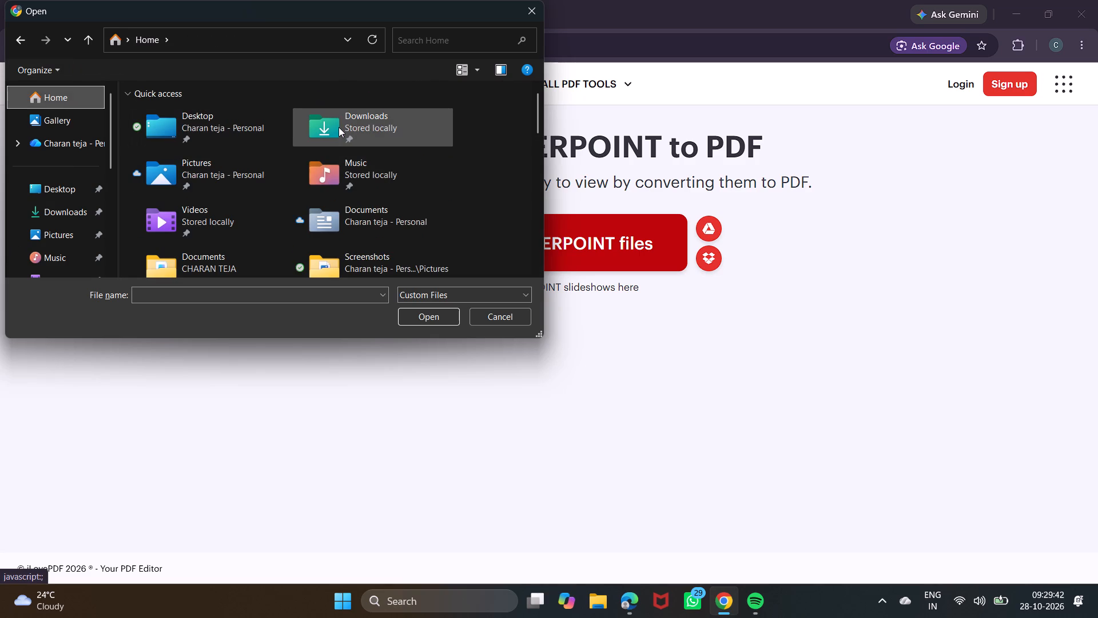
{"action": "left_click", "coordinate": [407, 38]}
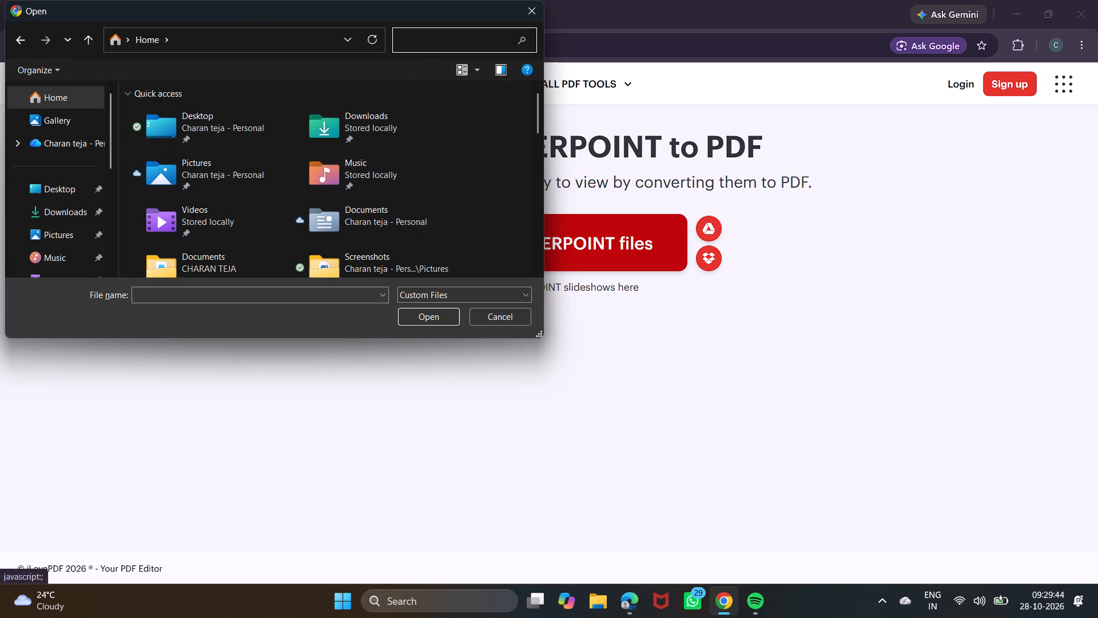
{"action": "key", "text": "e"}
{"action": "type", "text": "CS"}
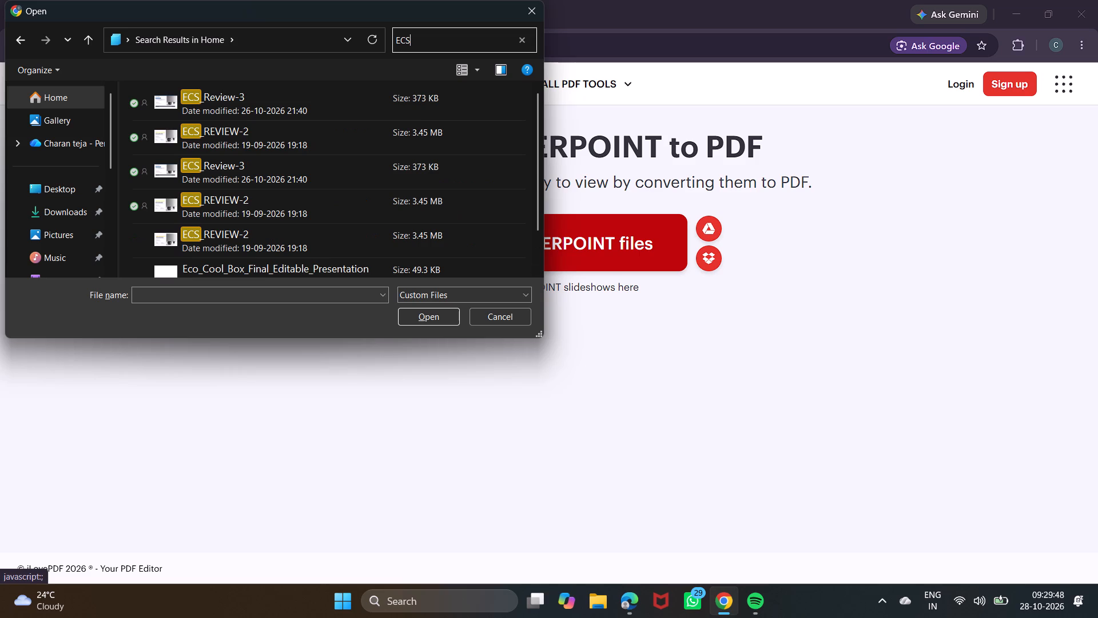
{"action": "key", "text": "shift+underscore"}
{"action": "key", "text": "i"}
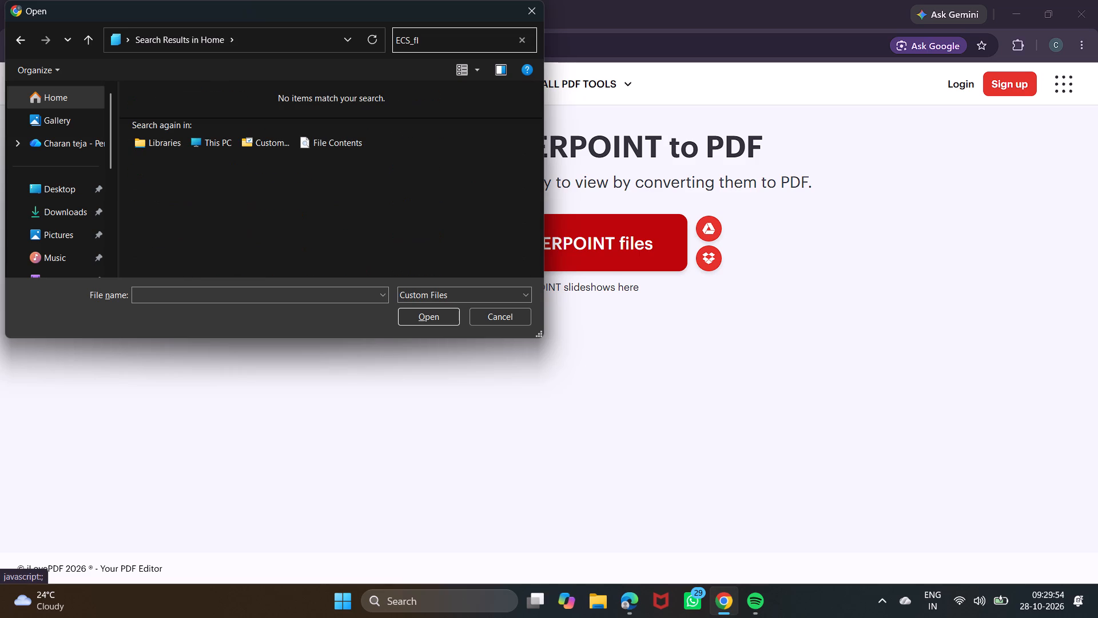
{"action": "key", "text": "BackSpace"}
{"action": "key", "text": "BackSpace"}
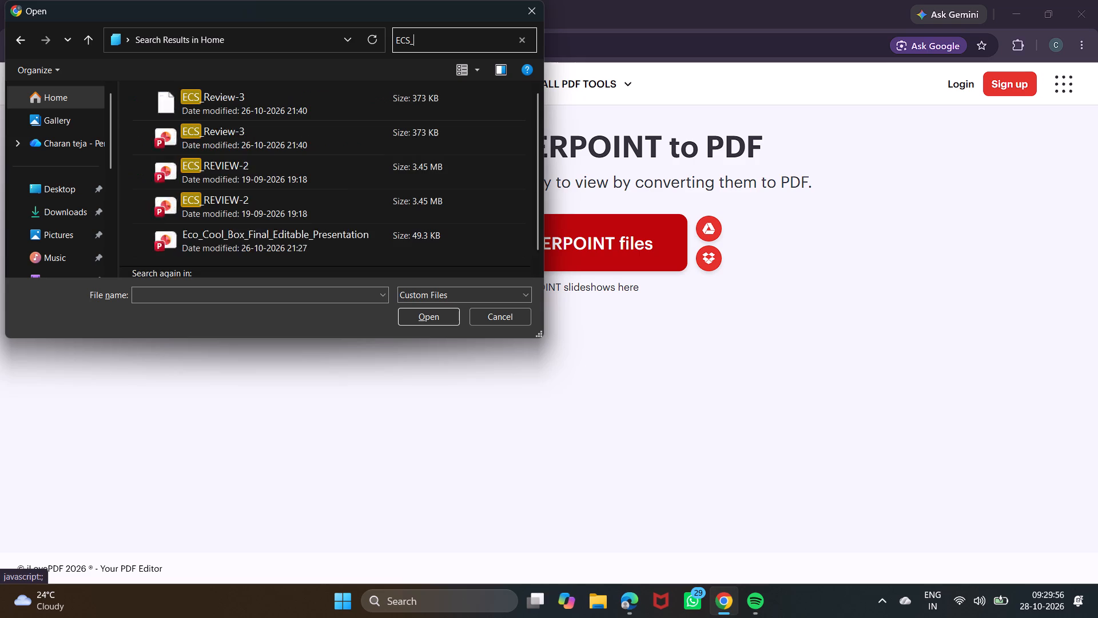
{"action": "type", "text": "IBNA"}
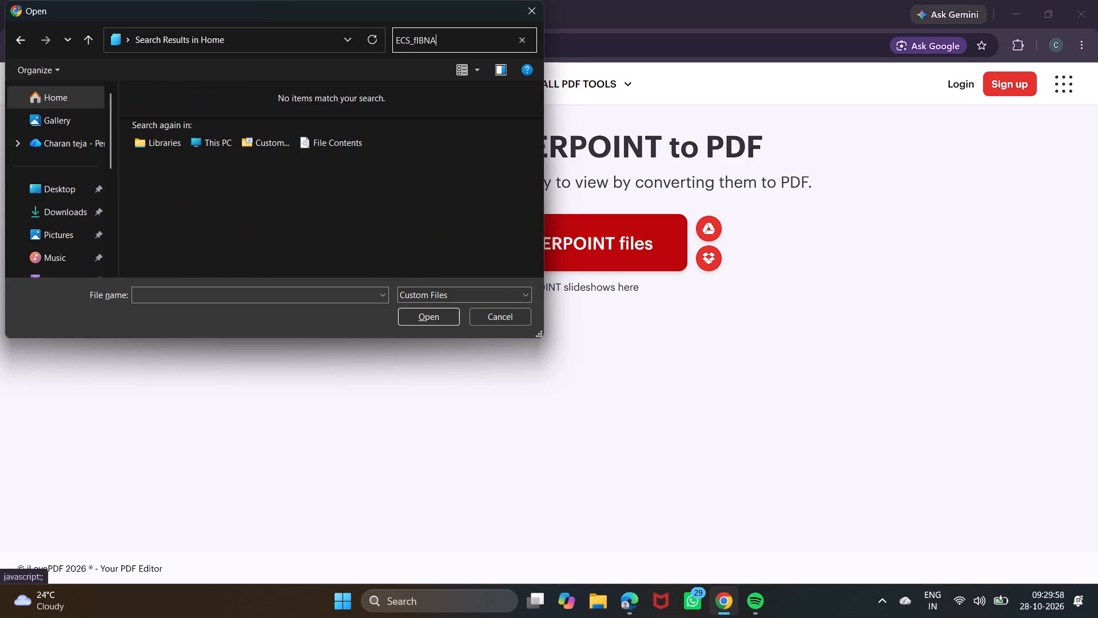
{"action": "key", "text": "BackSpace"}
{"action": "key", "text": "BackSpace"}
{"action": "key", "text": "BackSpace"}
{"action": "type", "text": "NAL"}
{"action": "scroll", "coordinate": [320, 140], "scroll_direction": "down", "scroll_amount": 5}
{"action": "left_click", "coordinate": [533, 9]}
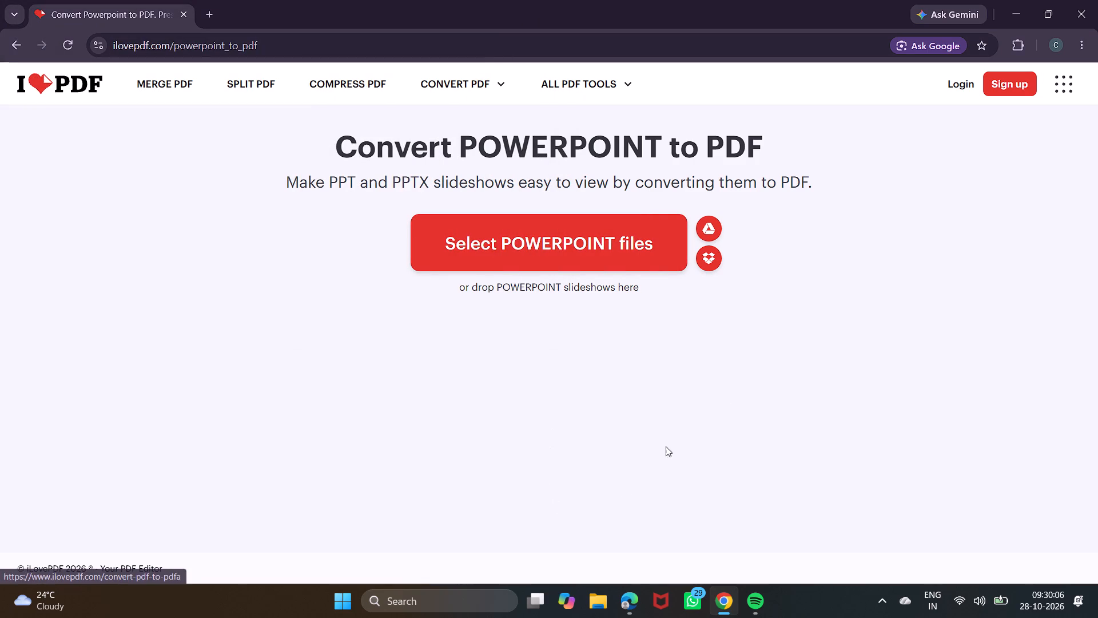
In File Explorer, find ECS_Final_Report in Downloads, open it in Word to check the document, and close it.
{"action": "left_click_drag", "start_coordinate": [986, 7], "coordinate": [992, 3]}
{"action": "left_click", "coordinate": [1031, 1]}
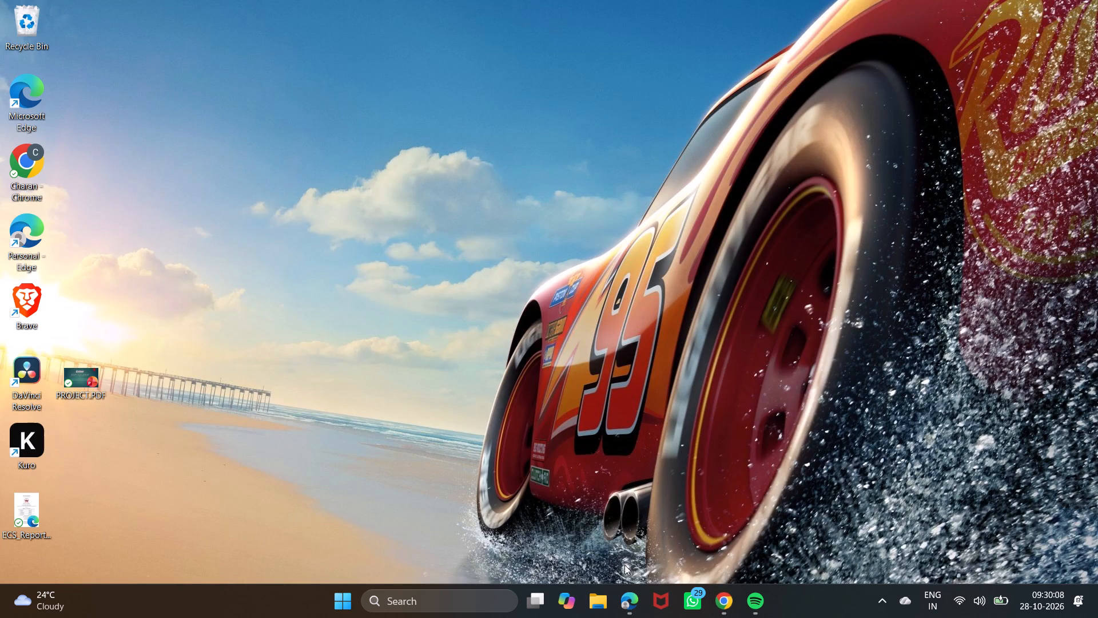
{"action": "left_click", "coordinate": [604, 611]}
{"action": "left_click", "coordinate": [305, 269]}
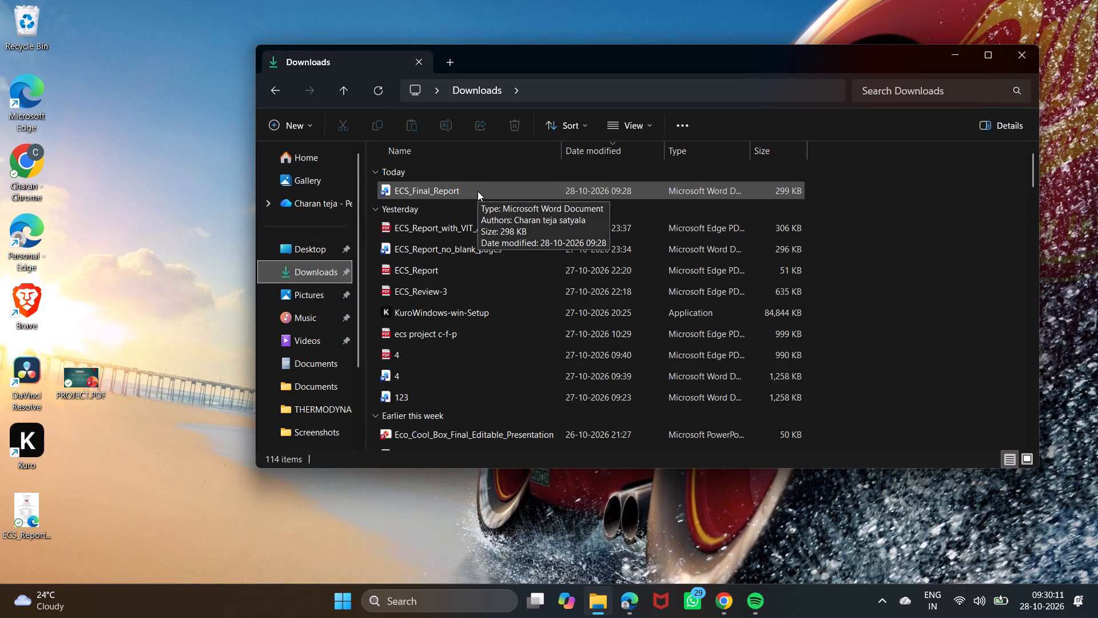
{"action": "right_click", "coordinate": [478, 191]}
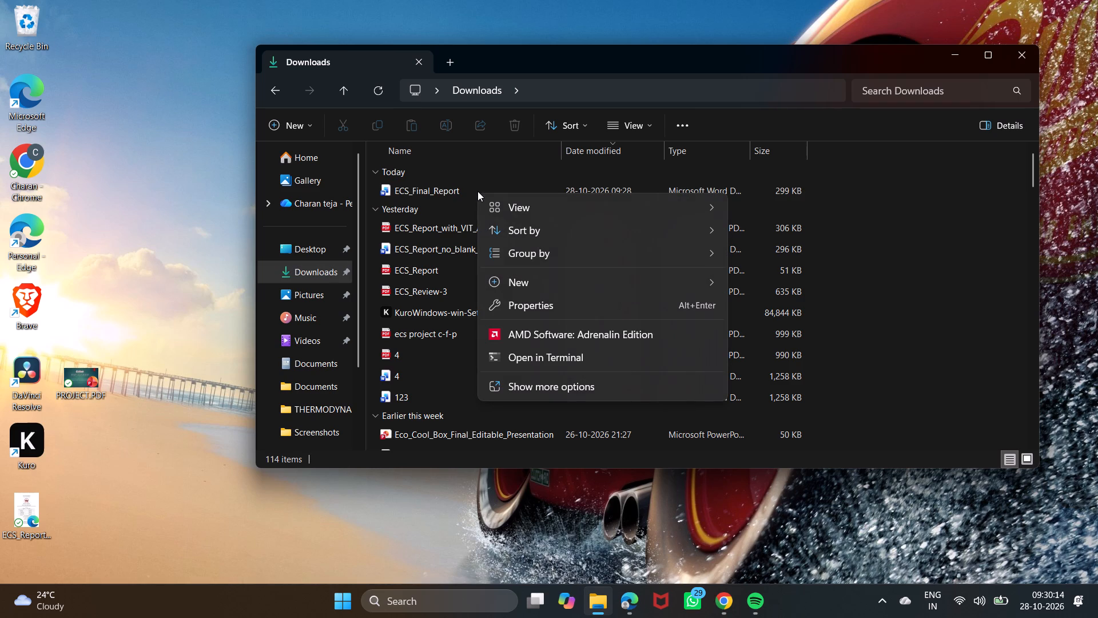
{"action": "left_click", "coordinate": [448, 186]}
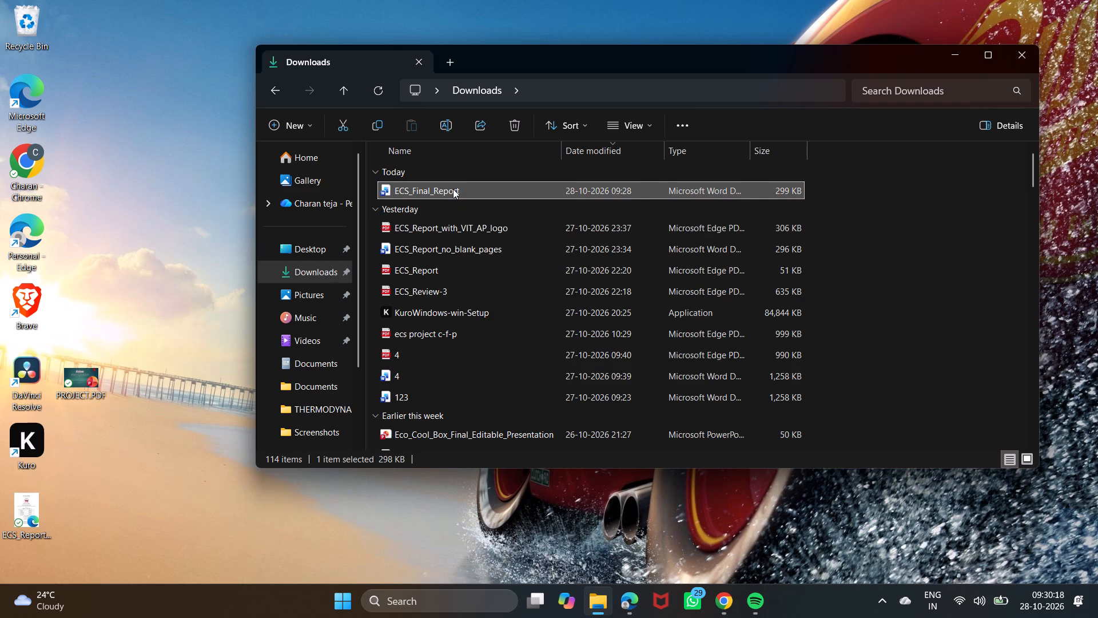
{"action": "left_click", "coordinate": [430, 184]}
{"action": "left_click_drag", "start_coordinate": [430, 184], "coordinate": [340, 353]}
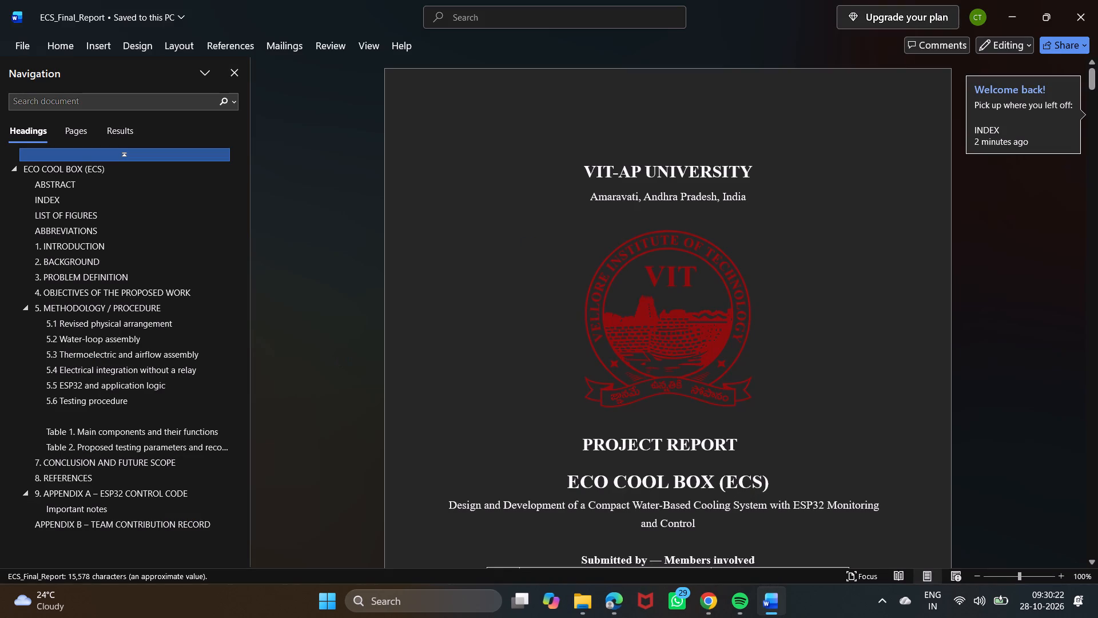
{"action": "scroll", "coordinate": [1097, 126], "scroll_direction": "down", "scroll_amount": 3}
{"action": "scroll", "coordinate": [837, 223], "scroll_direction": "up", "scroll_amount": 3}
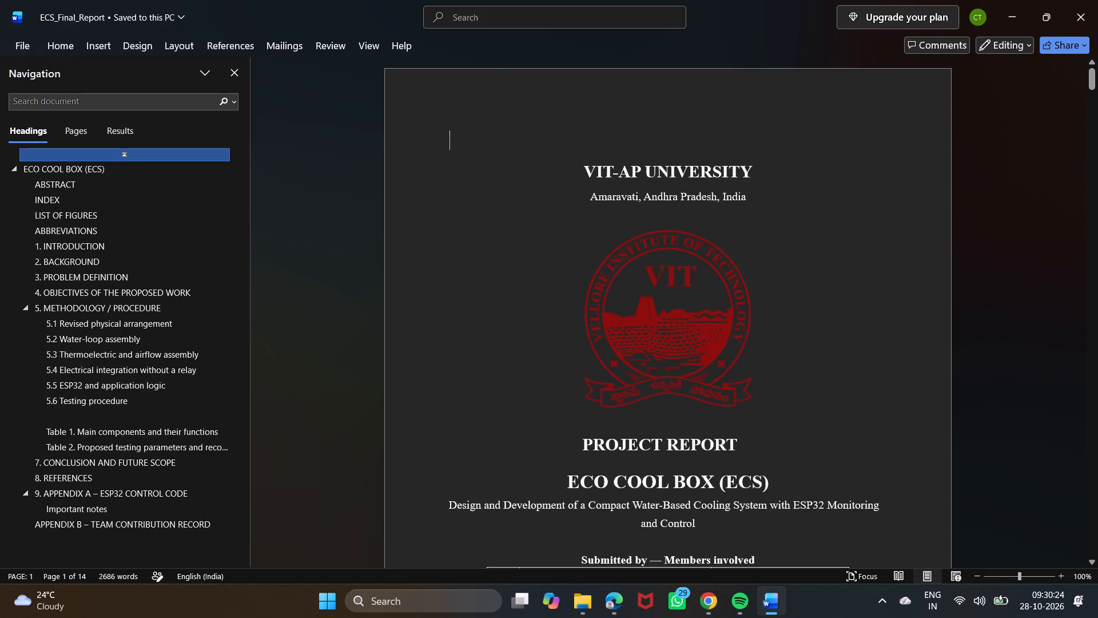
{"action": "left_click", "coordinate": [1076, 6]}
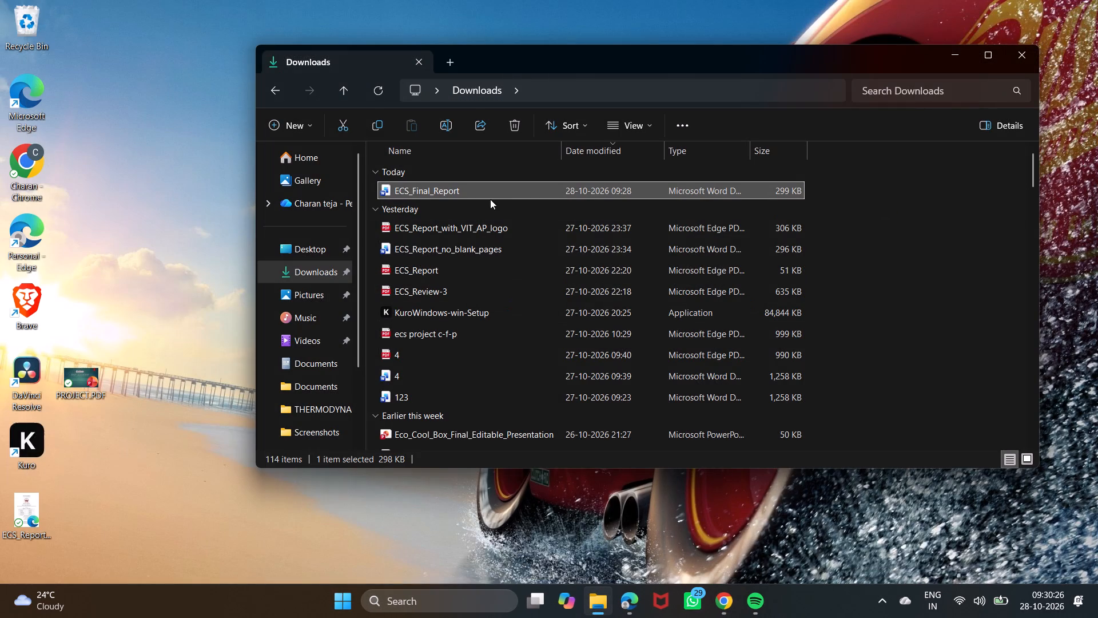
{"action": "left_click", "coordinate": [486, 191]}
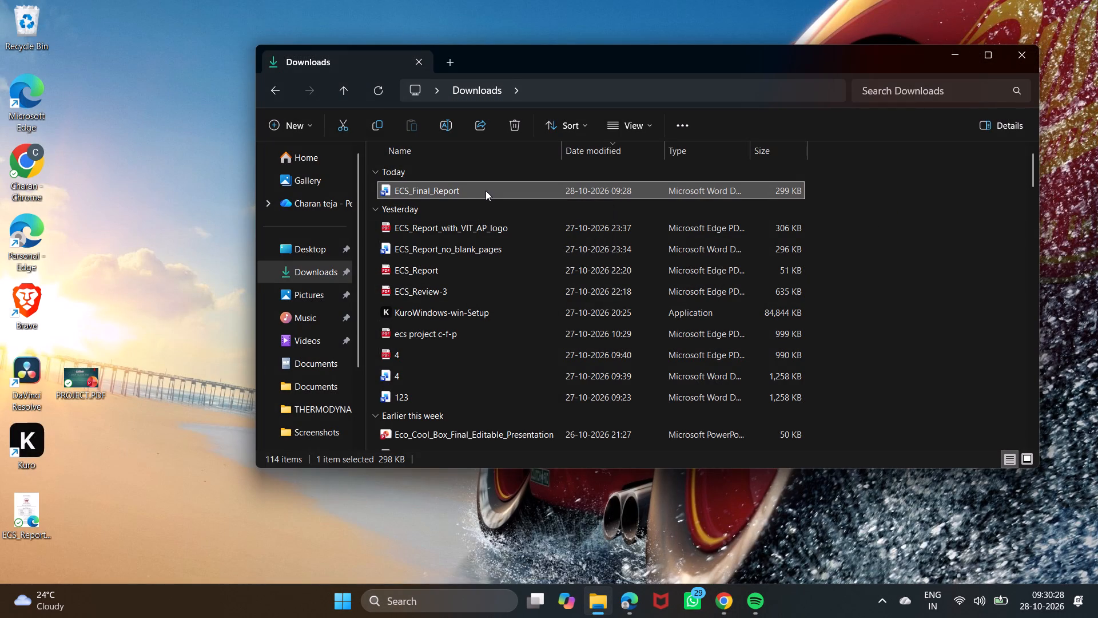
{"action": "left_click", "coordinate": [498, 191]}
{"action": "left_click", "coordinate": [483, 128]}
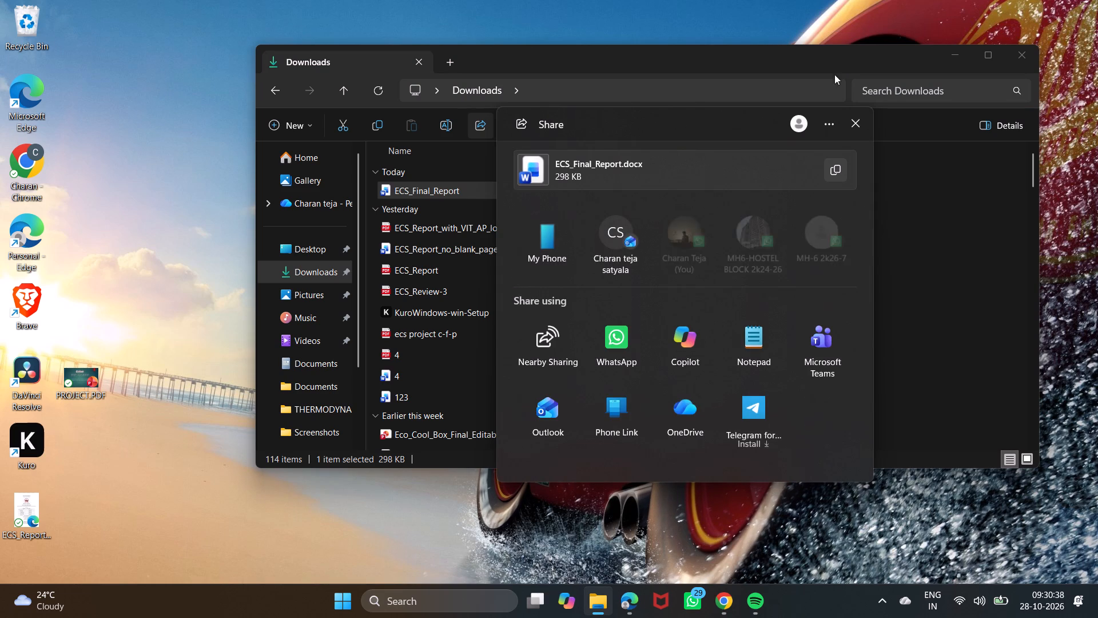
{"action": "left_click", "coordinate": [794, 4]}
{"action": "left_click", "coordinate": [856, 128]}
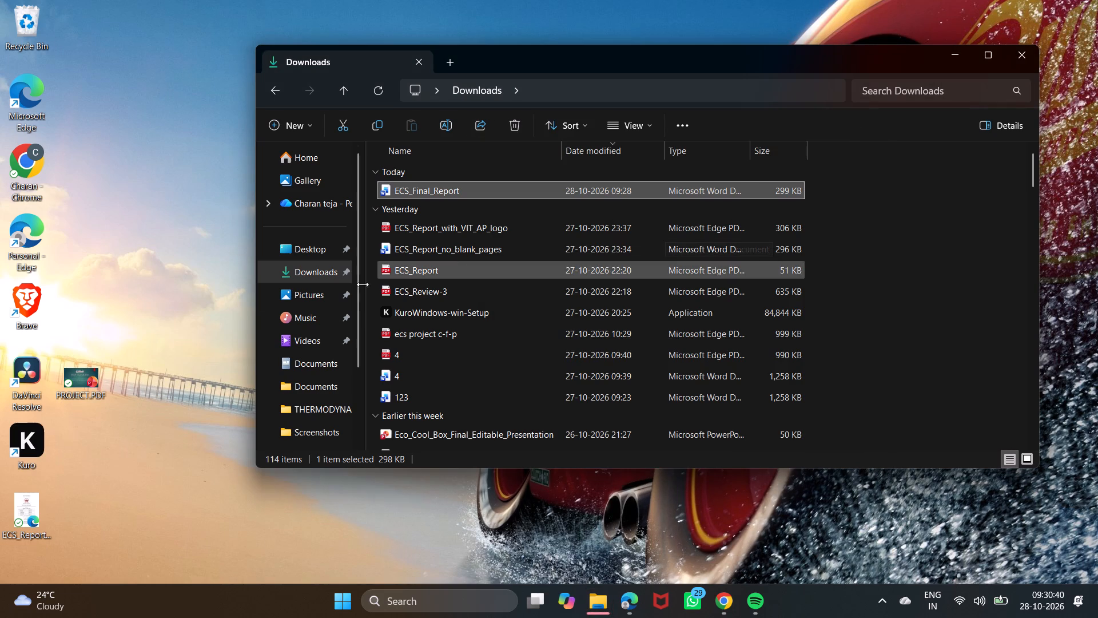
Look through the OneDrive Documents folder for the ECS report files, return to Downloads, and close File Explorer.
{"action": "left_click", "coordinate": [316, 266]}
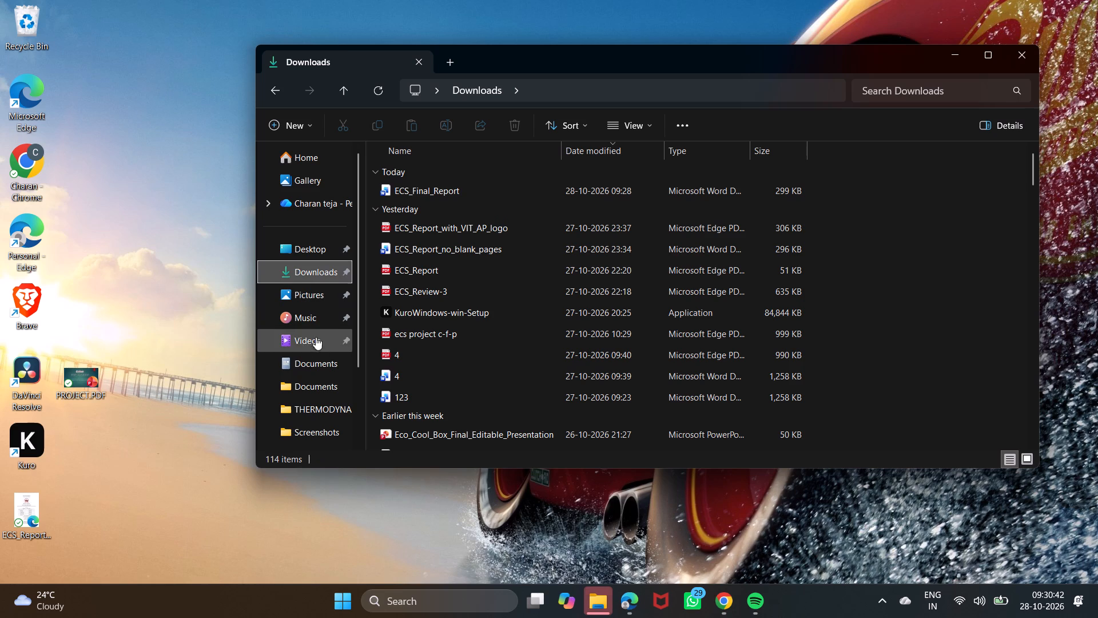
{"action": "left_click", "coordinate": [313, 372]}
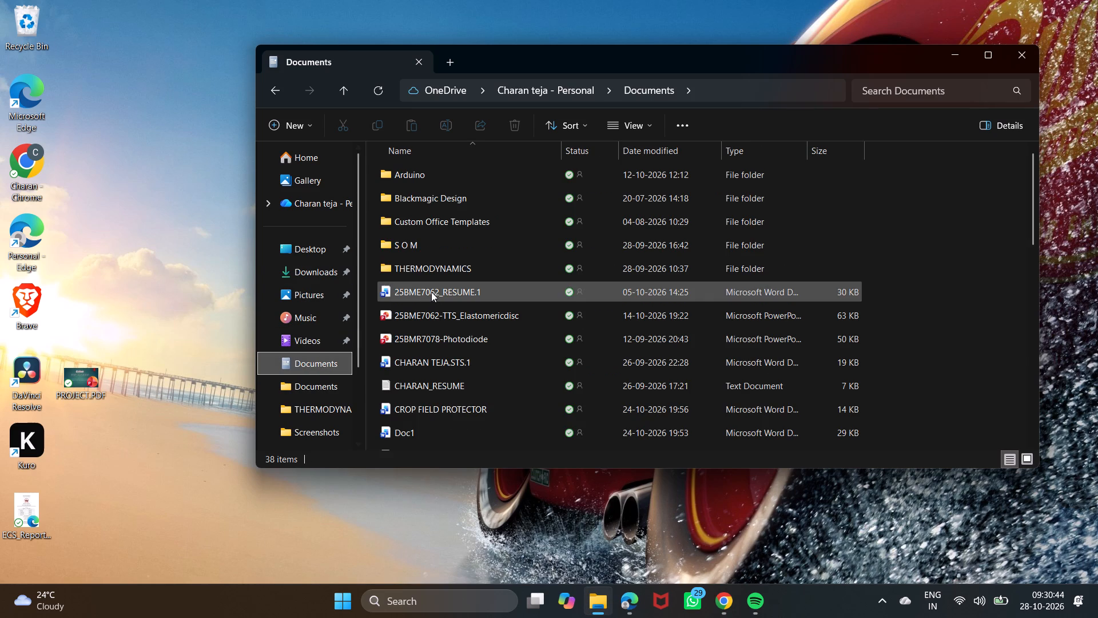
{"action": "scroll", "coordinate": [431, 292], "scroll_direction": "down", "scroll_amount": 1}
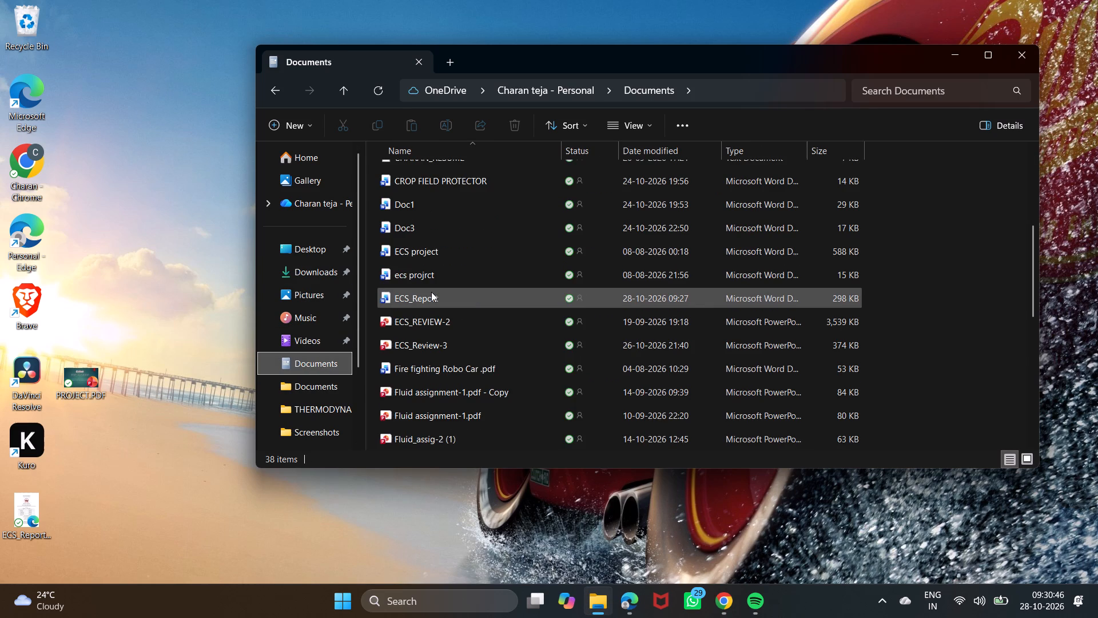
{"action": "scroll", "coordinate": [431, 292], "scroll_direction": "down", "scroll_amount": 1}
{"action": "scroll", "coordinate": [417, 296], "scroll_direction": "up", "scroll_amount": 8}
{"action": "left_click", "coordinate": [307, 270]}
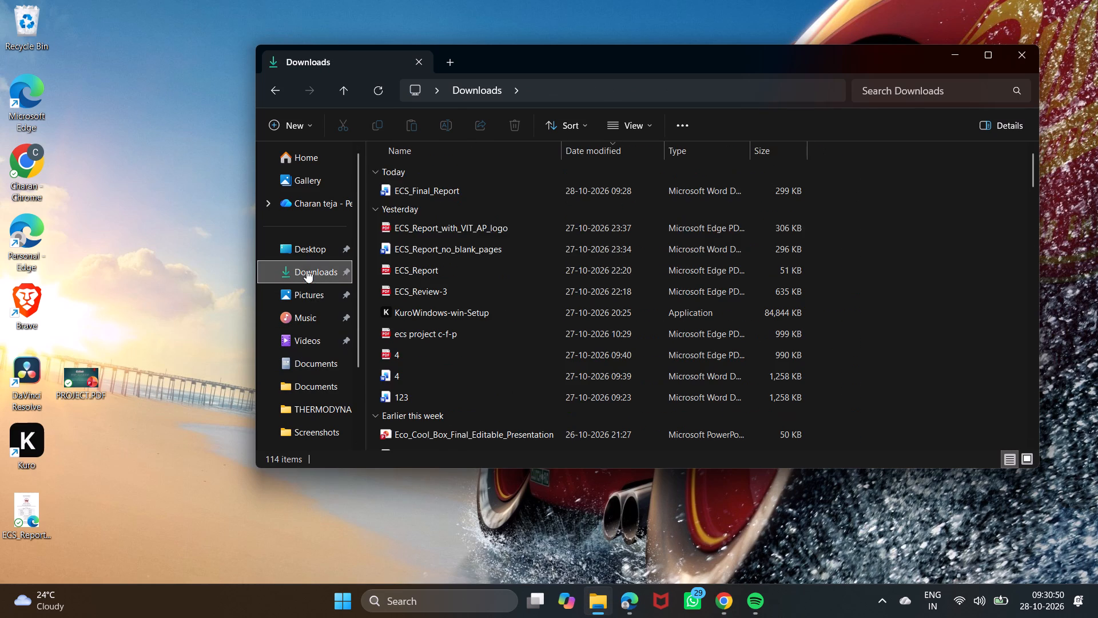
{"action": "left_click", "coordinate": [1033, 63]}
Switch to Google Chrome.
{"action": "left_click", "coordinate": [720, 596]}
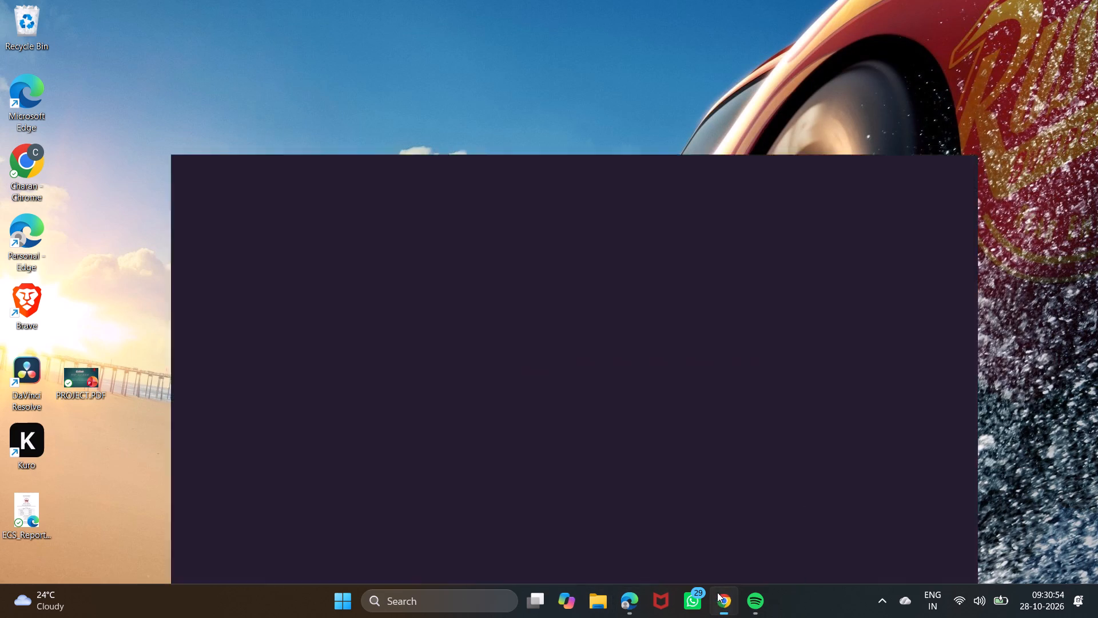
Back in Chrome, look through Downloads for the ECS report from the PowerPoint converter's file picker, closing the picker when done.
{"action": "left_click", "coordinate": [492, 230]}
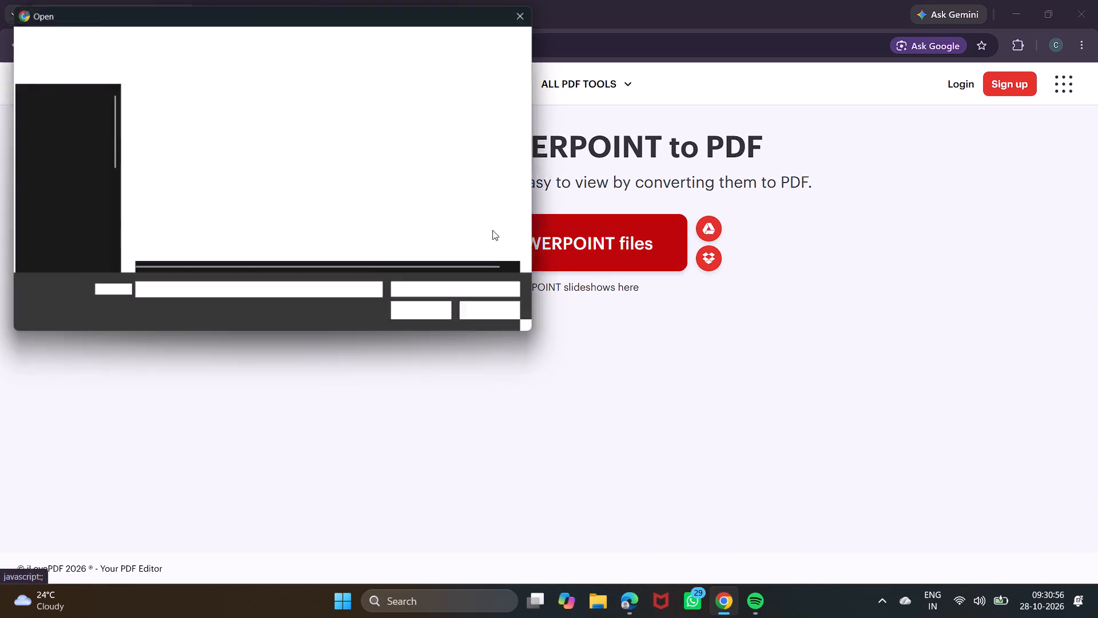
{"action": "left_click", "coordinate": [65, 199]}
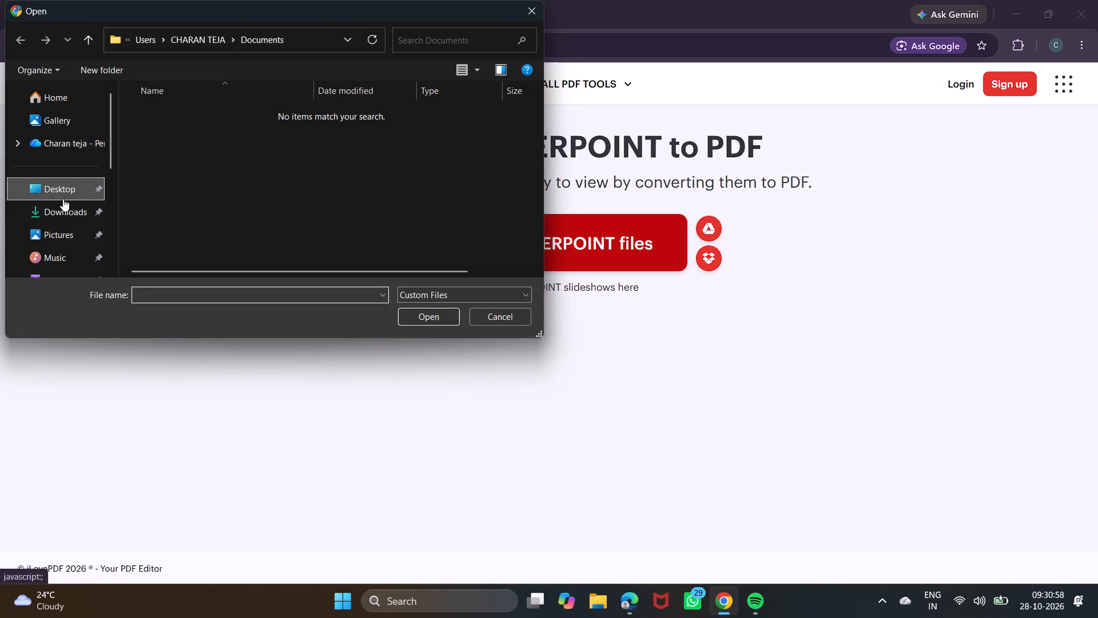
{"action": "left_click", "coordinate": [62, 208]}
{"action": "scroll", "coordinate": [214, 133], "scroll_direction": "up", "scroll_amount": 2}
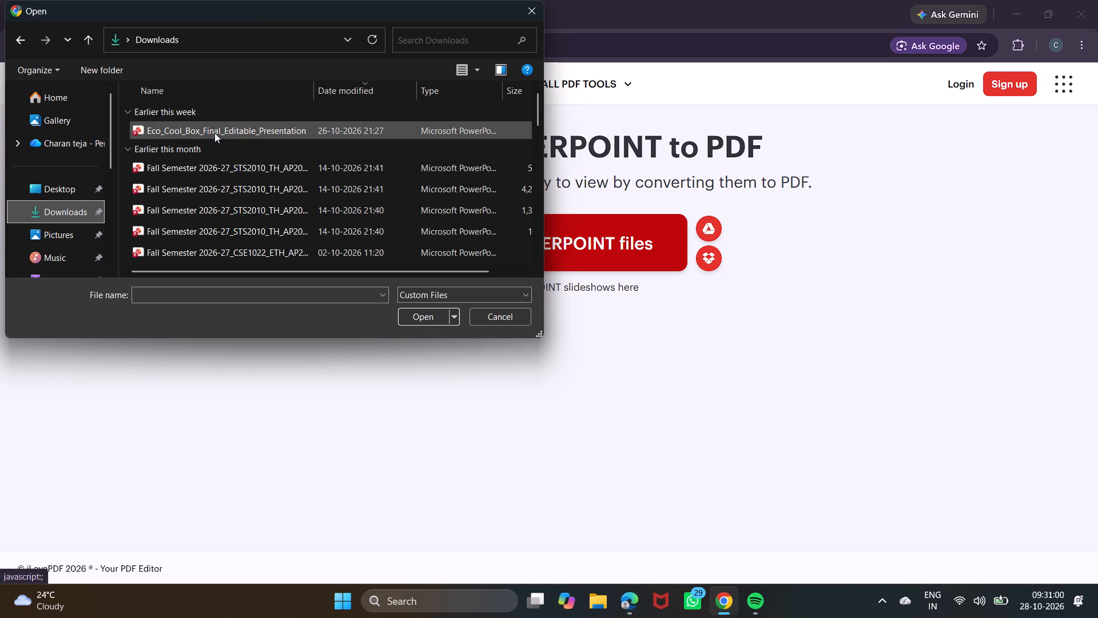
{"action": "scroll", "coordinate": [214, 133], "scroll_direction": "up", "scroll_amount": 2}
{"action": "scroll", "coordinate": [213, 127], "scroll_direction": "down", "scroll_amount": 14}
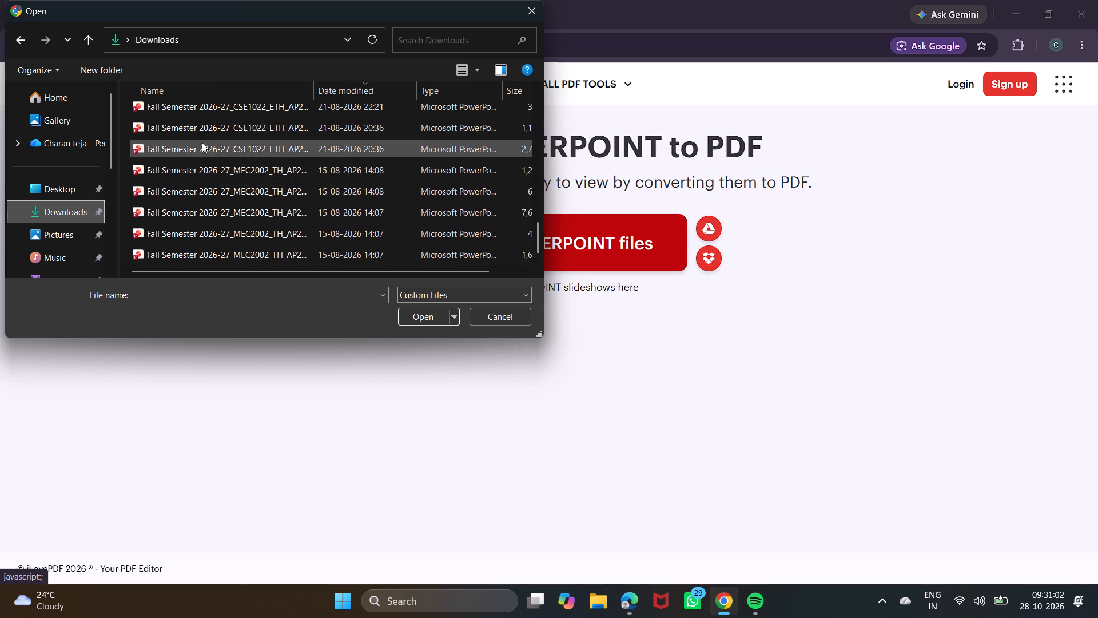
{"action": "scroll", "coordinate": [202, 142], "scroll_direction": "down", "scroll_amount": 2}
{"action": "scroll", "coordinate": [199, 145], "scroll_direction": "up", "scroll_amount": 11}
{"action": "scroll", "coordinate": [209, 191], "scroll_direction": "down", "scroll_amount": 6}
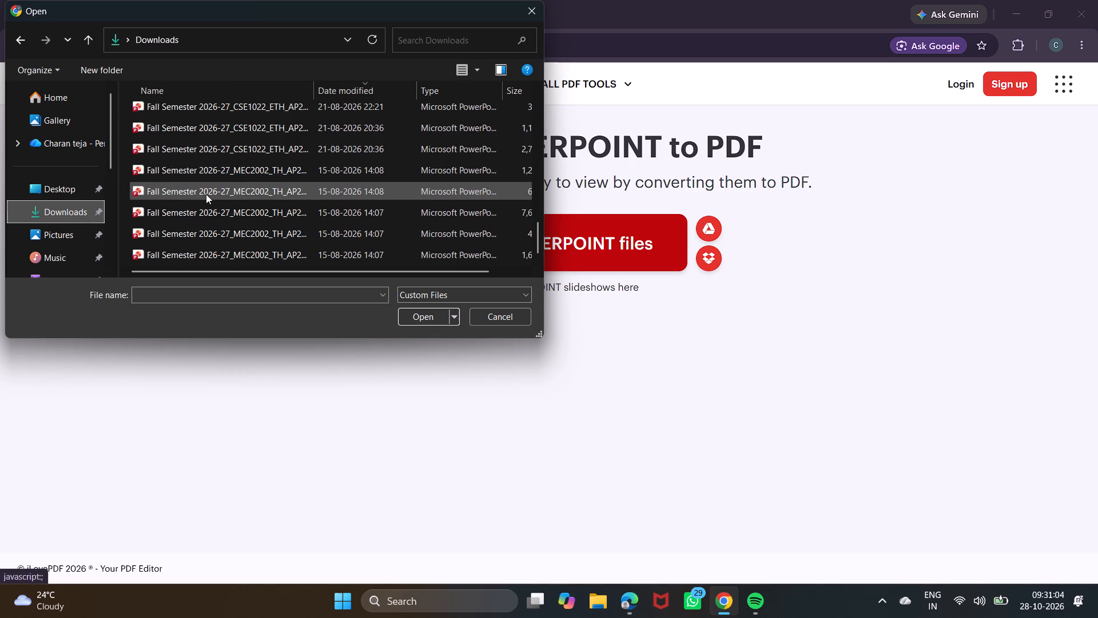
{"action": "scroll", "coordinate": [205, 194], "scroll_direction": "up", "scroll_amount": 9}
{"action": "scroll", "coordinate": [210, 190], "scroll_direction": "down", "scroll_amount": 1}
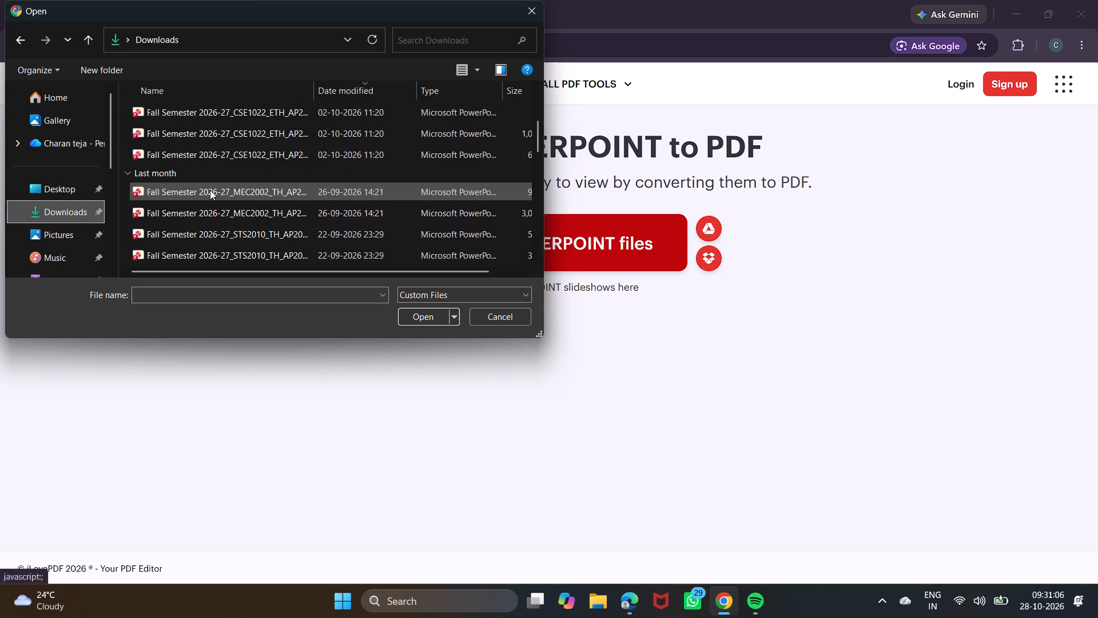
{"action": "left_click", "coordinate": [524, 10]}
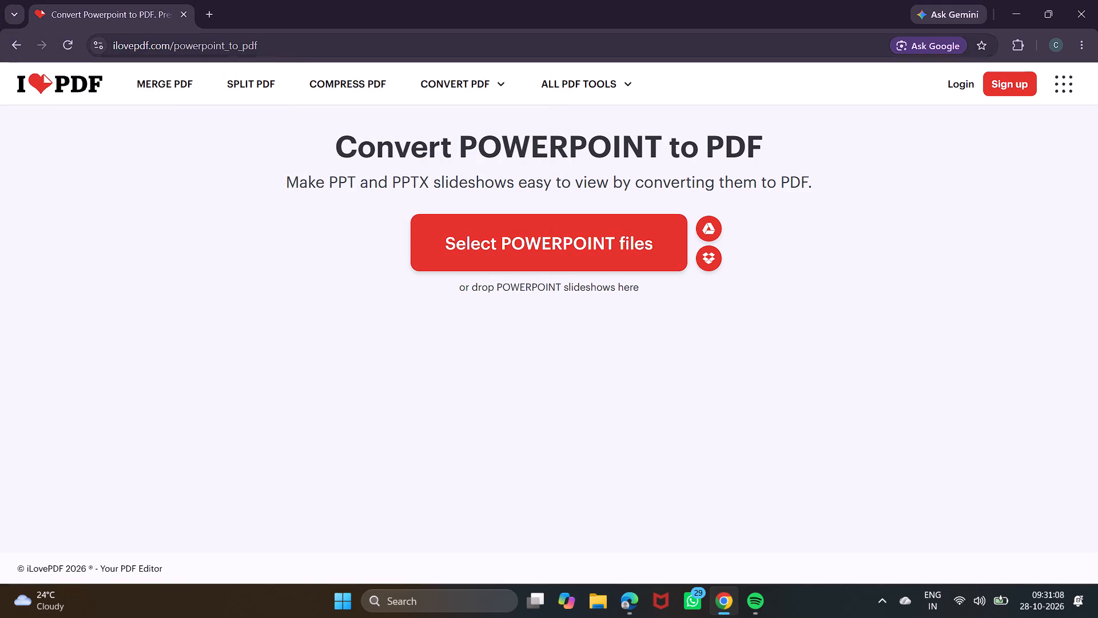
In a new browser tab, search the web for "convert doc to pdf" and open the iLovePDF Word to PDF converter.
{"action": "left_click", "coordinate": [200, 11]}
{"action": "left_click", "coordinate": [206, 33]}
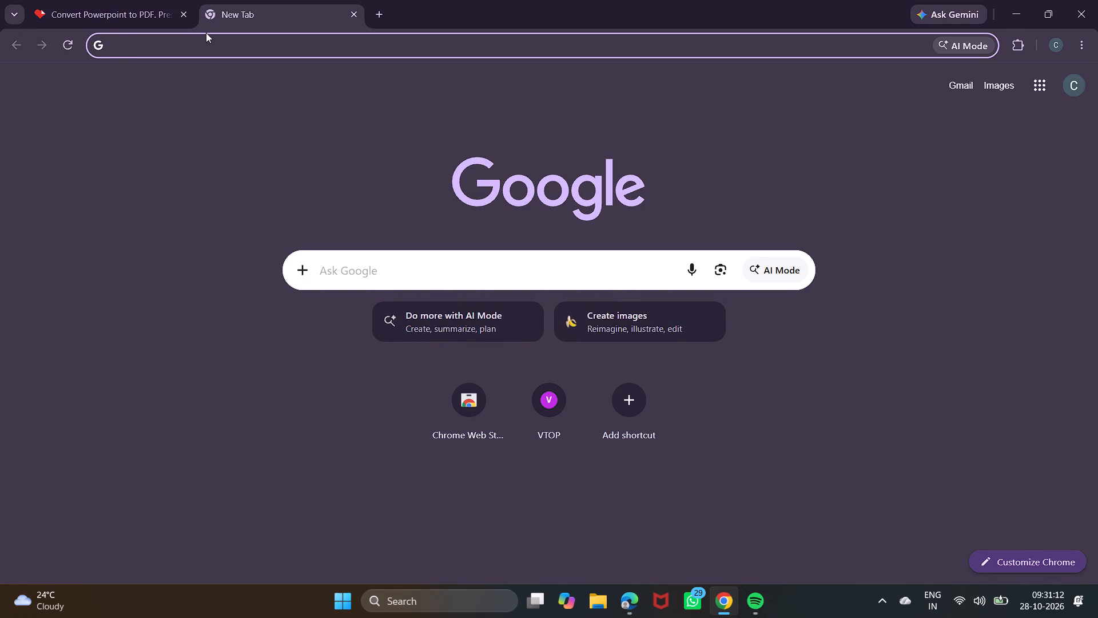
{"action": "type", "text": "CONVERT"}
{"action": "key", "text": "space"}
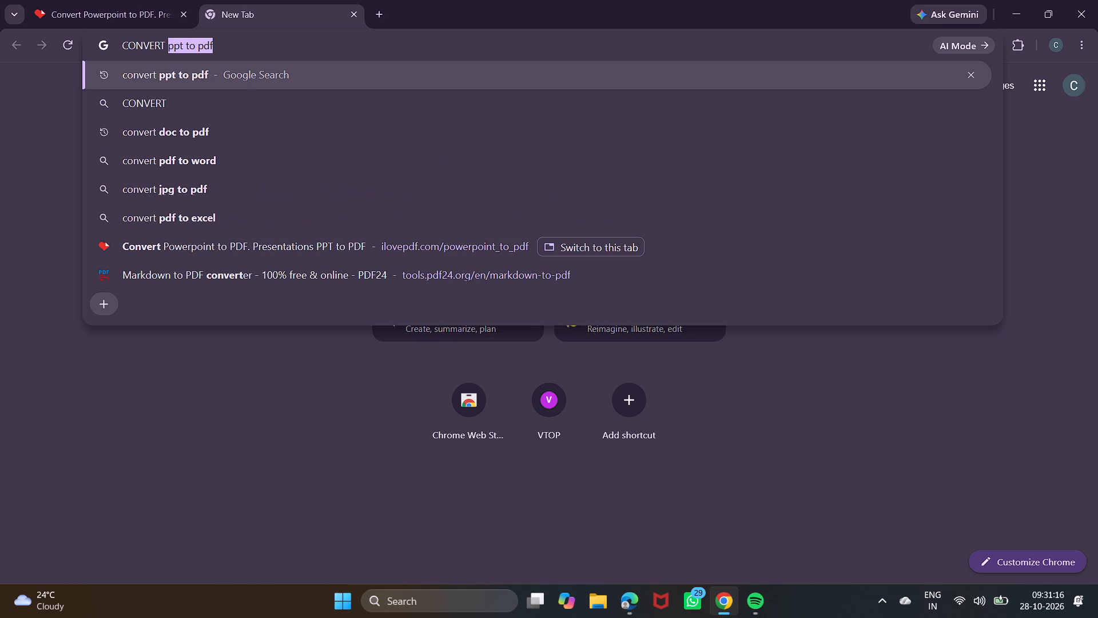
{"action": "type", "text": "DP"}
{"action": "key", "text": "BackSpace"}
{"action": "type", "text": "OC TO PP"}
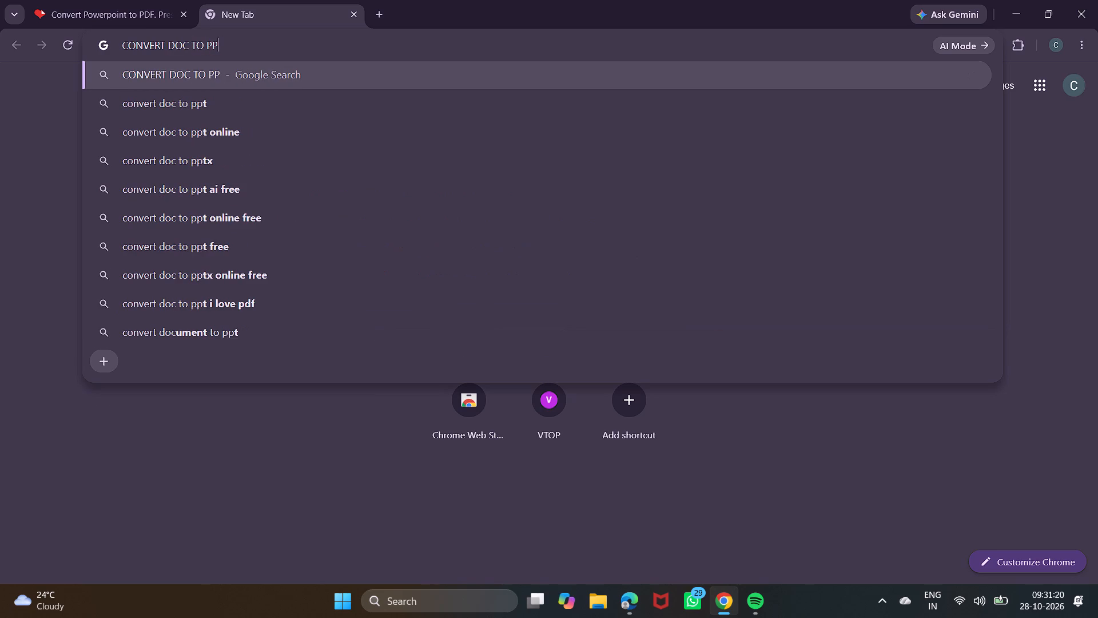
{"action": "key", "text": "BackSpace"}
{"action": "type", "text": "DF"}
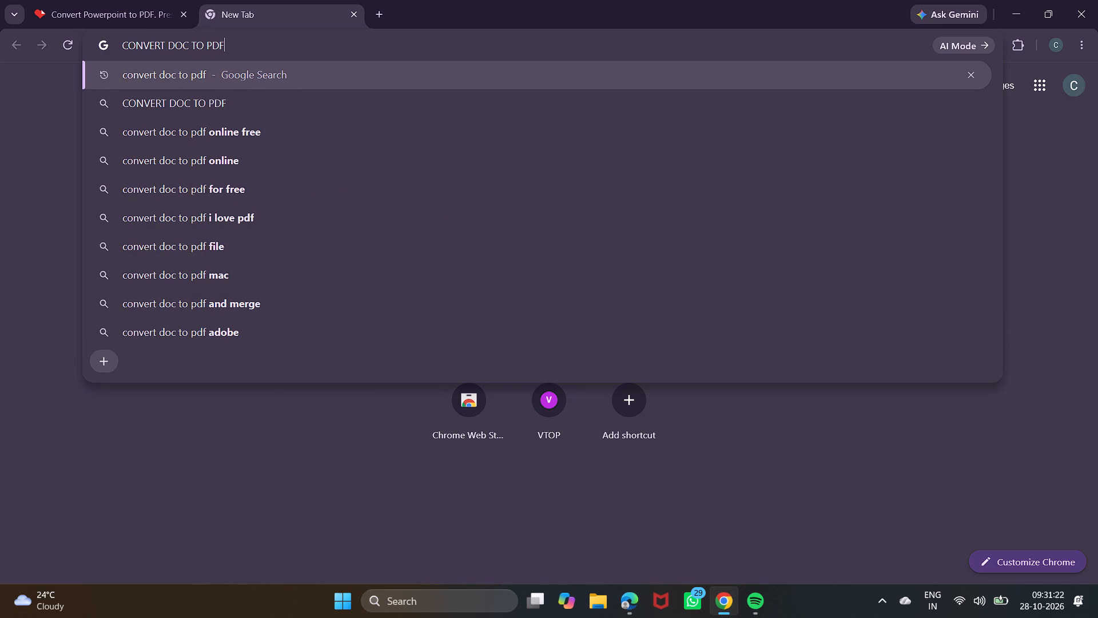
{"action": "key", "text": "Return"}
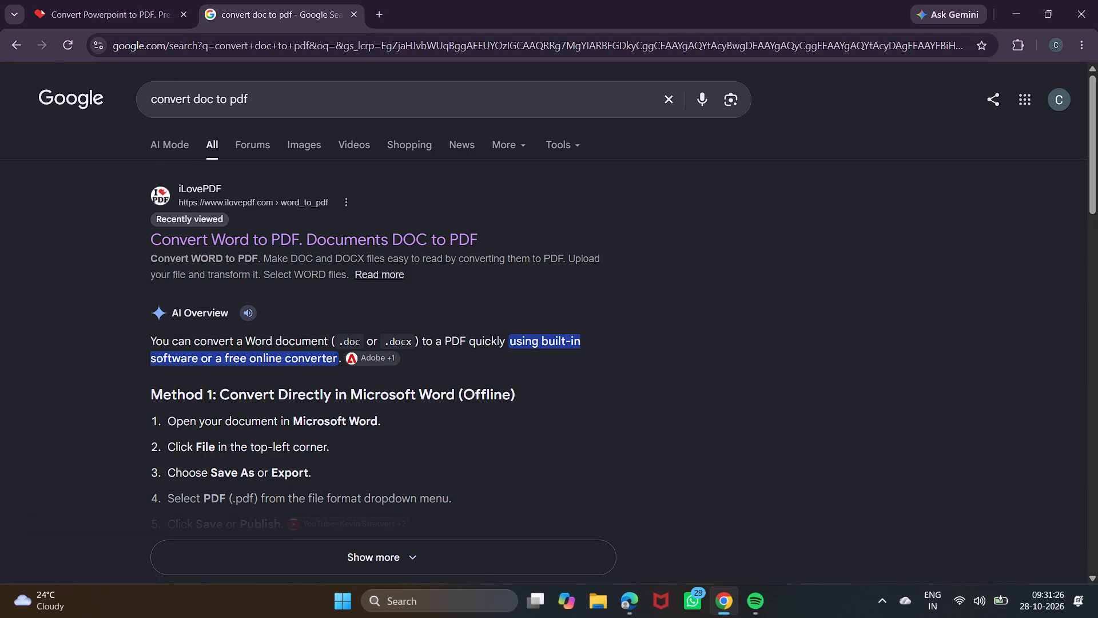
{"action": "left_click", "coordinate": [262, 236]}
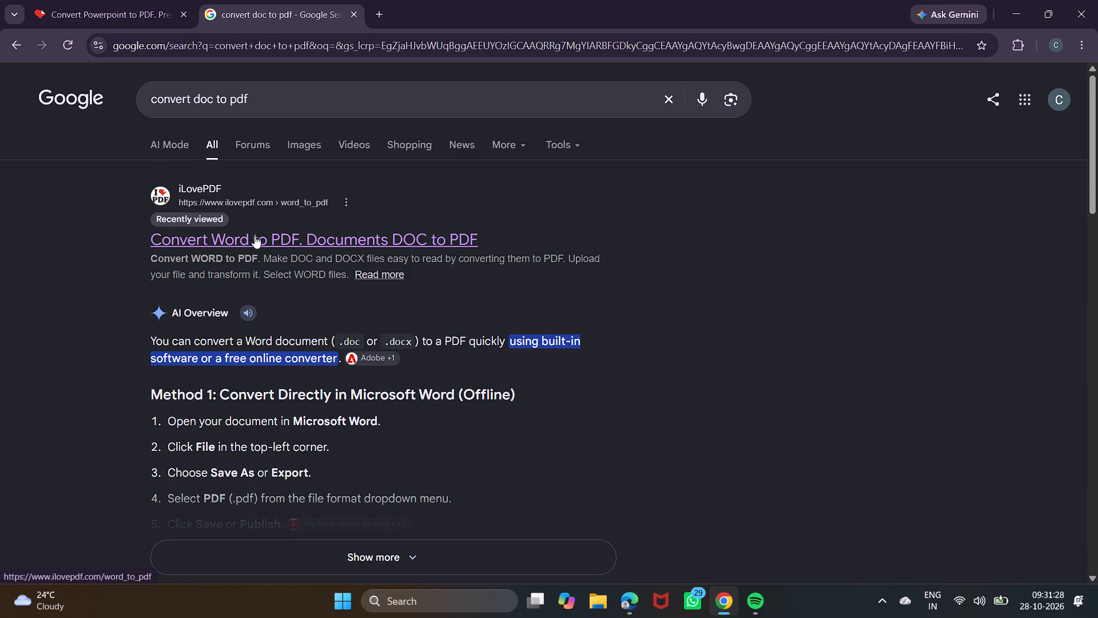
{"action": "left_click", "coordinate": [285, 243]}
Upload ECS_Final_Report from Downloads to the Word to PDF converter.
{"action": "left_click", "coordinate": [533, 243]}
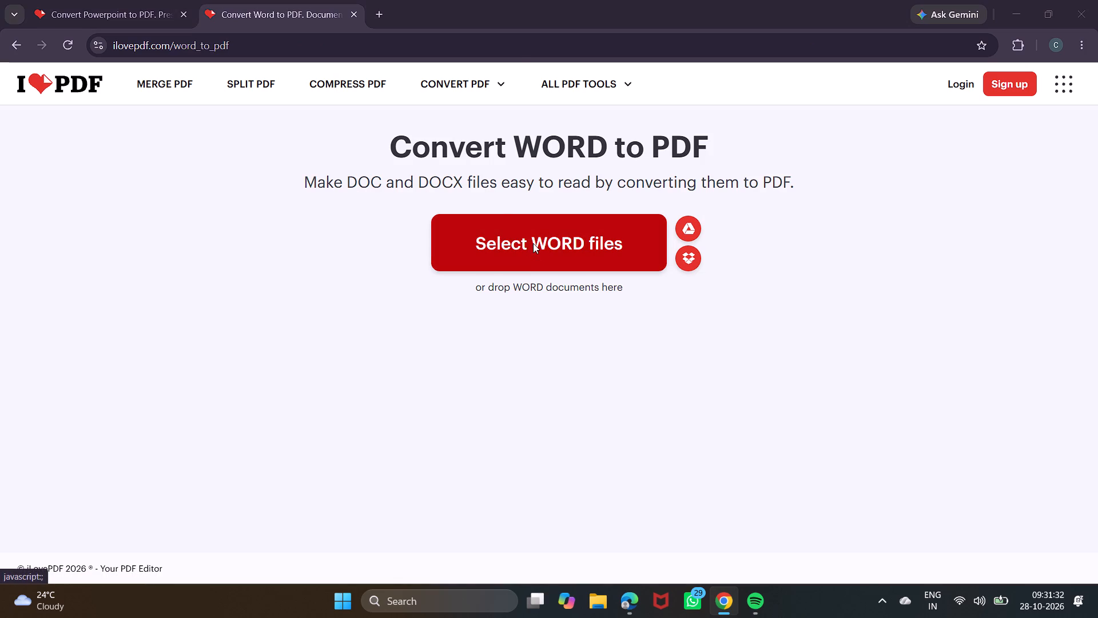
{"action": "left_click", "coordinate": [53, 212]}
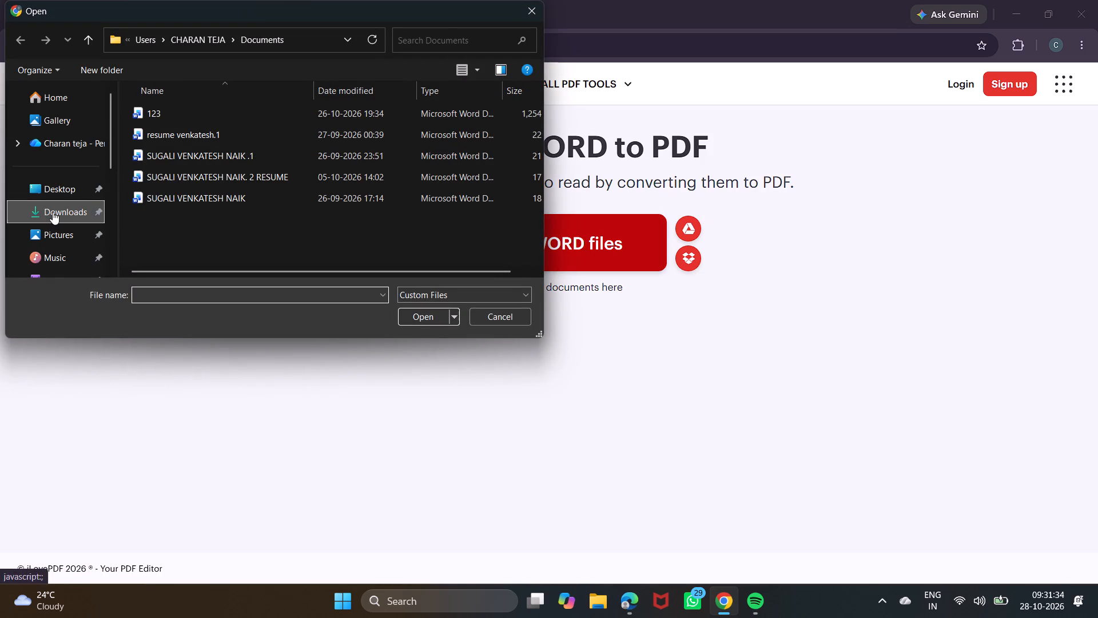
{"action": "left_click", "coordinate": [217, 126]}
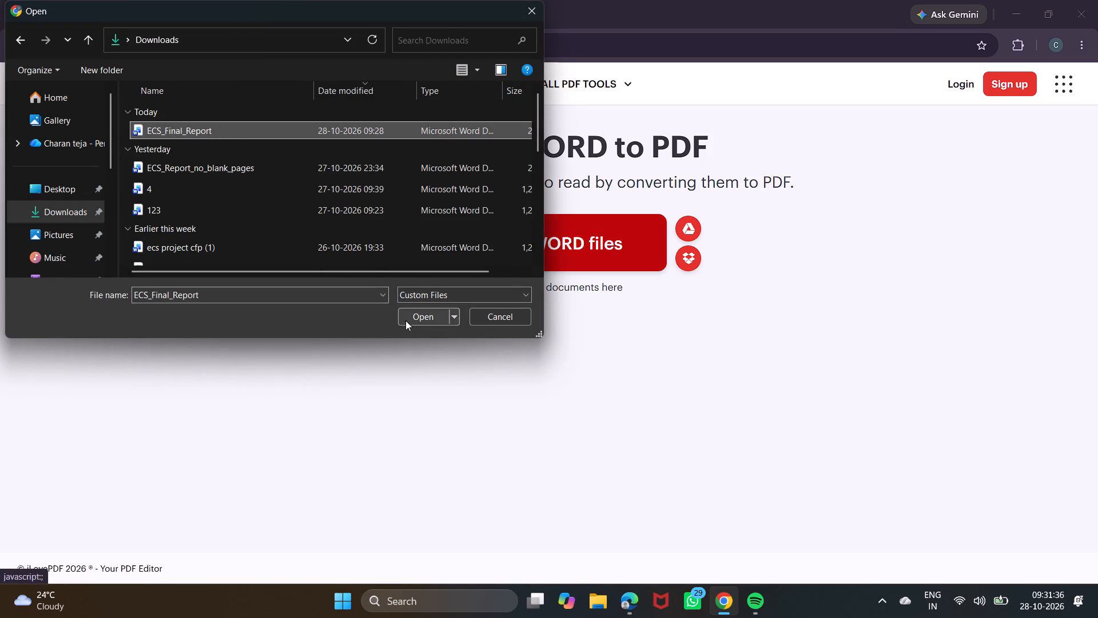
{"action": "left_click", "coordinate": [410, 319]}
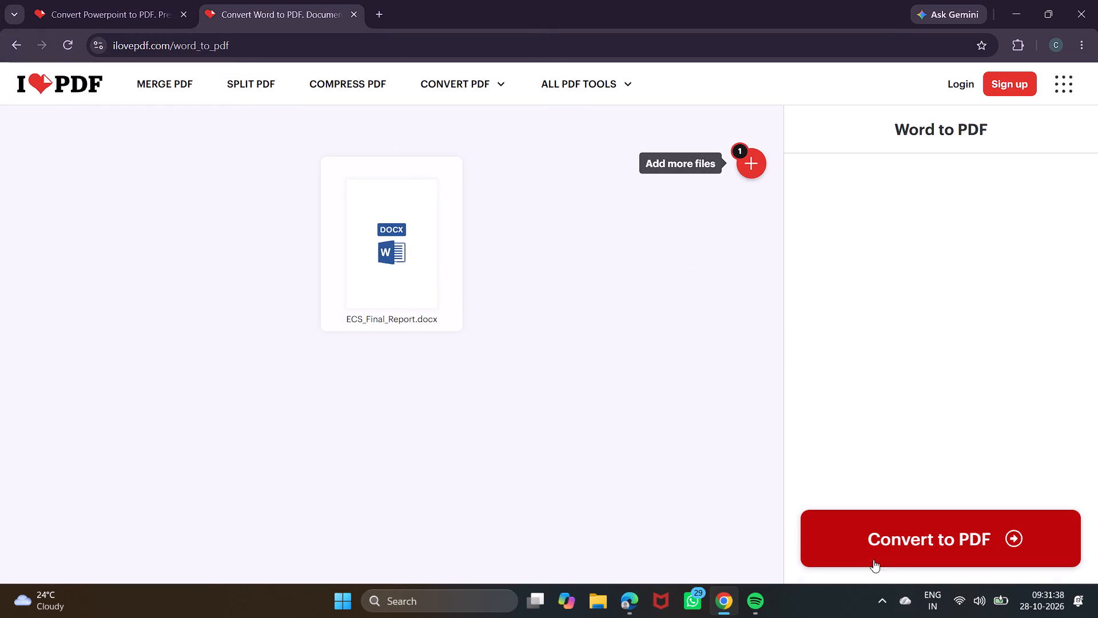
{"action": "left_click", "coordinate": [853, 535]}
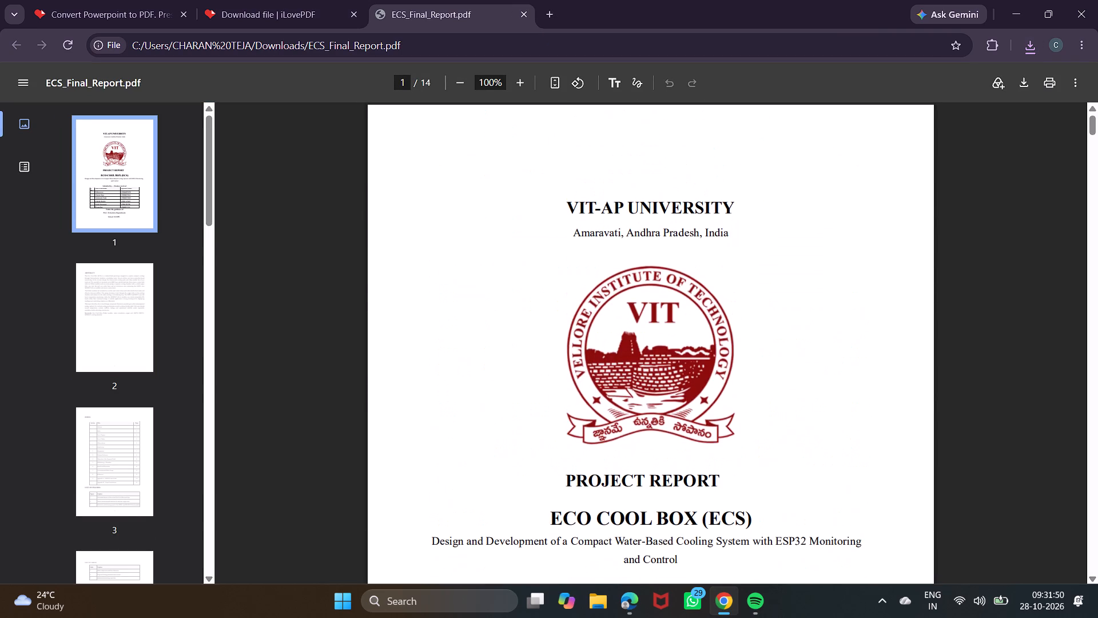
{"action": "scroll", "coordinate": [723, 230], "scroll_direction": "down", "scroll_amount": 1}
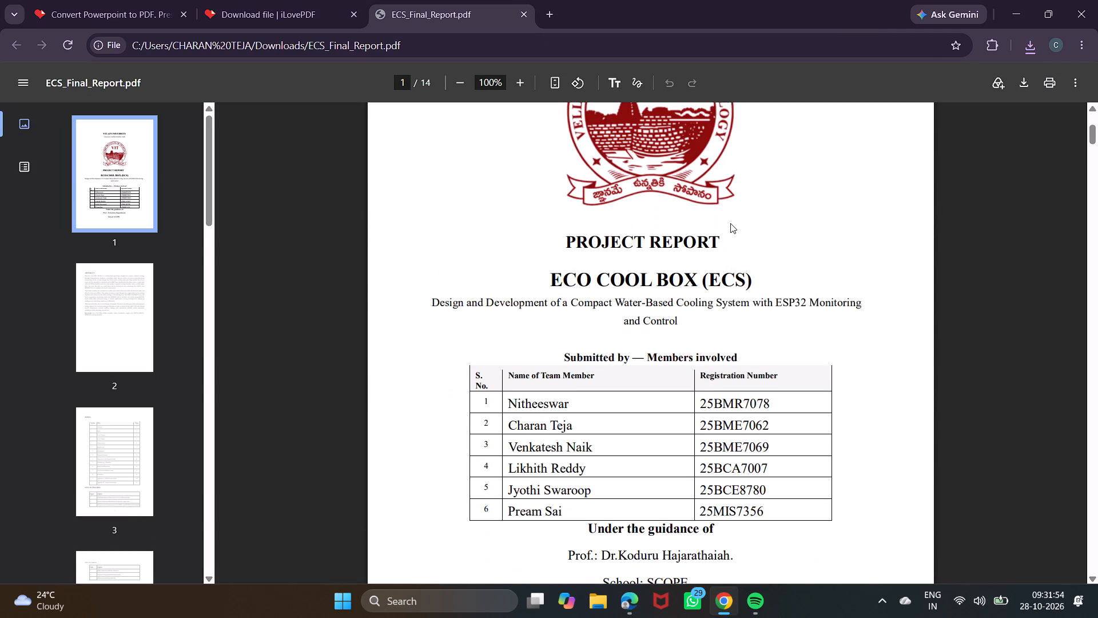
{"action": "scroll", "coordinate": [730, 223], "scroll_direction": "down", "scroll_amount": 12}
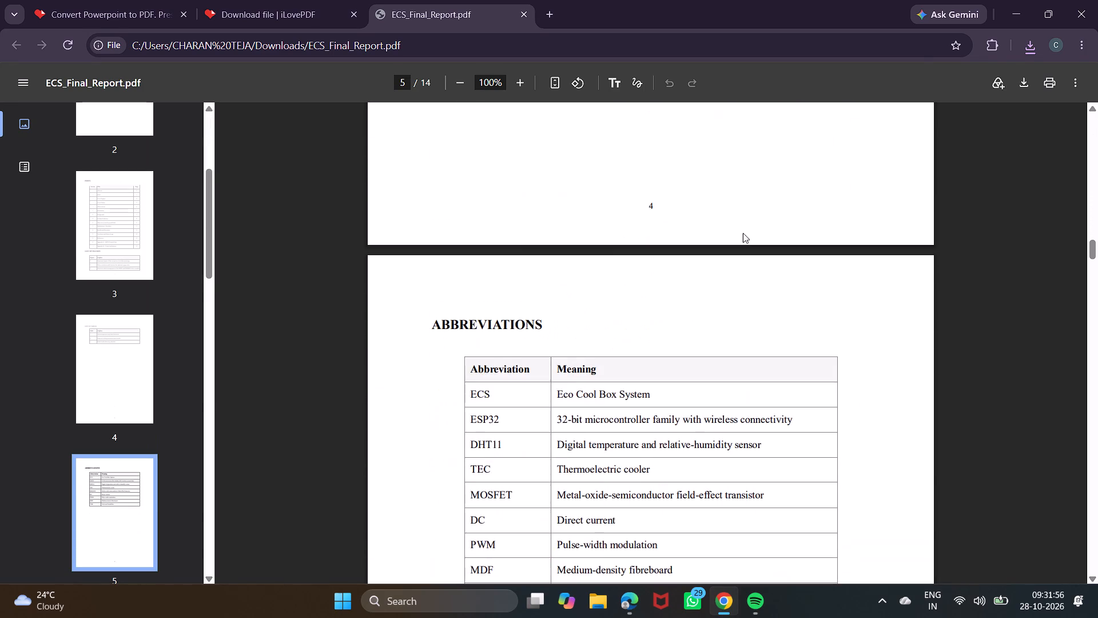
{"action": "scroll", "coordinate": [743, 233], "scroll_direction": "down", "scroll_amount": 9}
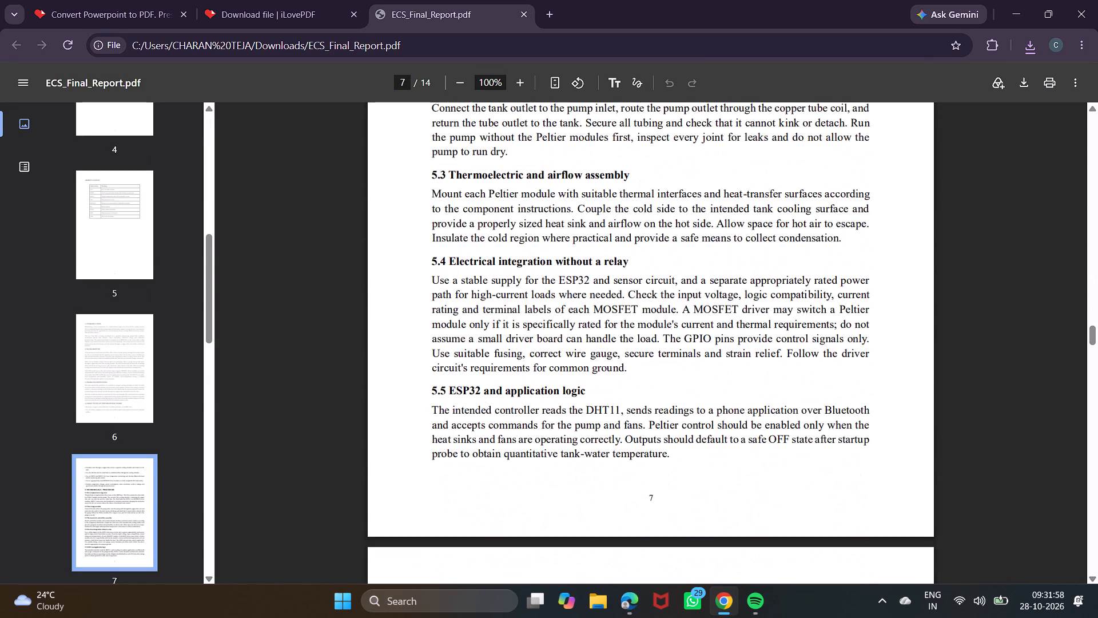
{"action": "scroll", "coordinate": [745, 248], "scroll_direction": "down", "scroll_amount": 7}
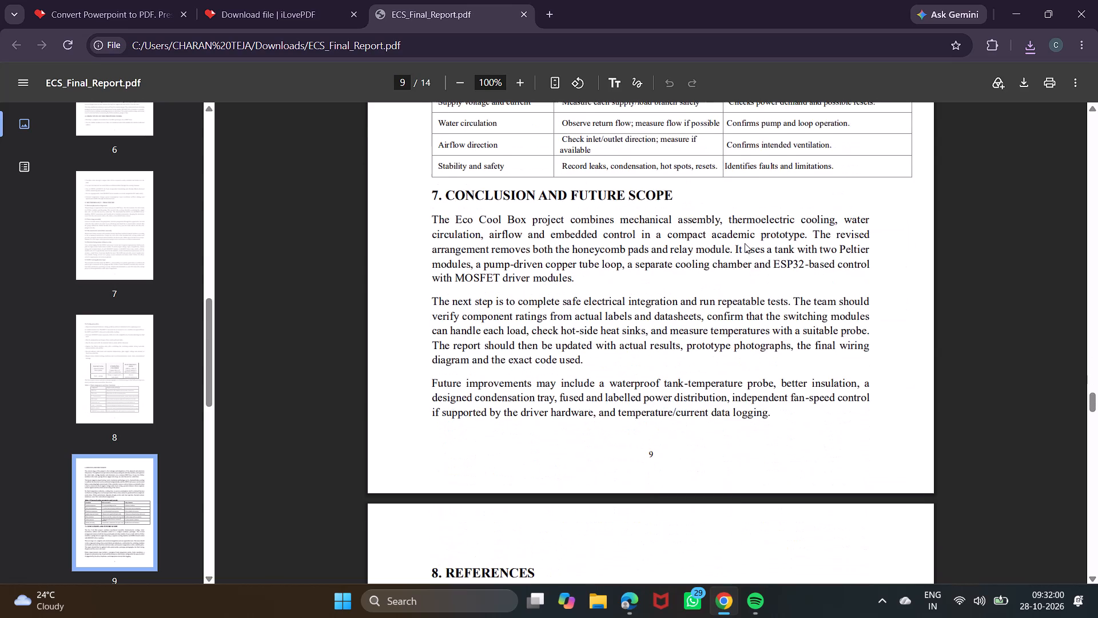
{"action": "scroll", "coordinate": [745, 243], "scroll_direction": "down", "scroll_amount": 7}
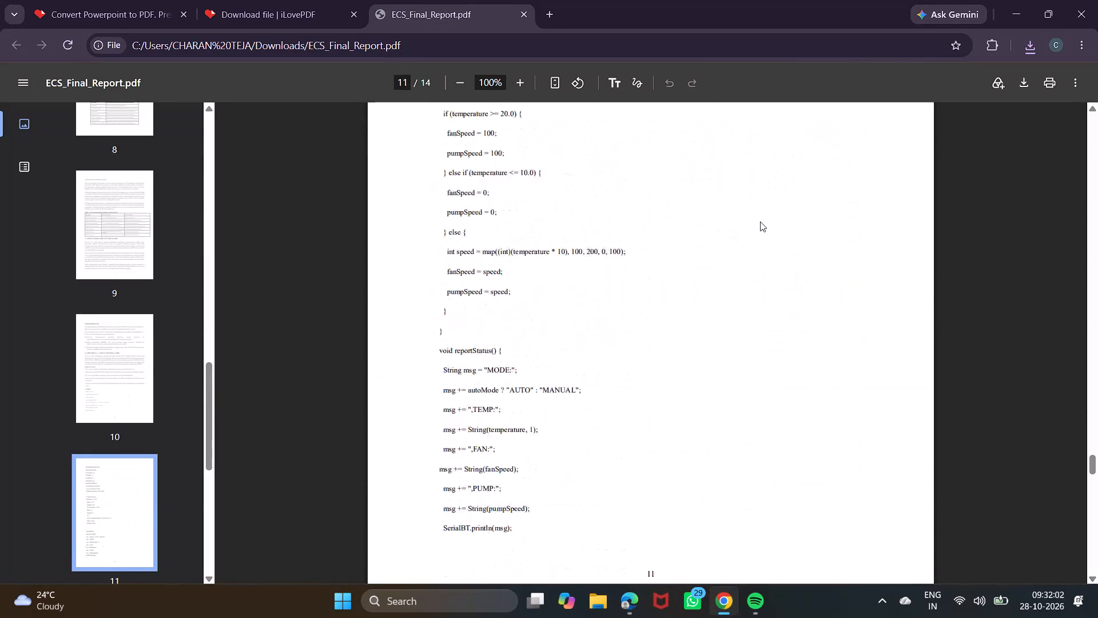
{"action": "scroll", "coordinate": [760, 221], "scroll_direction": "down", "scroll_amount": 6}
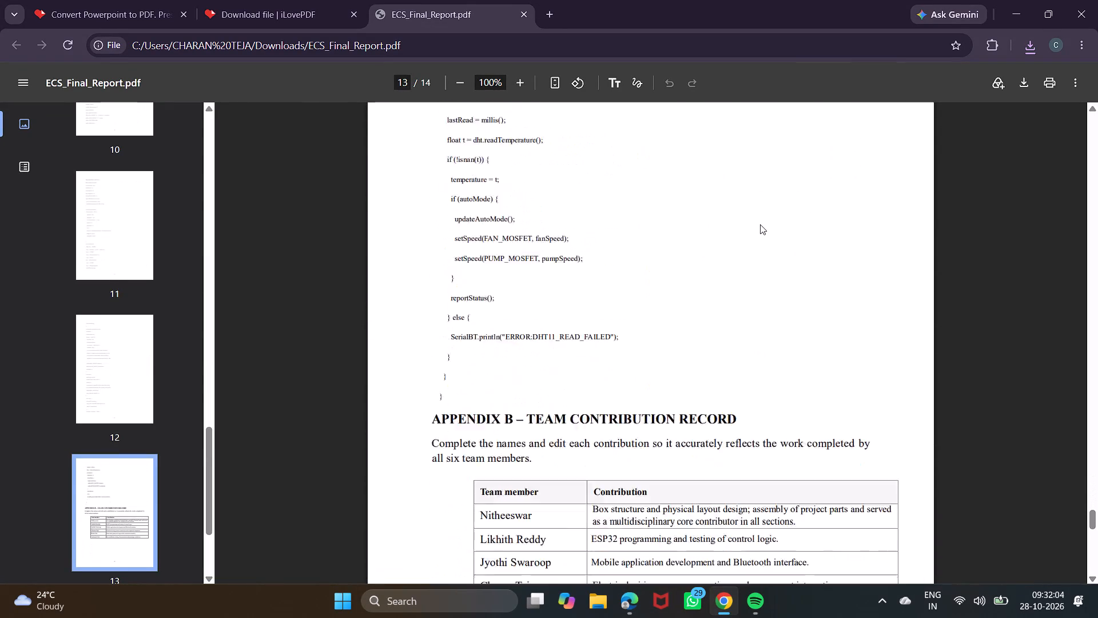
Review the rest of ECS_Final_Report.pdf through the closing thank-you page, and look back over the pages to the cover.
{"action": "scroll", "coordinate": [760, 224], "scroll_direction": "down", "scroll_amount": 6}
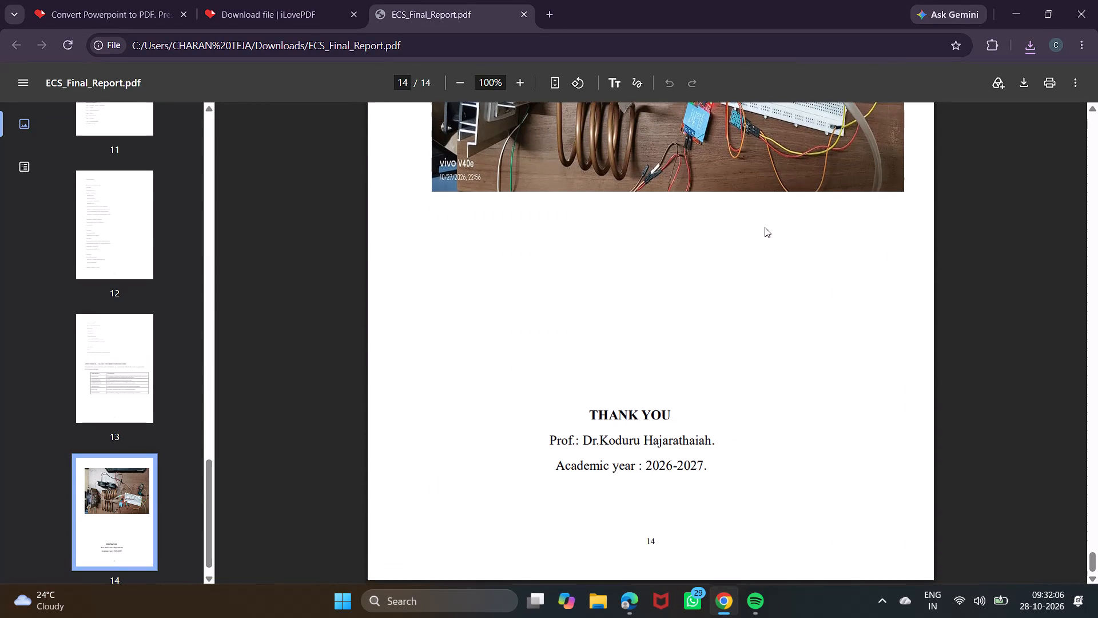
{"action": "scroll", "coordinate": [763, 226], "scroll_direction": "up", "scroll_amount": 5}
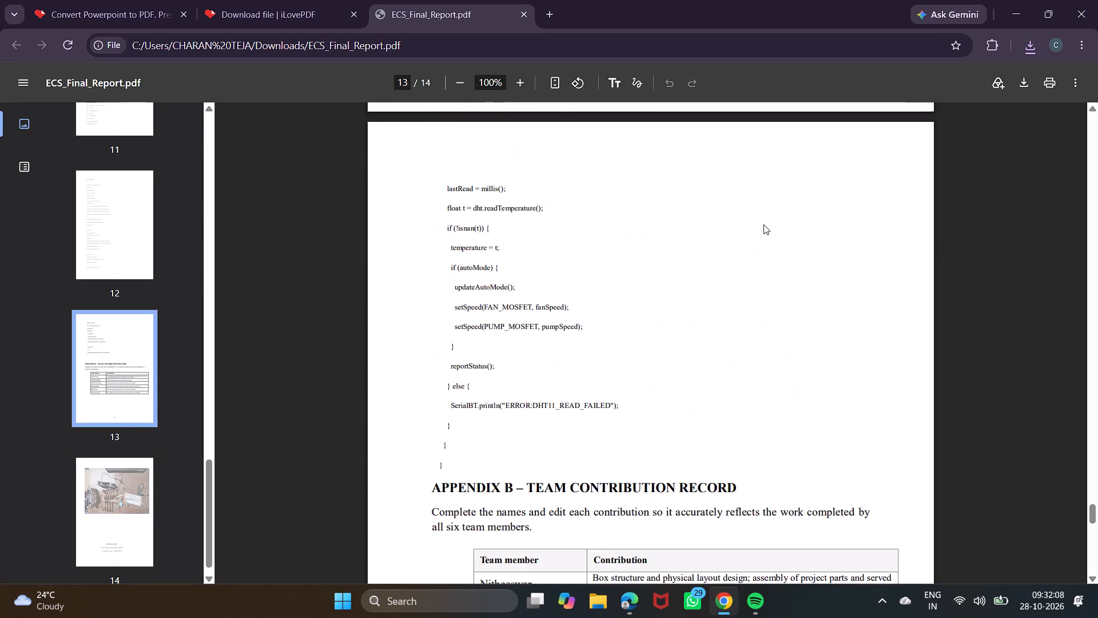
{"action": "scroll", "coordinate": [763, 224], "scroll_direction": "up", "scroll_amount": 18}
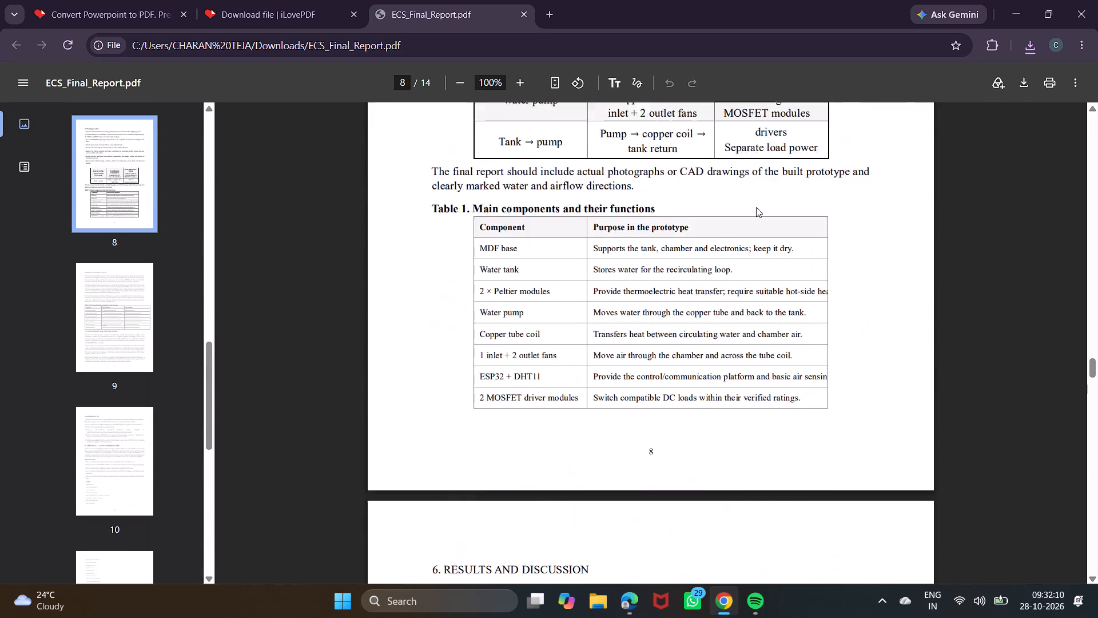
{"action": "scroll", "coordinate": [756, 207], "scroll_direction": "up", "scroll_amount": 18}
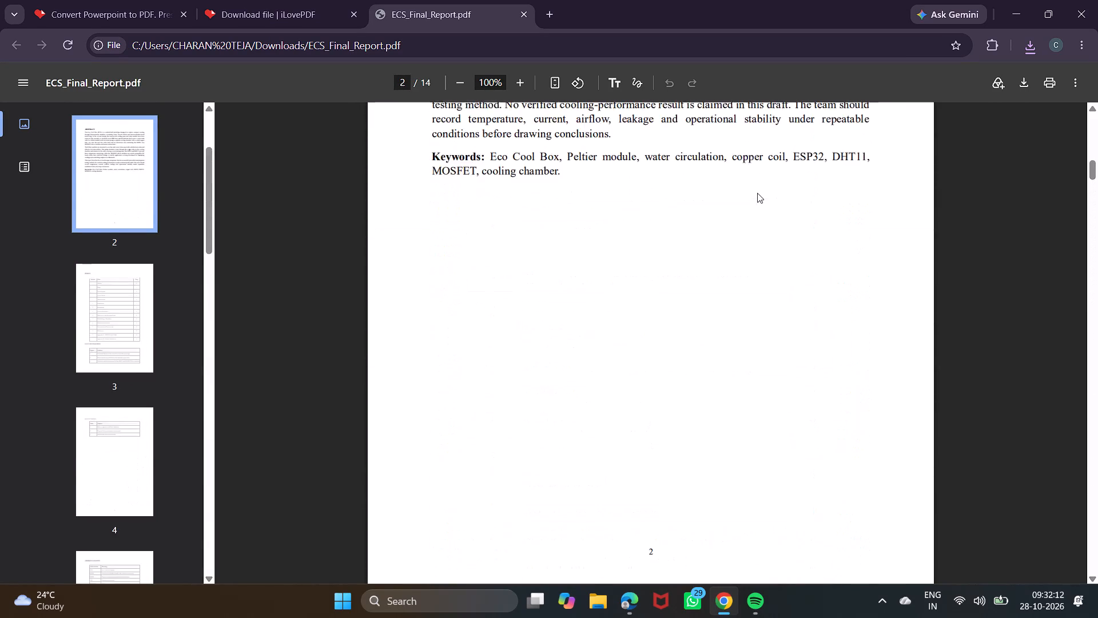
{"action": "scroll", "coordinate": [757, 193], "scroll_direction": "up", "scroll_amount": 10}
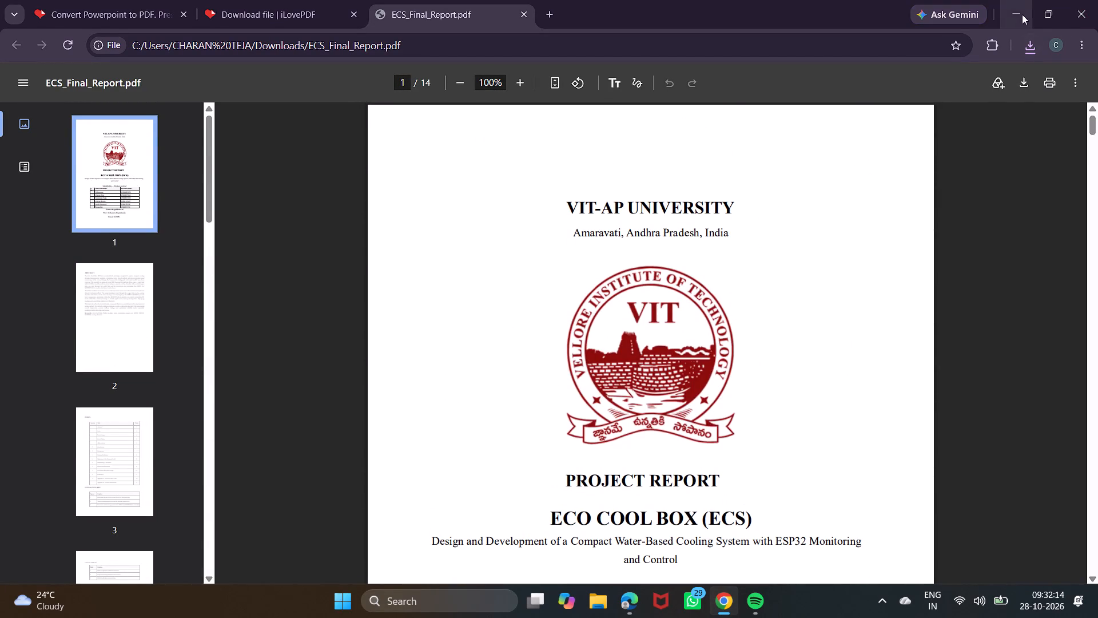